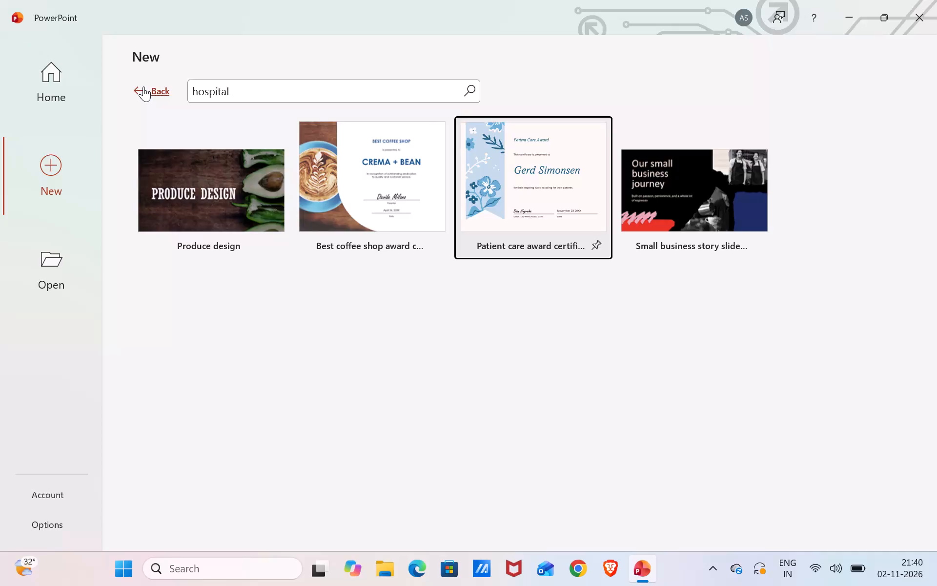
Leave the template search results and look through the full gallery of built-in presentation themes.
left_click(143, 86)
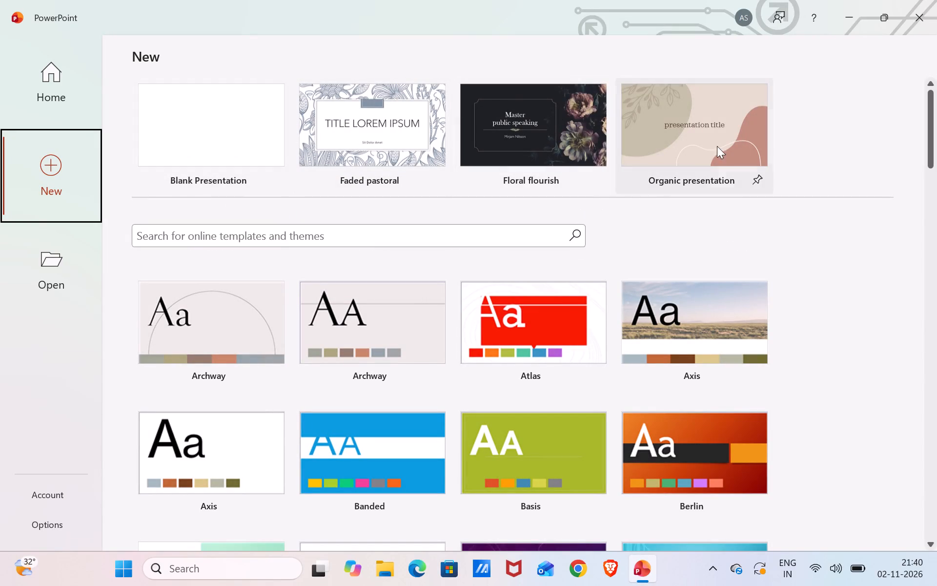
left_click(68, 79)
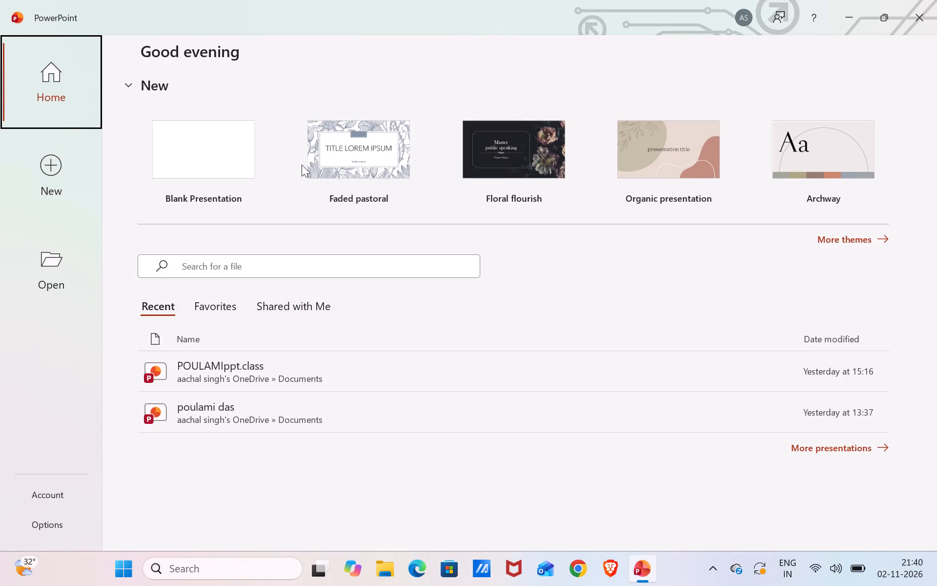
left_click(842, 234)
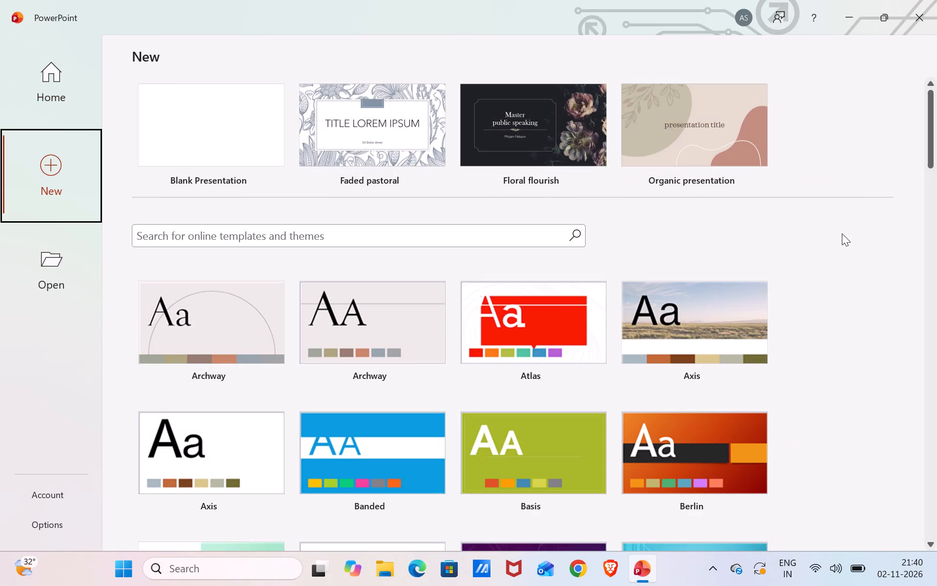
scroll(523, 241, "down", 18)
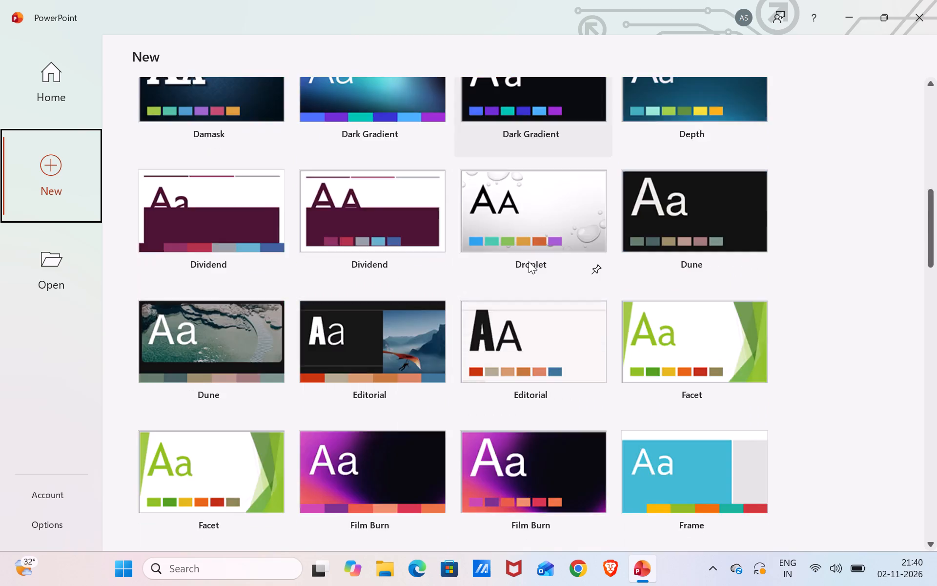
scroll(529, 261, "down", 20)
scroll(529, 261, "down", 20)
scroll(529, 261, "down", 9)
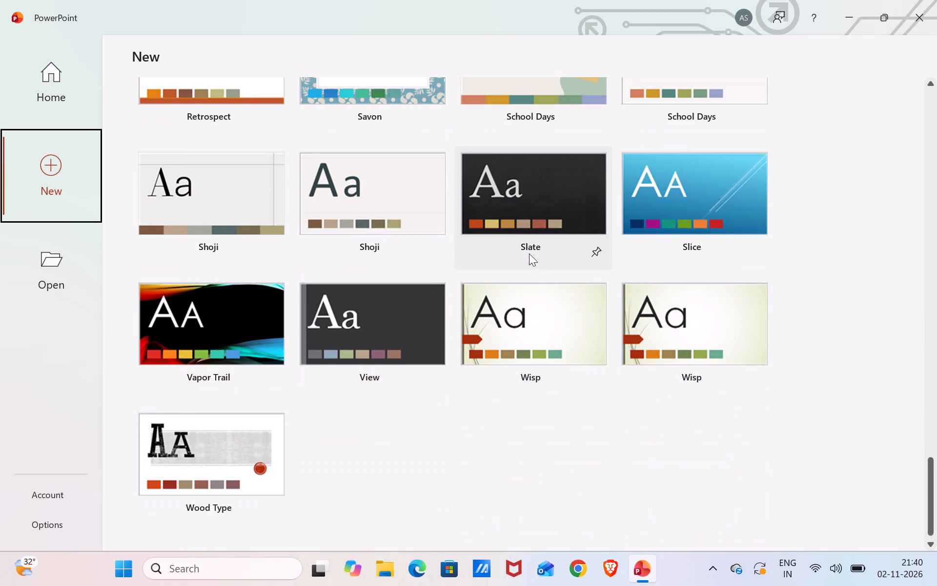
scroll(529, 253, "down", 10)
scroll(529, 254, "up", 20)
scroll(529, 254, "up", 8)
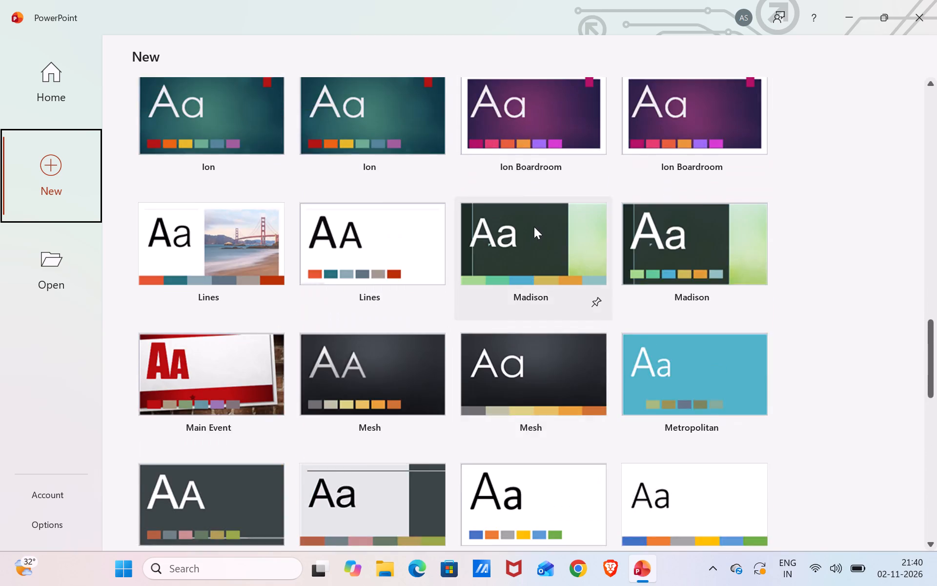
scroll(534, 227, "up", 20)
scroll(534, 227, "up", 11)
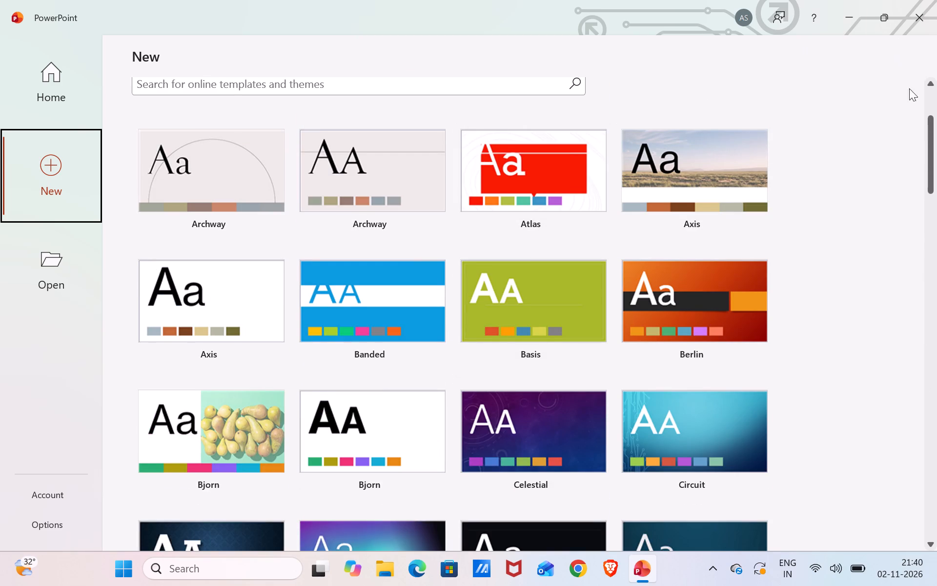
double_click(931, 81)
triple_click(931, 80)
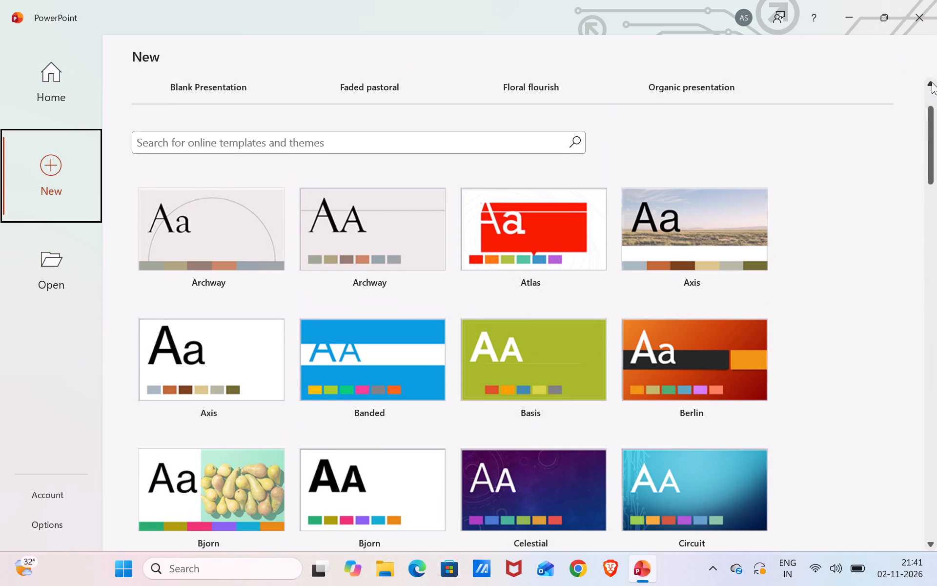
left_click(932, 82)
Close PowerPoint, refresh the desktop, and relaunch PowerPoint from the recent searches.
left_click(913, 15)
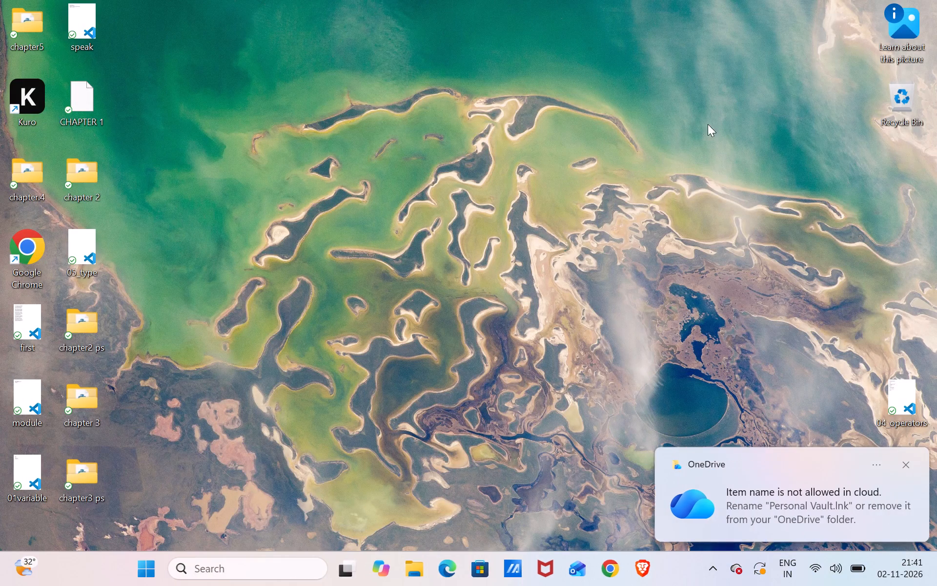
right_click_drag(648, 149, 641, 156)
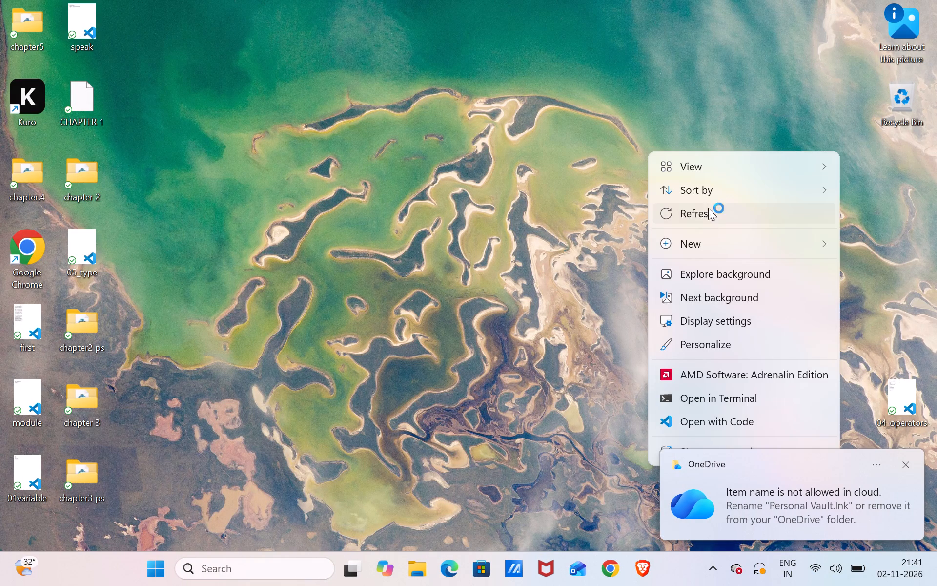
left_click(708, 214)
left_click(276, 562)
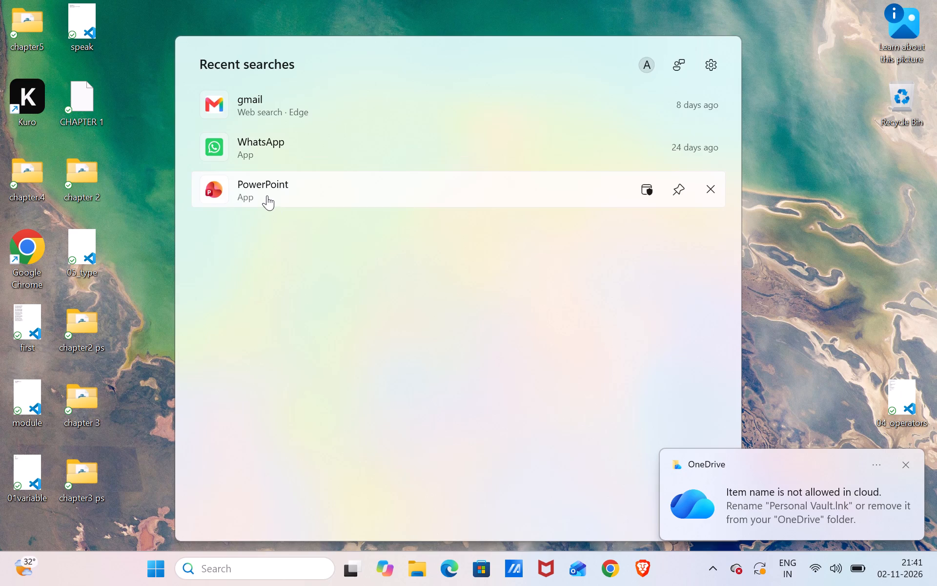
left_click(267, 195)
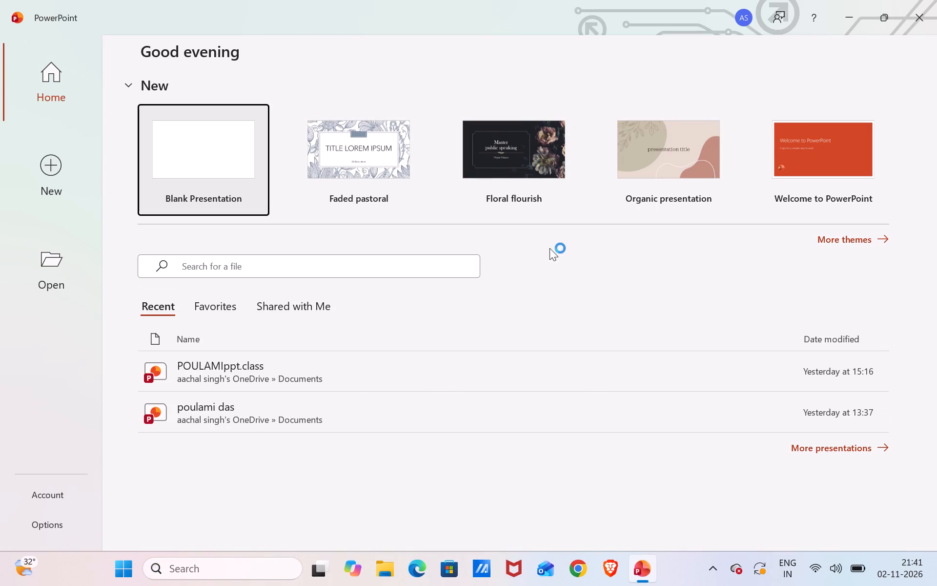
Open the full template gallery and look through the available online presentation templates for a suitable design.
left_click(845, 235)
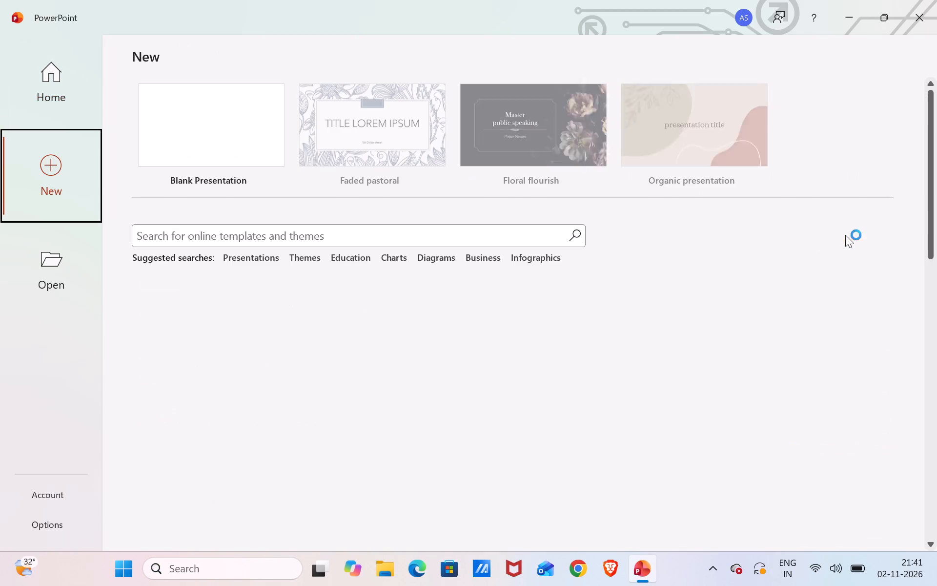
scroll(511, 301, "down", 5)
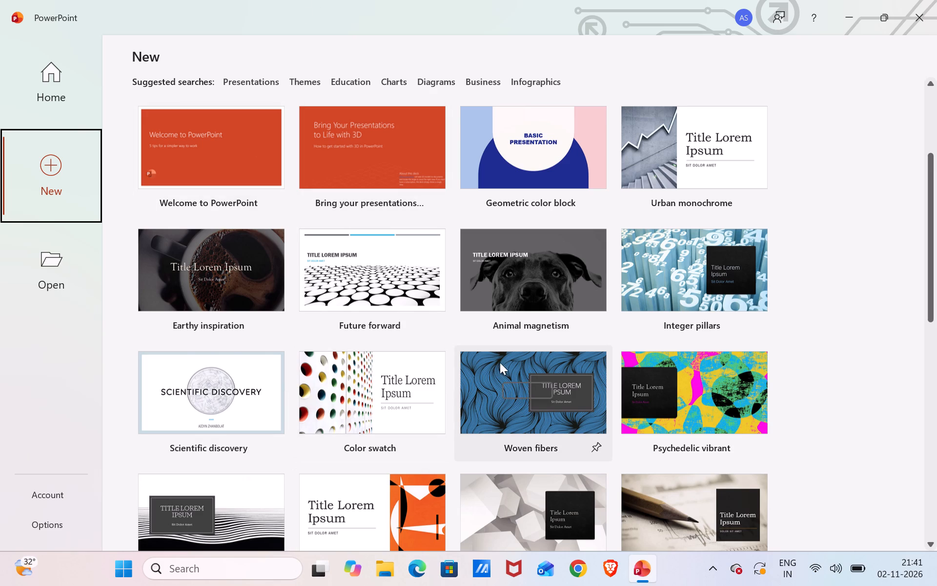
scroll(493, 346, "down", 9)
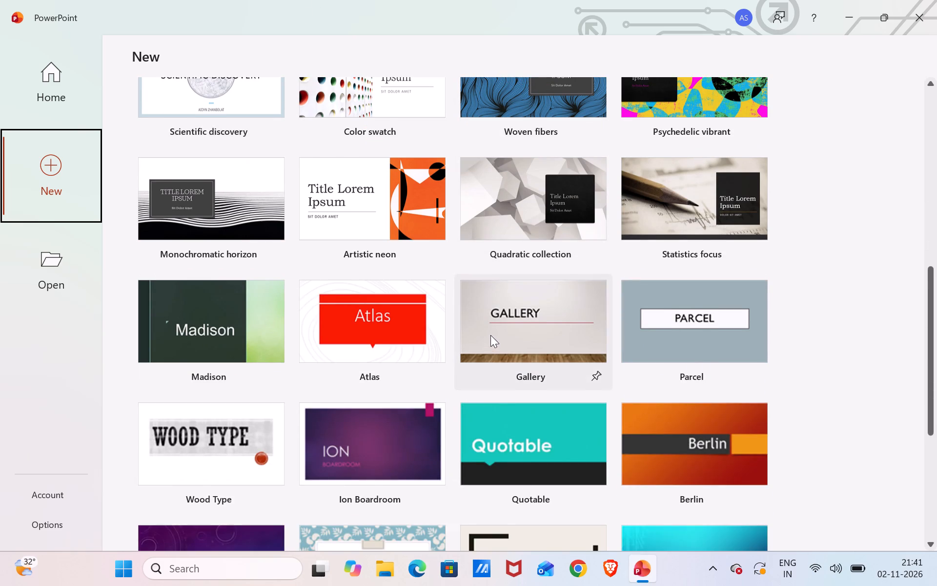
scroll(490, 335, "down", 13)
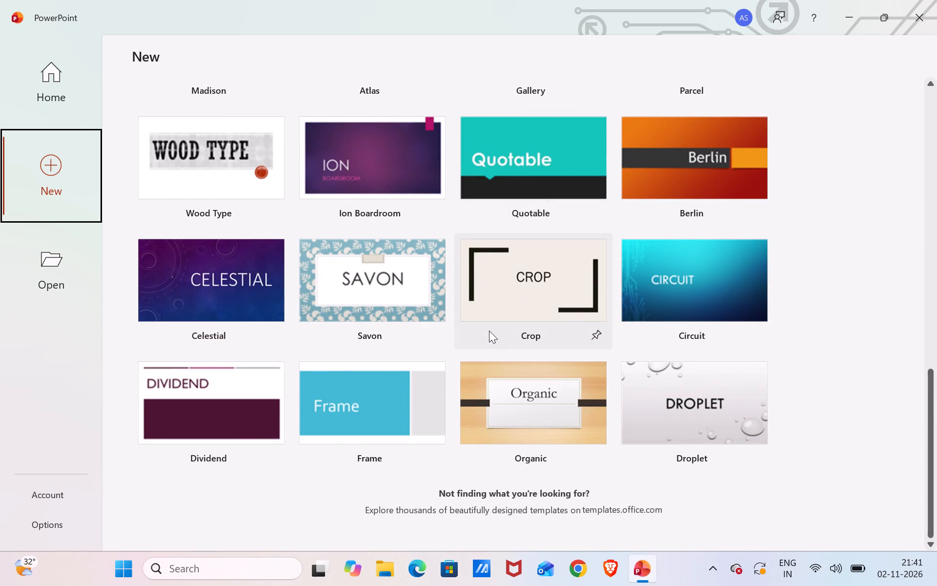
scroll(486, 326, "up", 3)
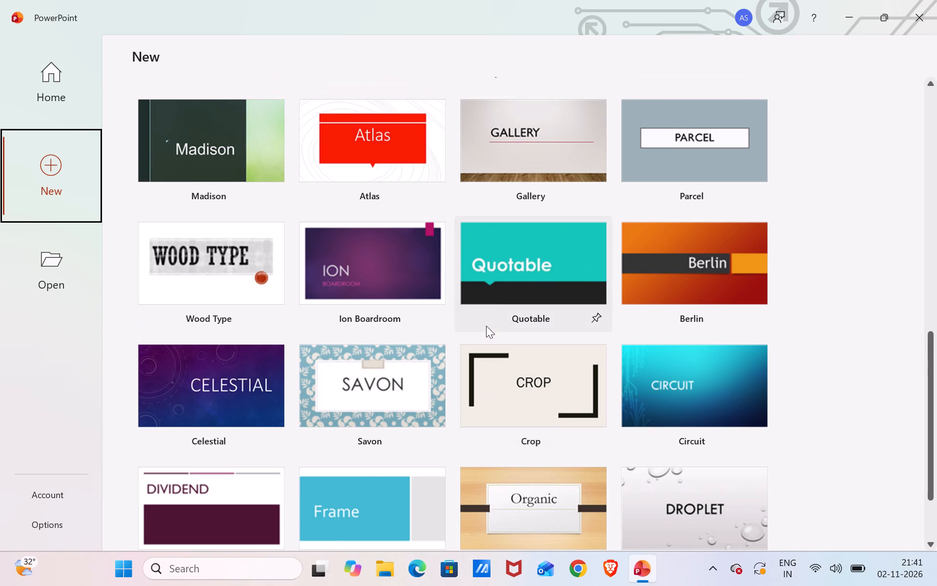
scroll(522, 217, "up", 10)
scroll(451, 209, "up", 6)
scroll(453, 208, "down", 11)
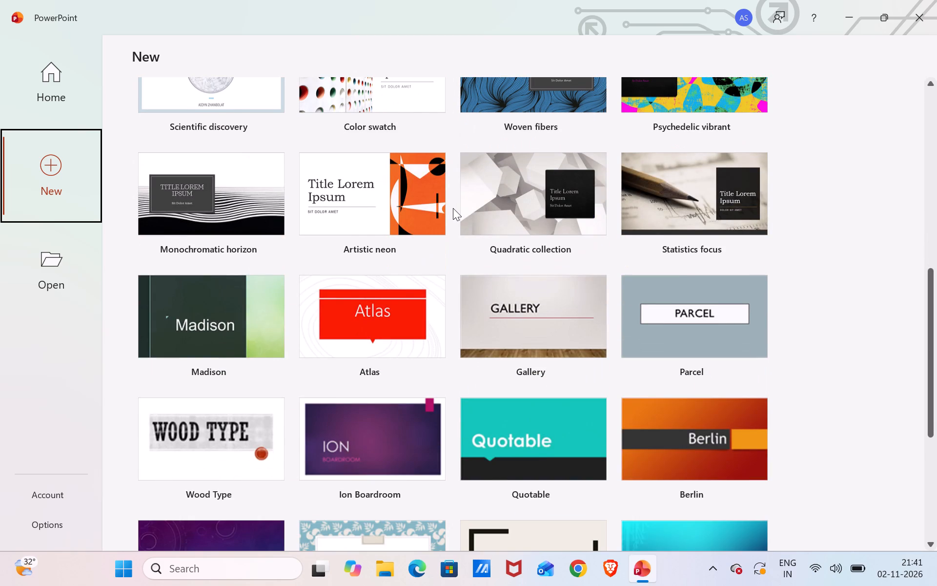
scroll(453, 208, "down", 8)
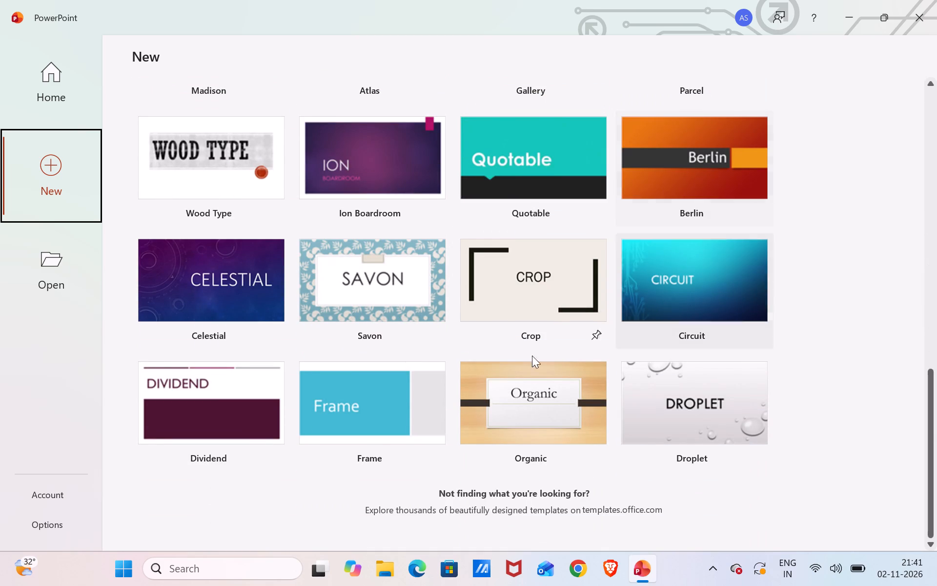
scroll(384, 395, "down", 5)
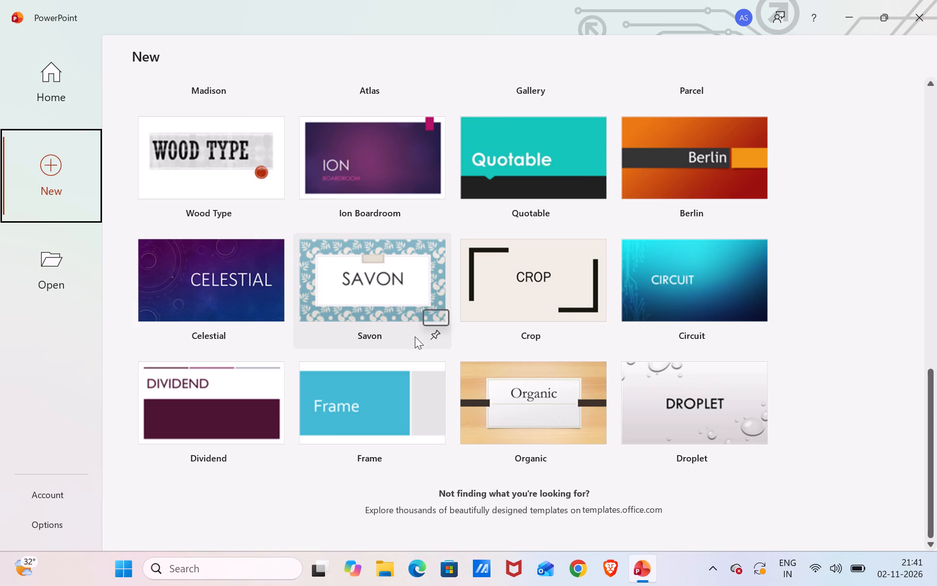
scroll(411, 351, "up", 5)
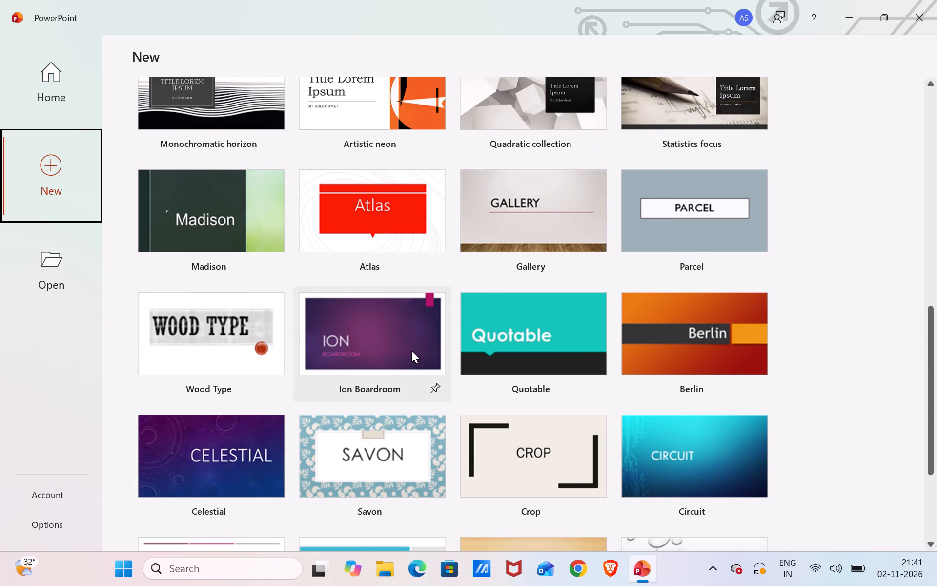
scroll(411, 351, "up", 12)
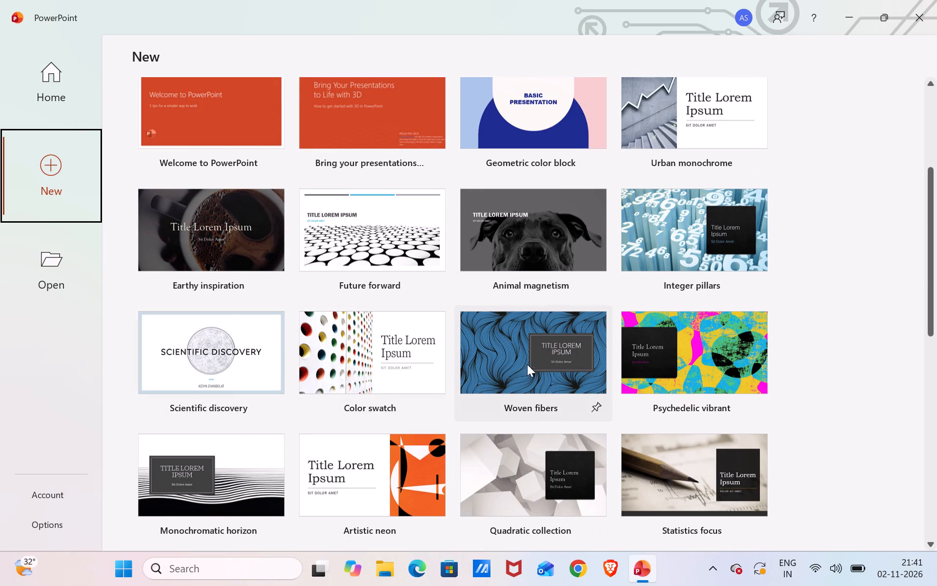
scroll(859, 231, "down", 1)
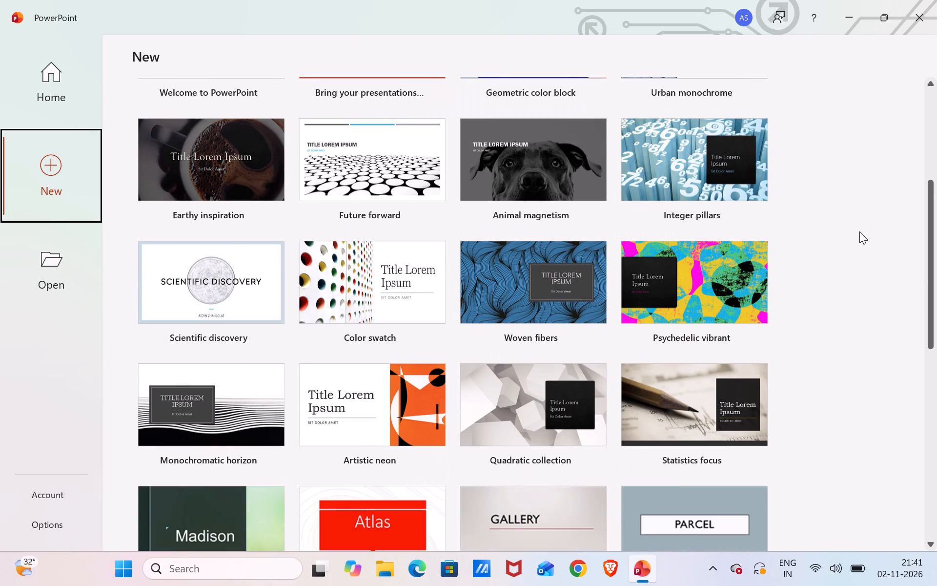
scroll(859, 231, "down", 1)
scroll(860, 232, "up", 5)
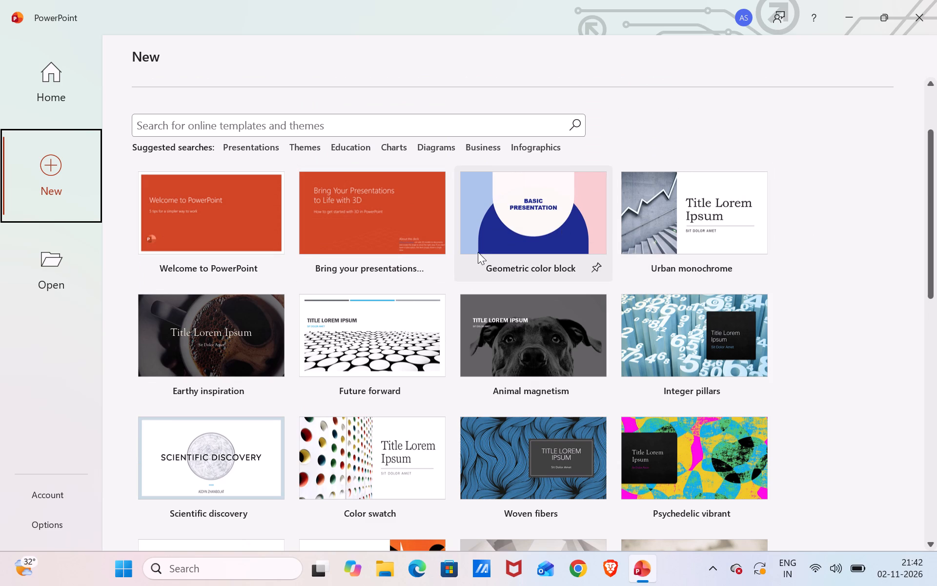
Preview the Scientific discovery template and the one preceding it, then close the preview.
scroll(457, 311, "down", 2)
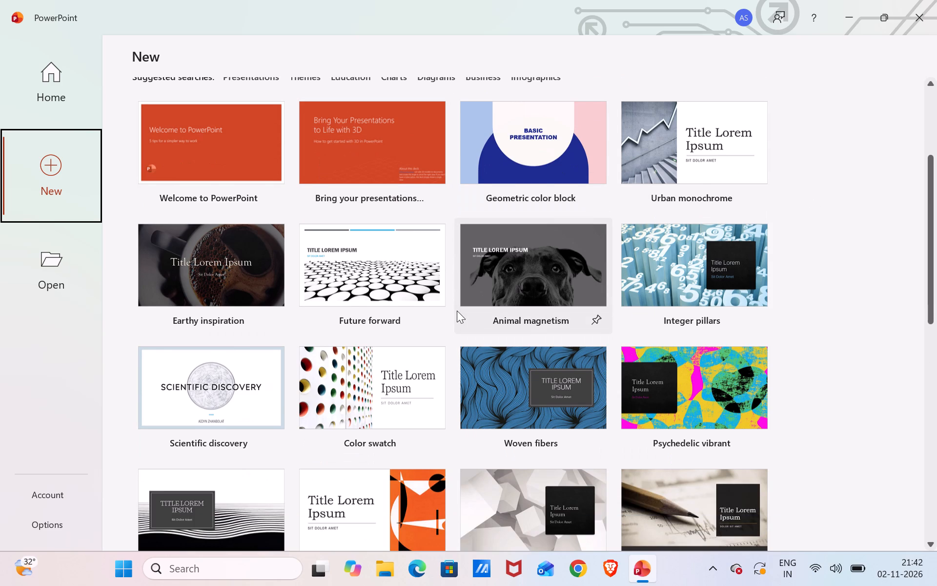
left_click(239, 383)
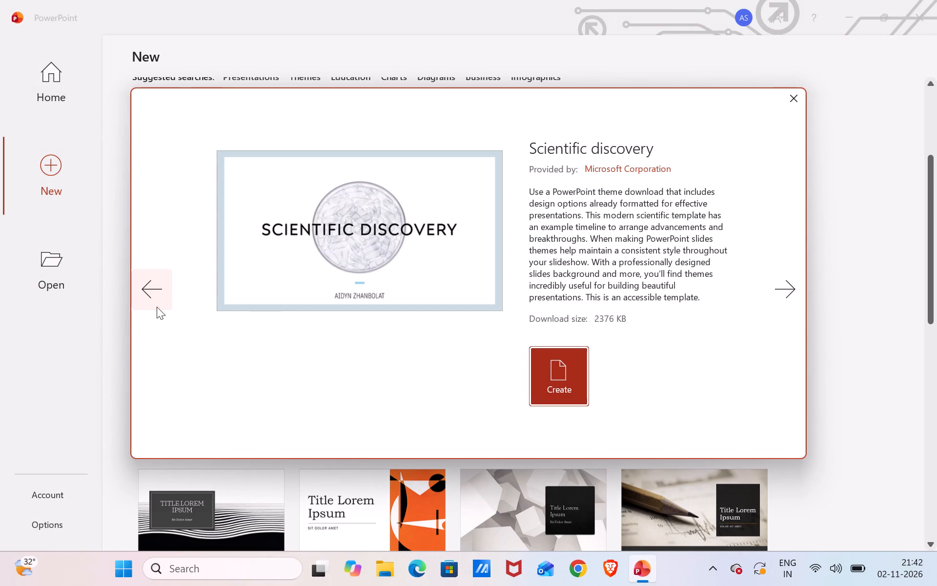
left_click(149, 291)
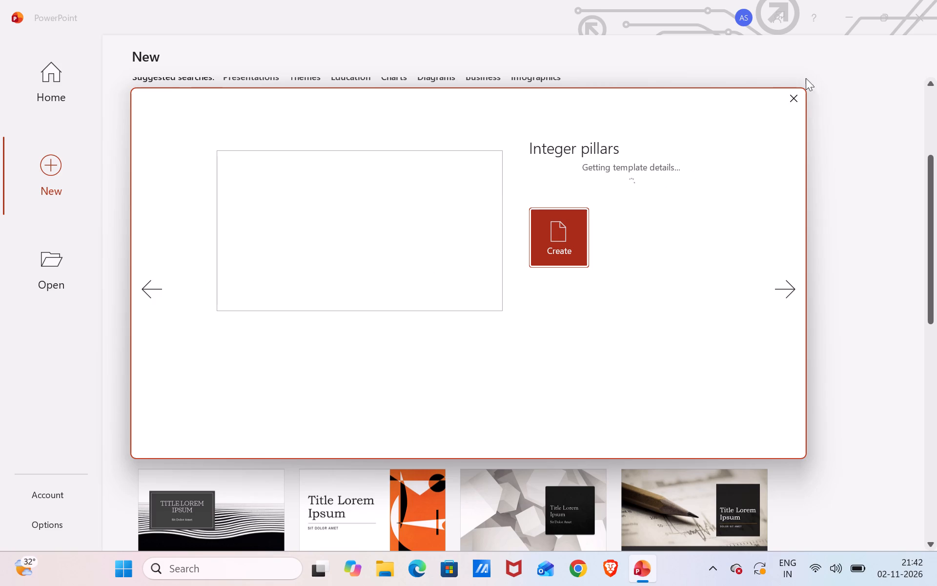
left_click(794, 97)
Preview the Faded pastoral template's details and close the preview.
scroll(666, 157, "up", 8)
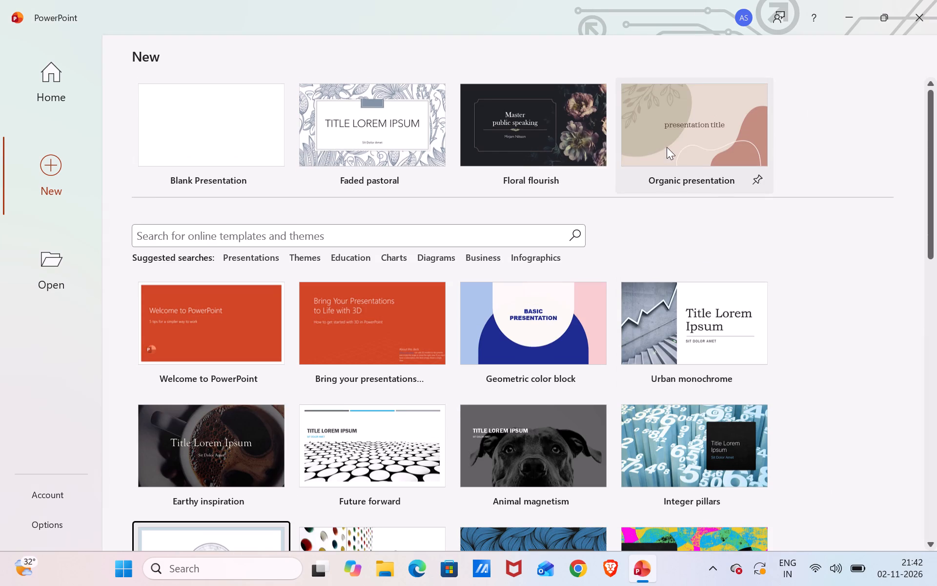
left_click(360, 120)
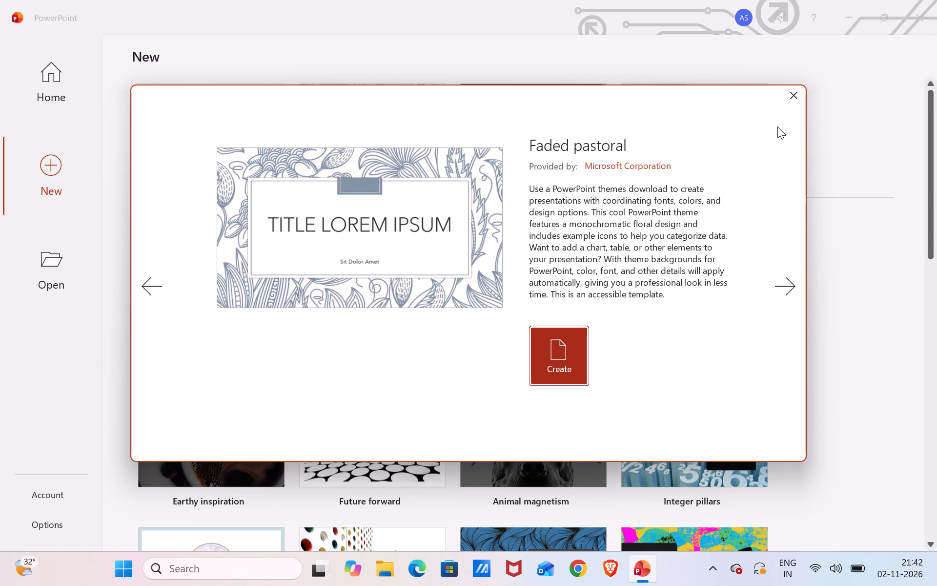
left_click(790, 95)
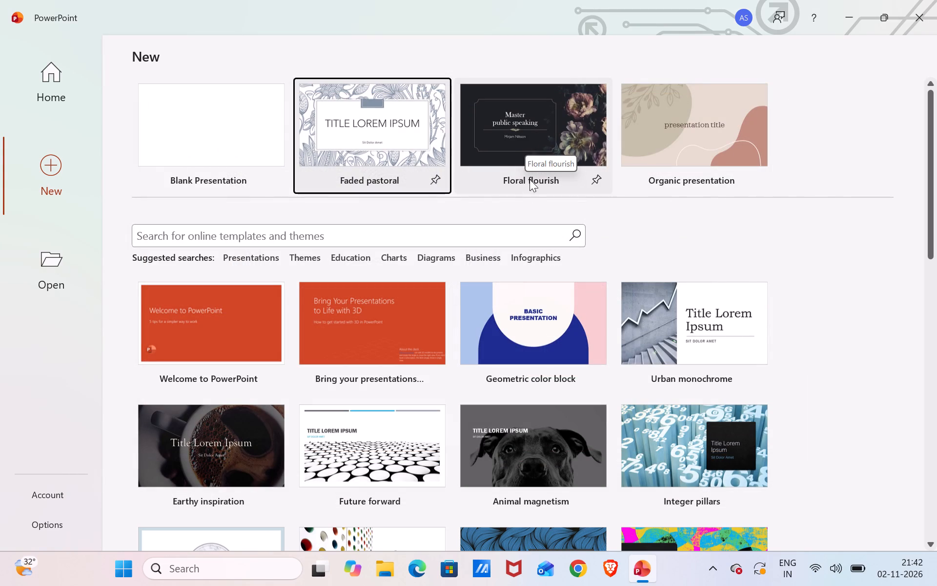
Look through the full gallery of presentation templates down to its end for a suitable design.
scroll(515, 311, "down", 5)
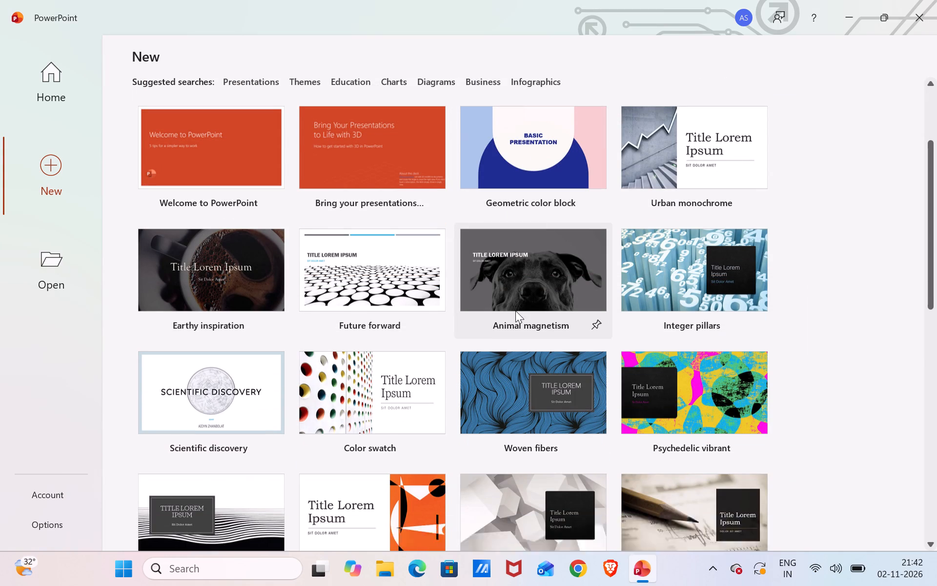
scroll(515, 311, "down", 3)
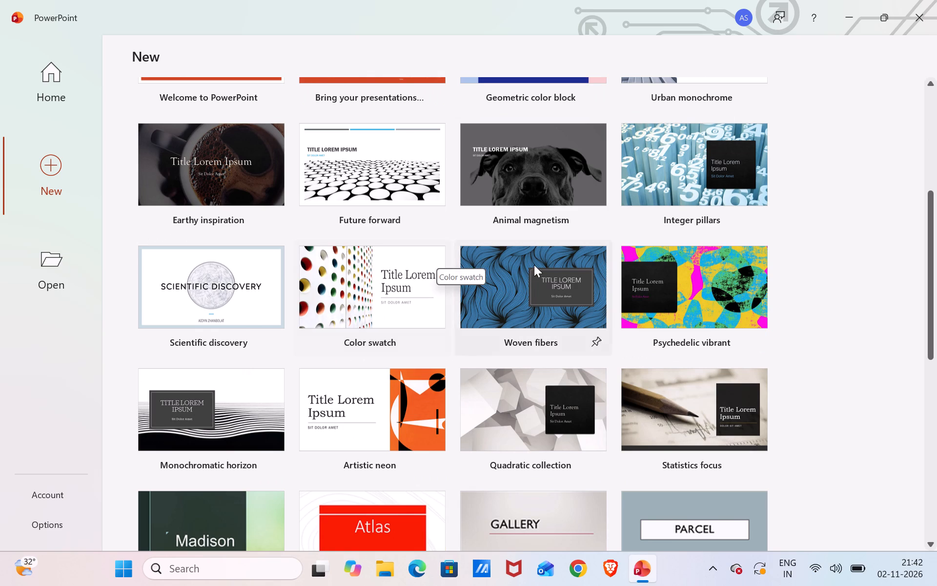
scroll(707, 257, "down", 3)
scroll(563, 276, "down", 3)
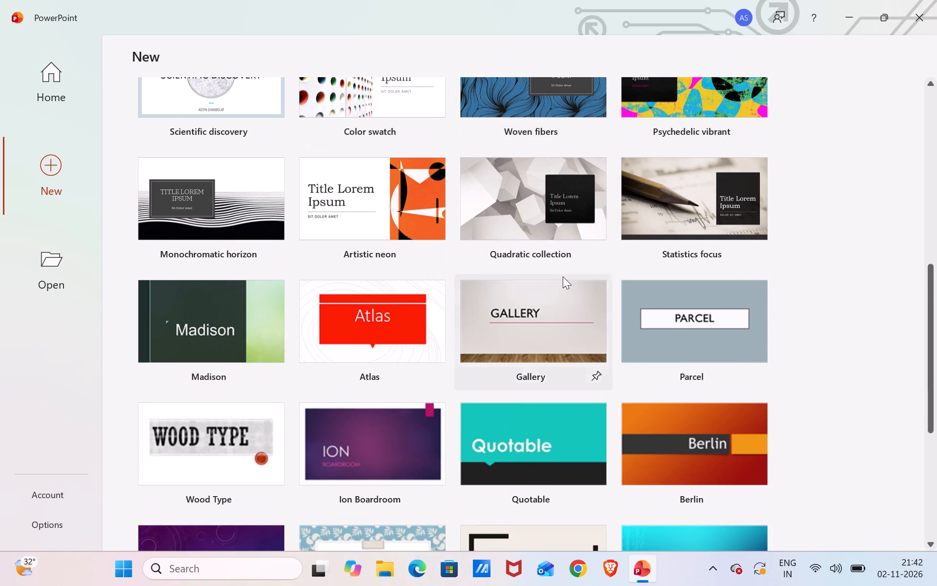
scroll(561, 276, "down", 11)
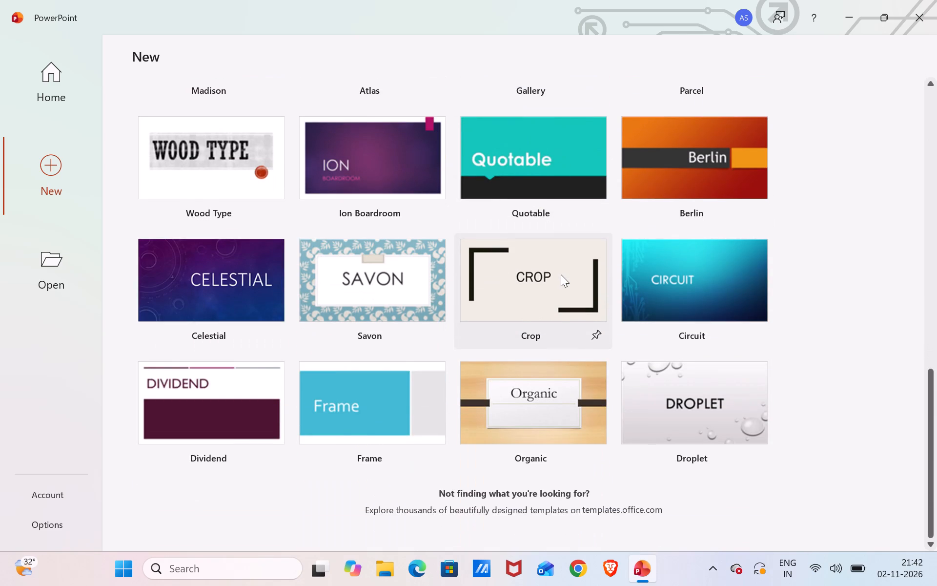
scroll(561, 274, "up", 2)
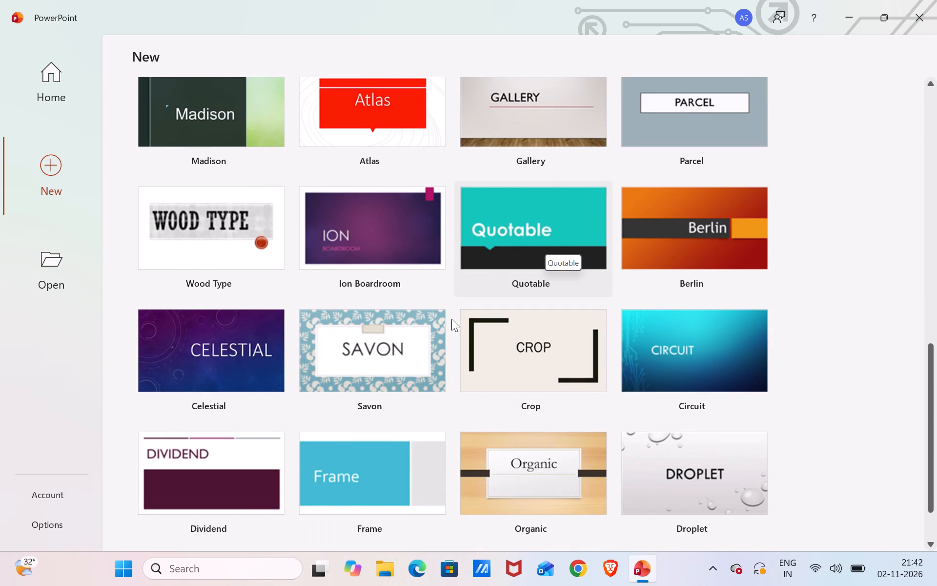
scroll(642, 343, "down", 2)
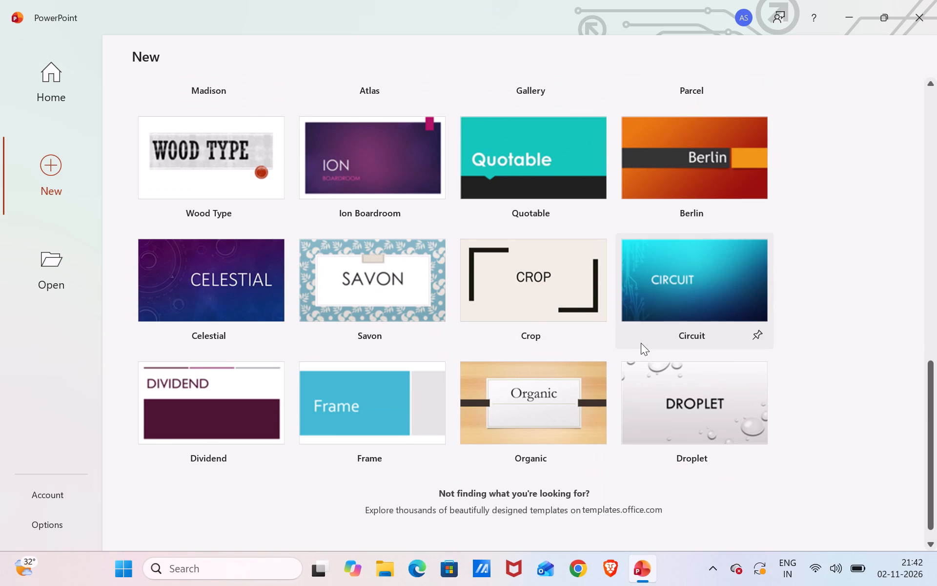
scroll(641, 343, "down", 3)
Compare the Scientific discovery template with Color swatch in the preview, and create a new presentation from Scientific discovery.
scroll(229, 275, "up", 10)
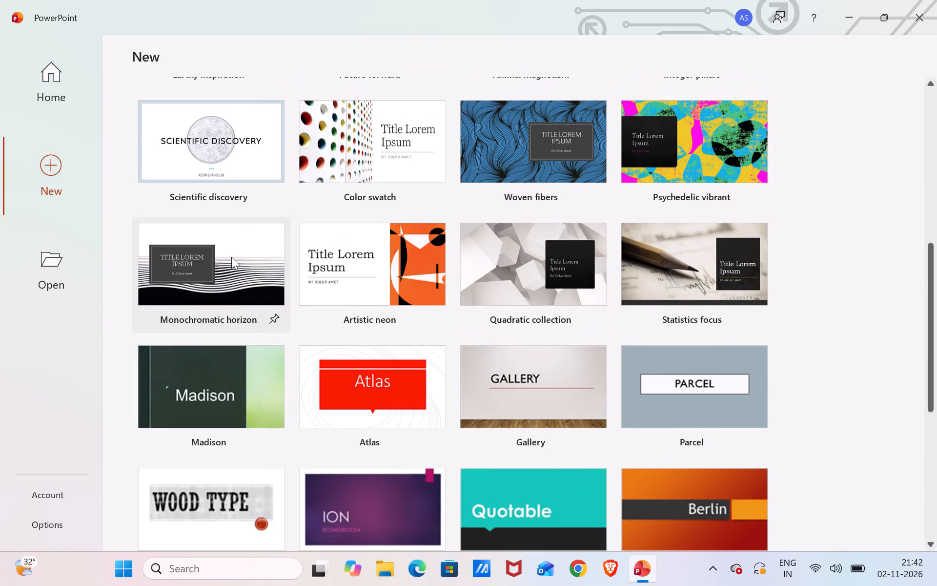
scroll(231, 257, "up", 2)
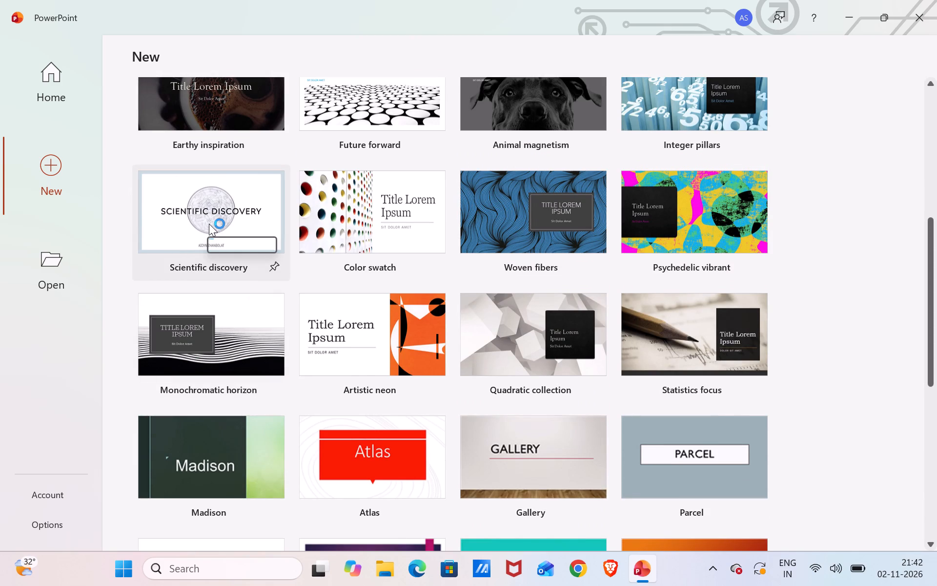
scroll(209, 218, "up", 2)
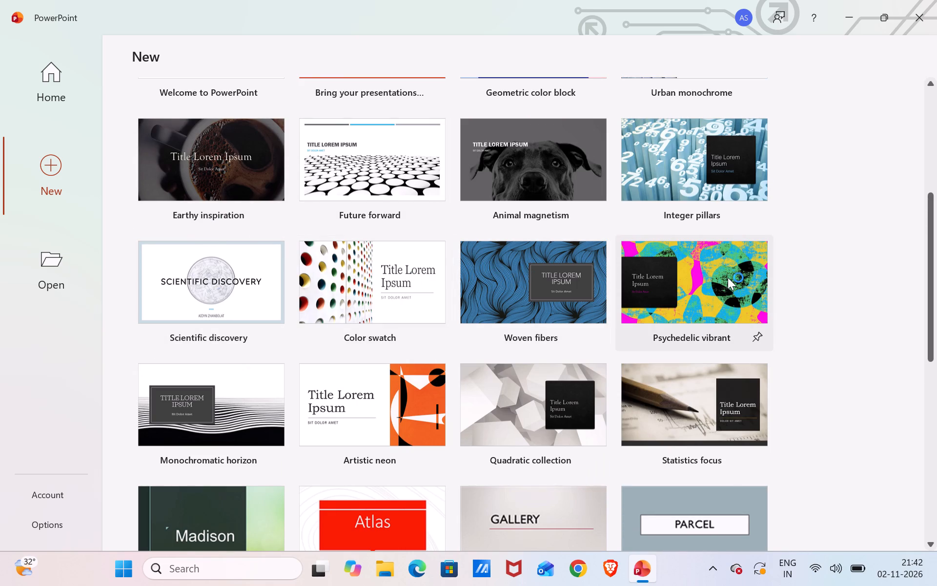
left_click(177, 269)
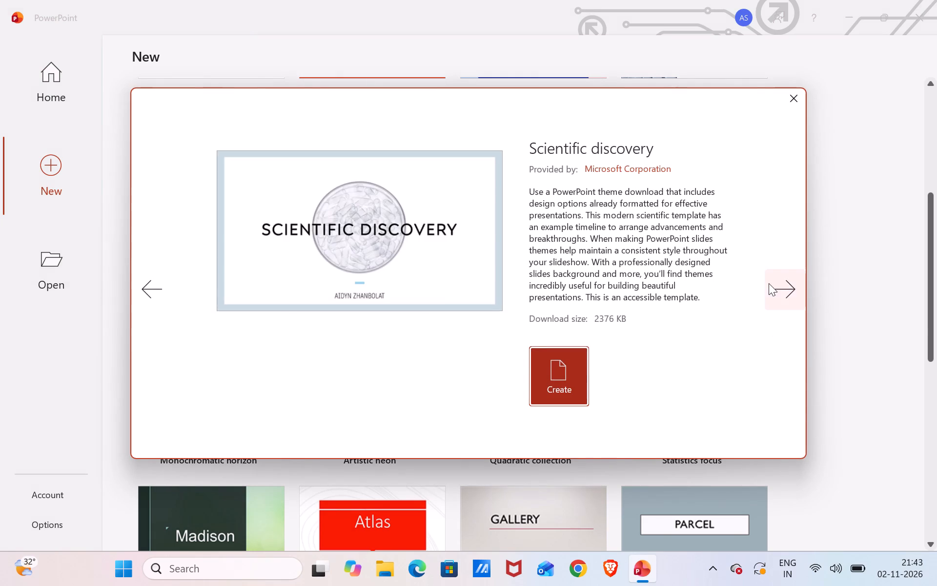
left_click(768, 283)
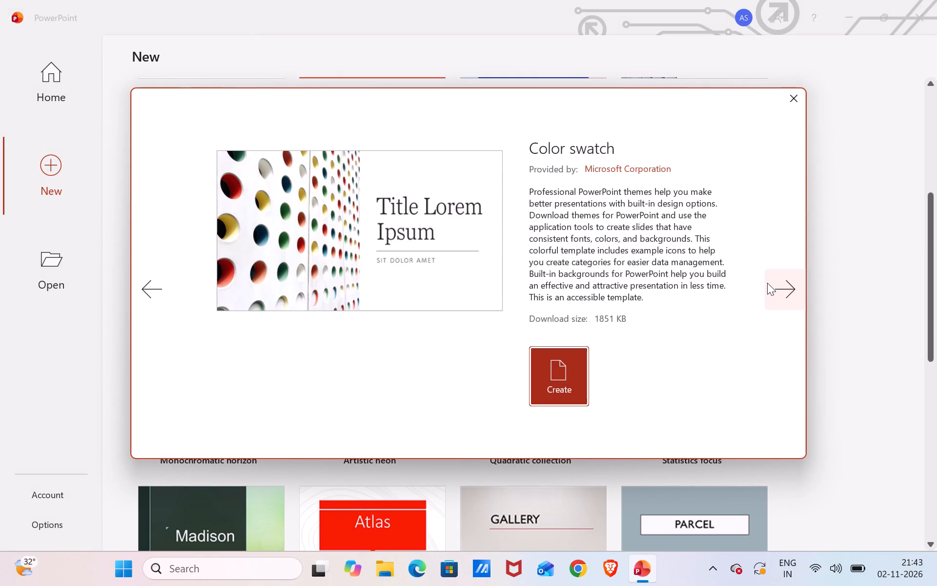
left_click(151, 287)
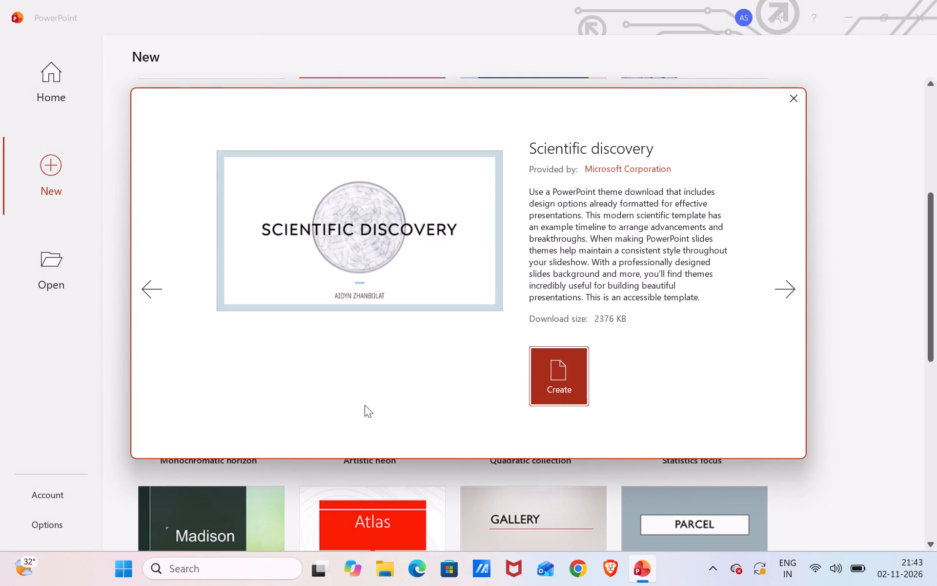
left_click(554, 383)
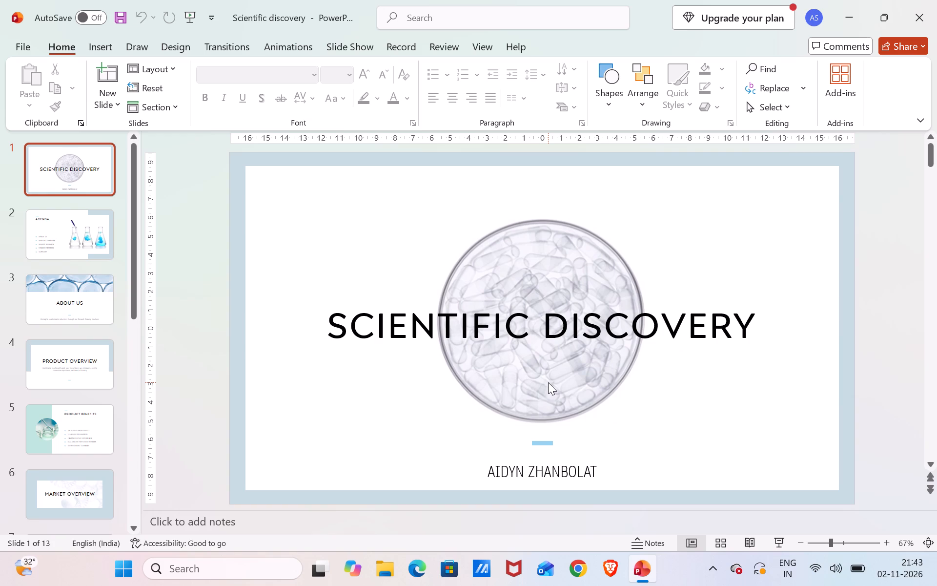
Delete the placeholder title text "SCIENTIFIC DISCOVERY" from the title box on slide 1.
left_click(613, 327)
left_click(755, 326)
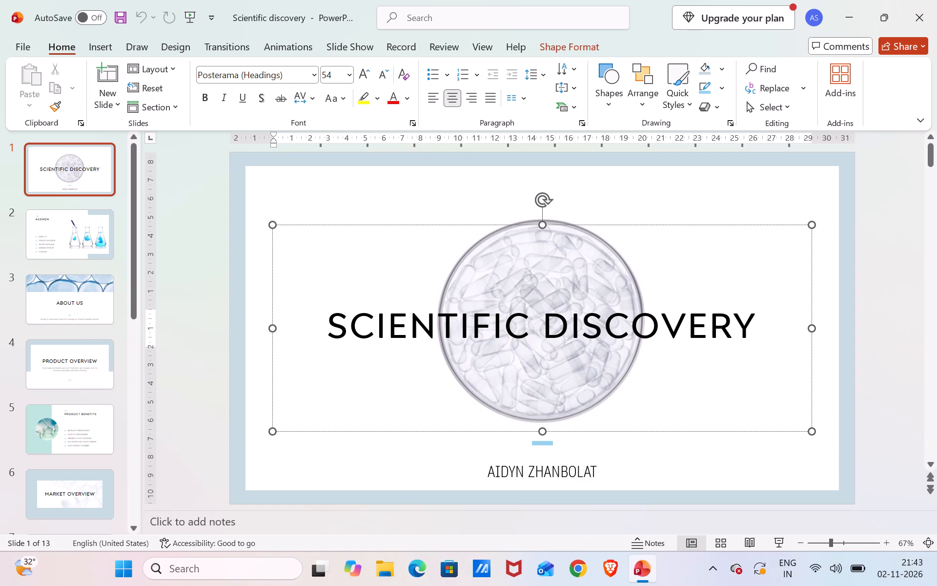
key("BackSpace")
key("BackSpace")
key("BackSpace")
key("BackSpace")
key("BackSpace")
key("BackSpace")
key("BackSpace")
key("BackSpace")
key("BackSpace")
key("BackSpace")
key("BackSpace")
key("BackSpace")
key("BackSpace")
key("BackSpace")
key("BackSpace")
key("BackSpace")
key("BackSpace")
key("BackSpace")
key("BackSpace")
key("BackSpace")
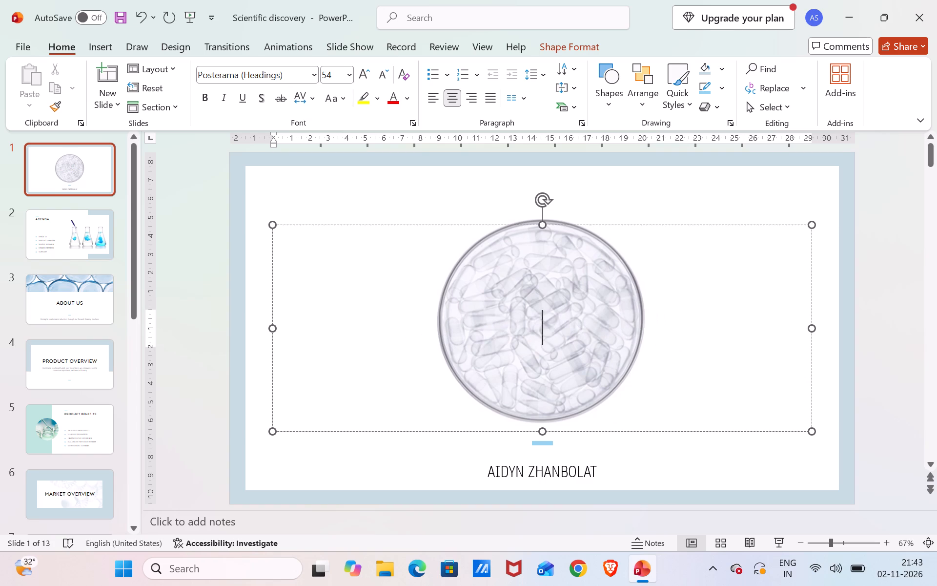
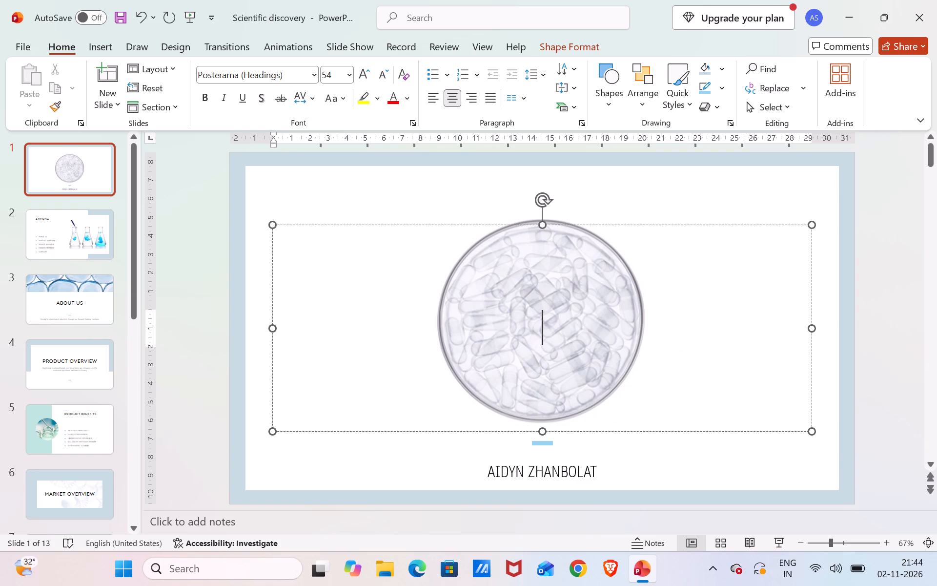
Enter "FROM OBSERVATION TO ACTION" as the title on slide 1.
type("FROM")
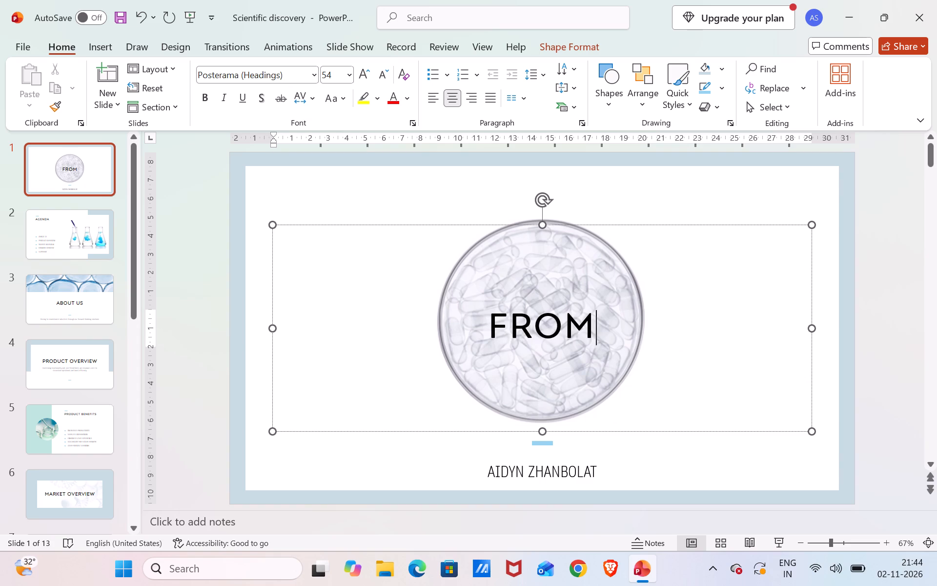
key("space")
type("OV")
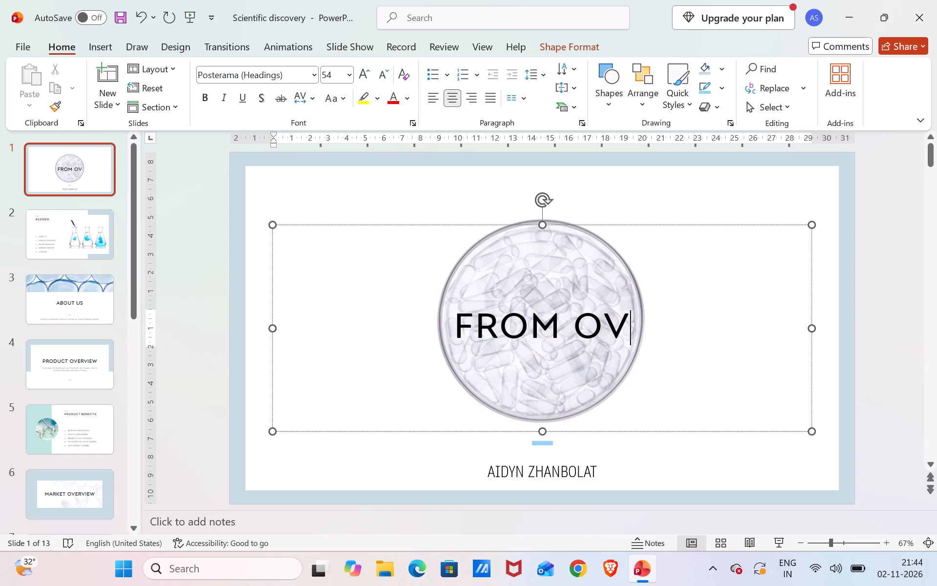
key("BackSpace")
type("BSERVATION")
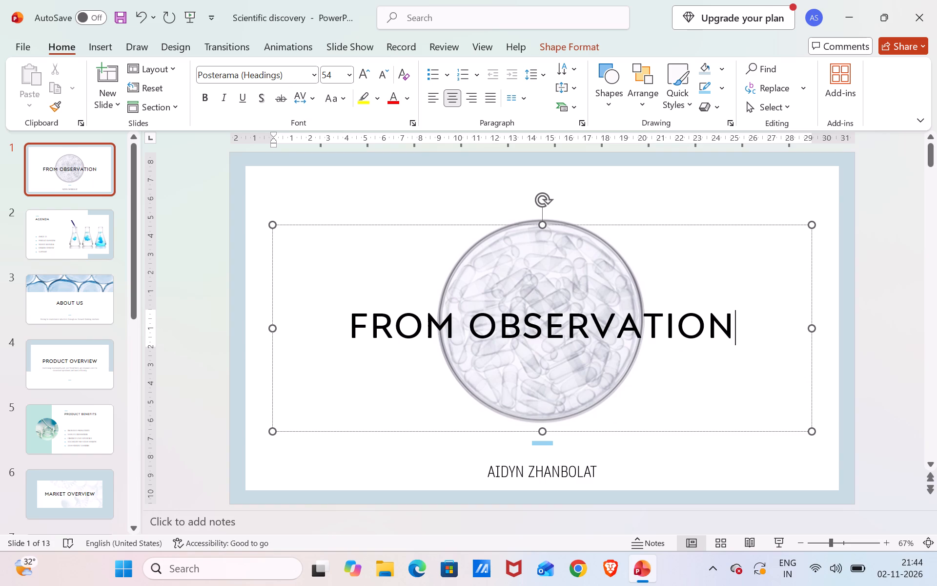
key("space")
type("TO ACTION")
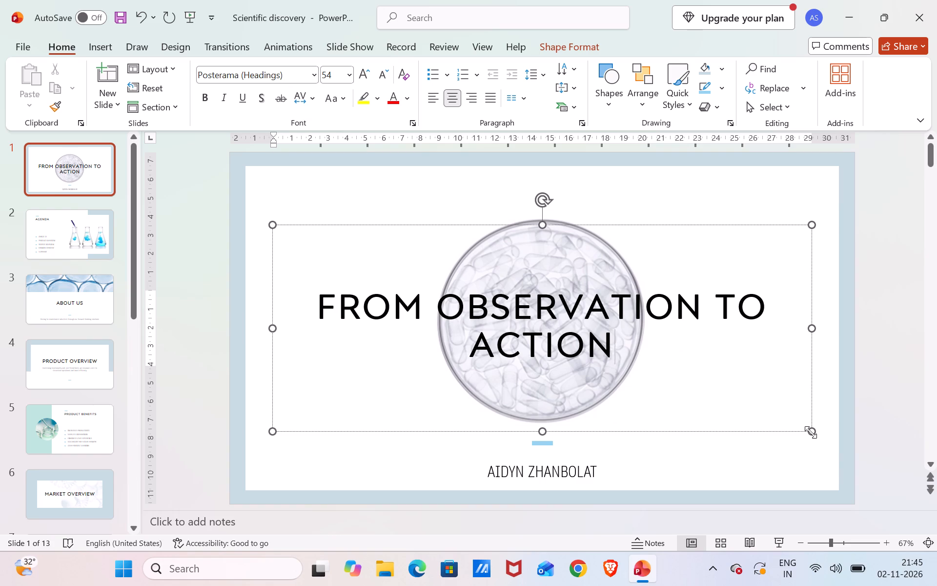
Set the whole slide 1 title to font size 36 and make it bold.
left_click(348, 71)
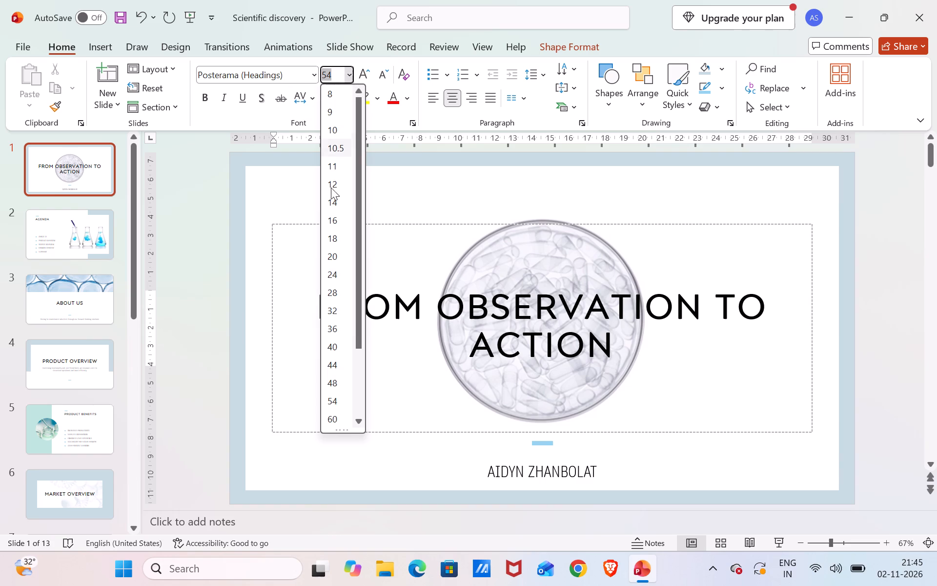
left_click(411, 184)
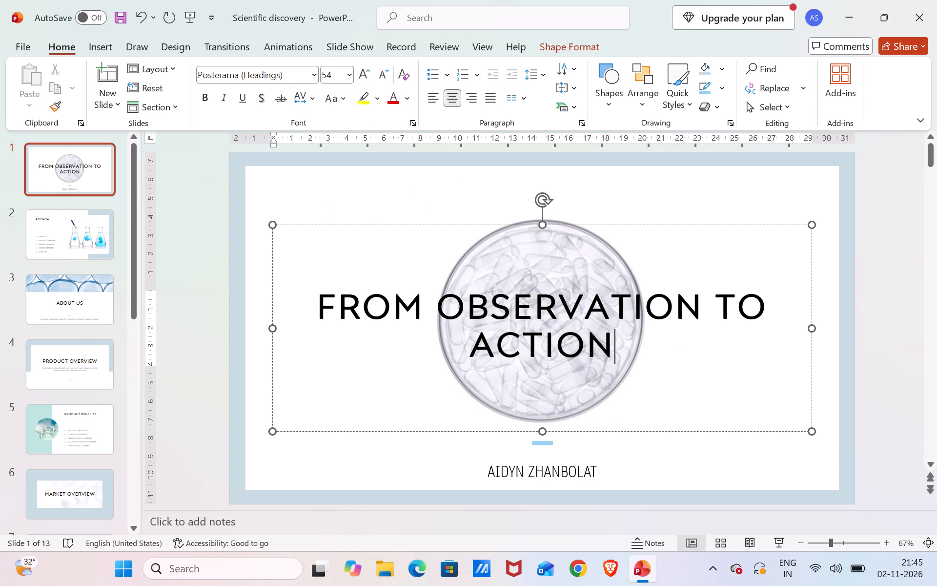
left_click_drag(317, 303, 695, 333)
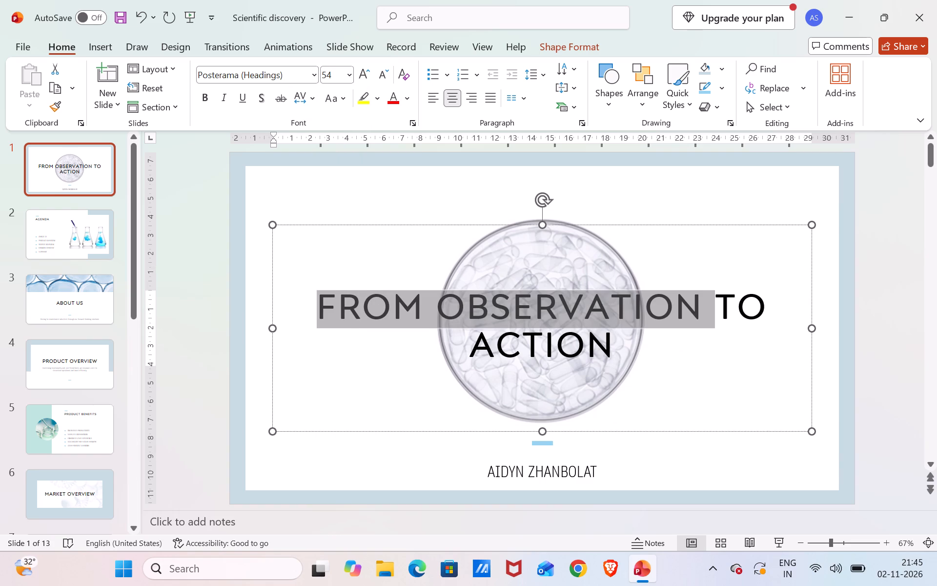
left_click_drag(695, 333, 695, 343)
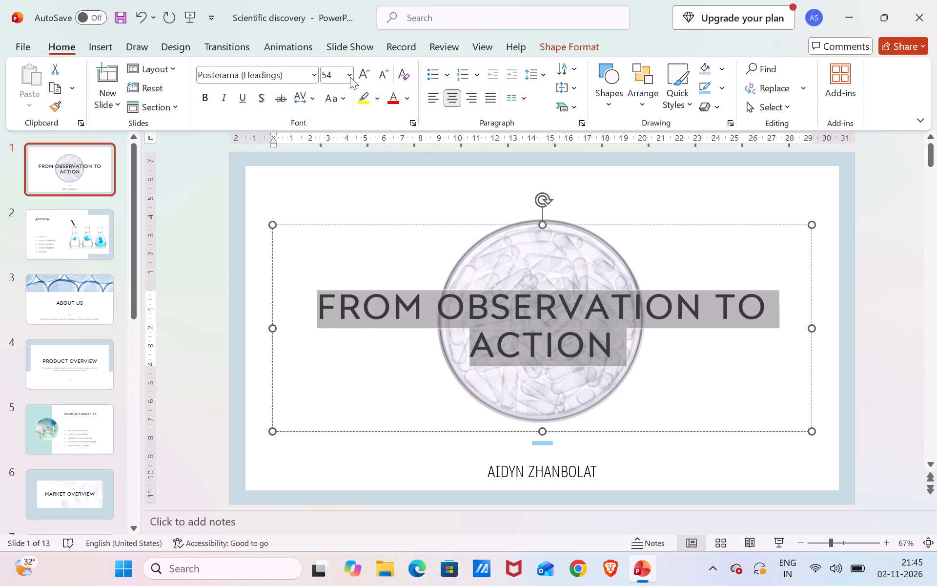
left_click(350, 77)
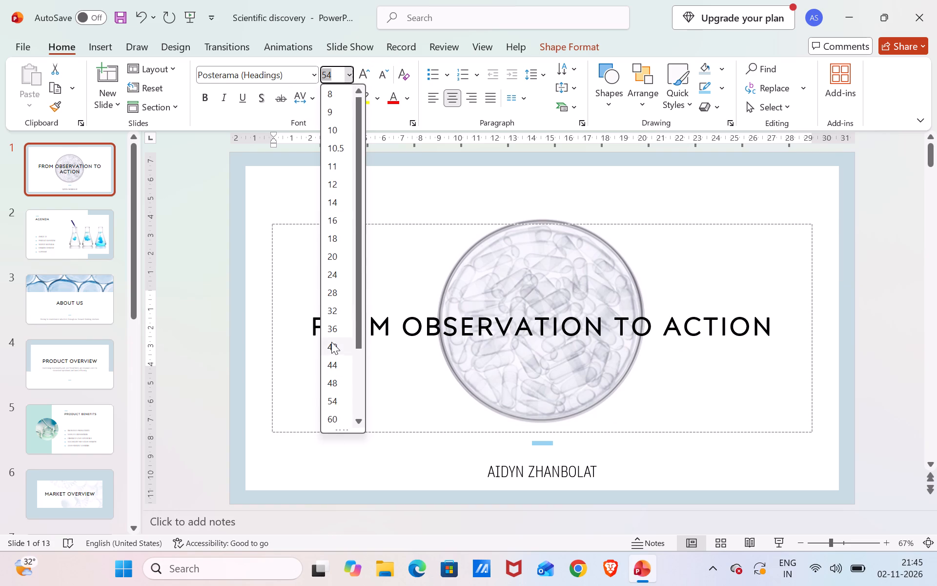
left_click(334, 323)
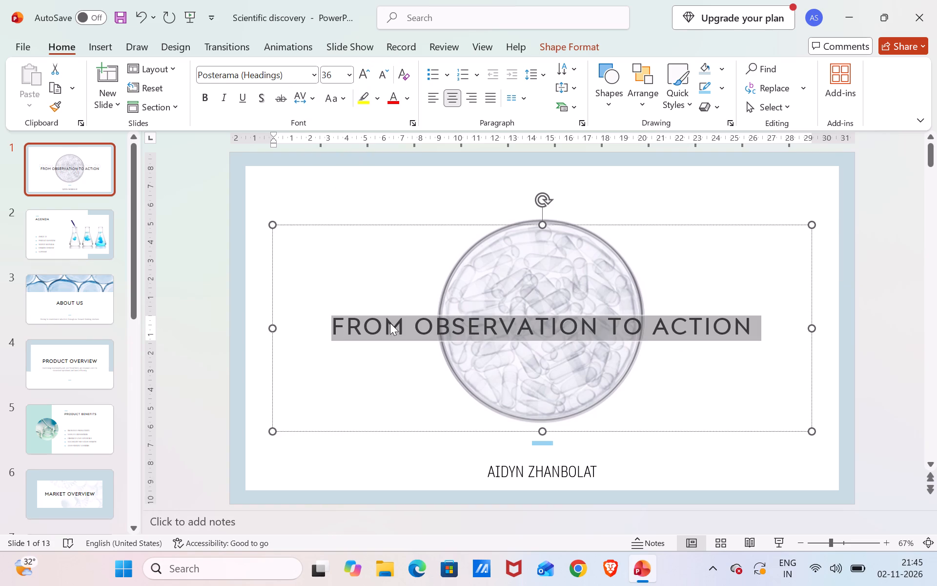
left_click(206, 96)
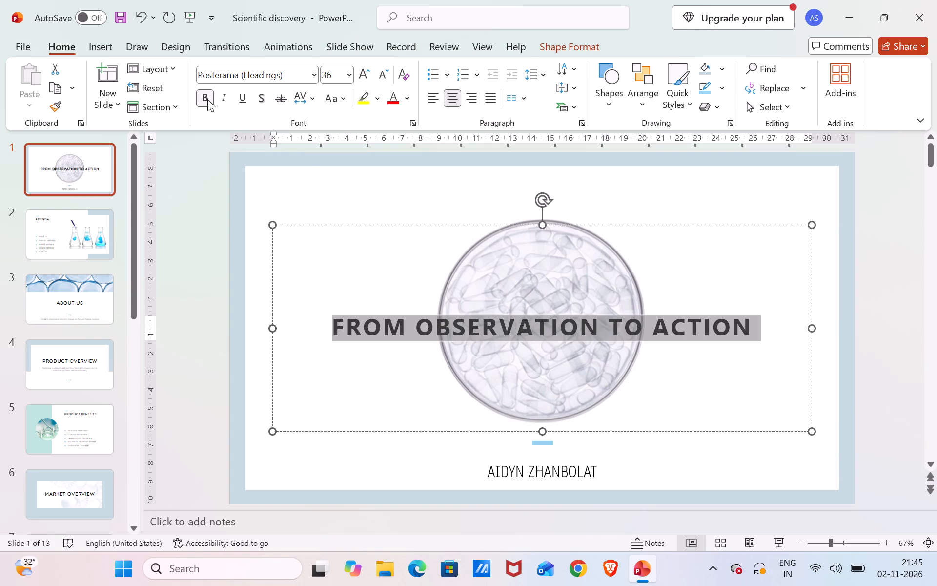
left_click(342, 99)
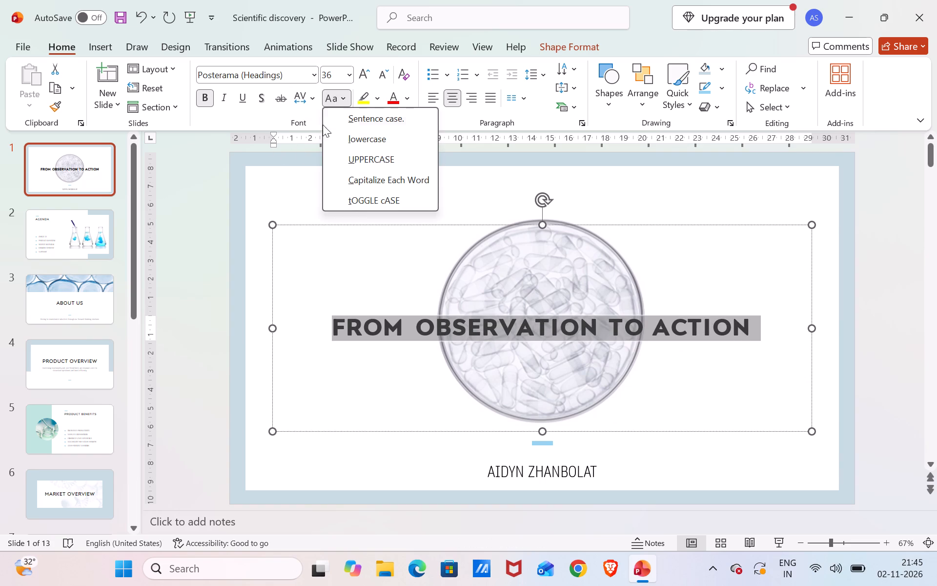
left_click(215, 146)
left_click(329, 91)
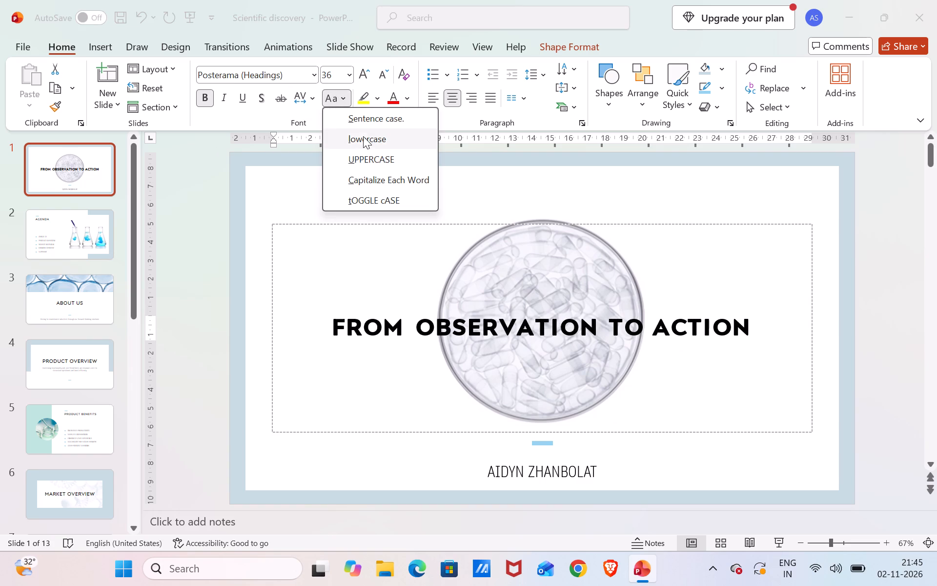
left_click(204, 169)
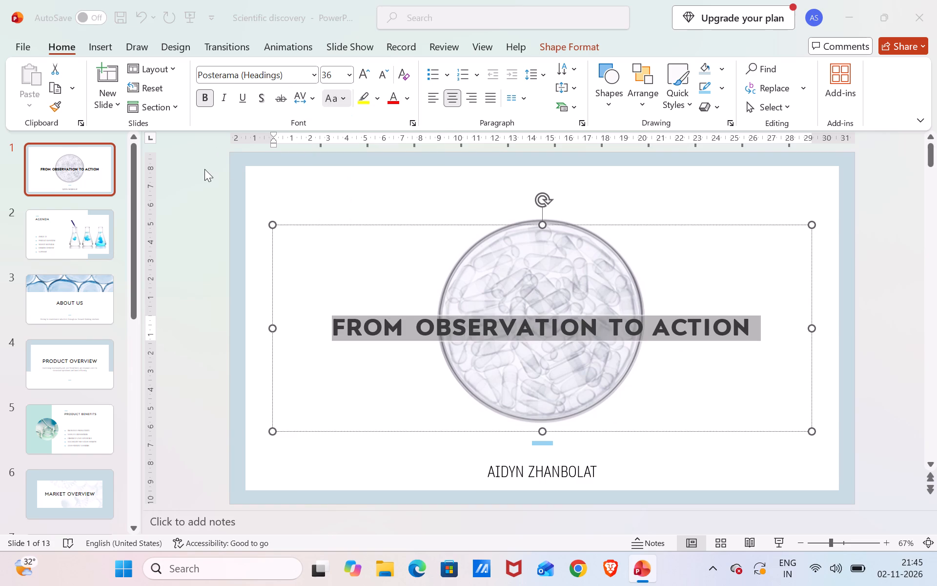
Change the slide 1 title's font to Bernard MT Condensed.
left_click(315, 76)
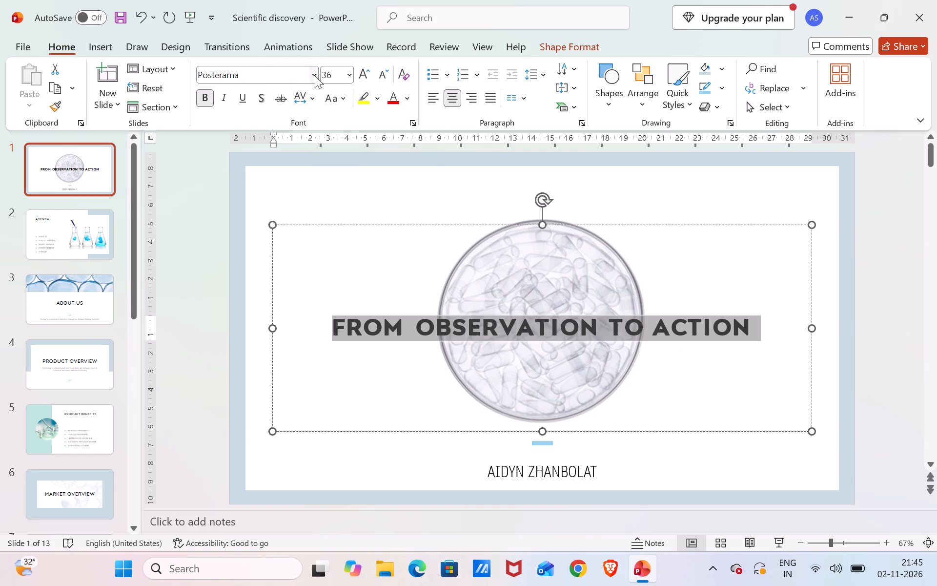
left_click(315, 76)
left_click(315, 76)
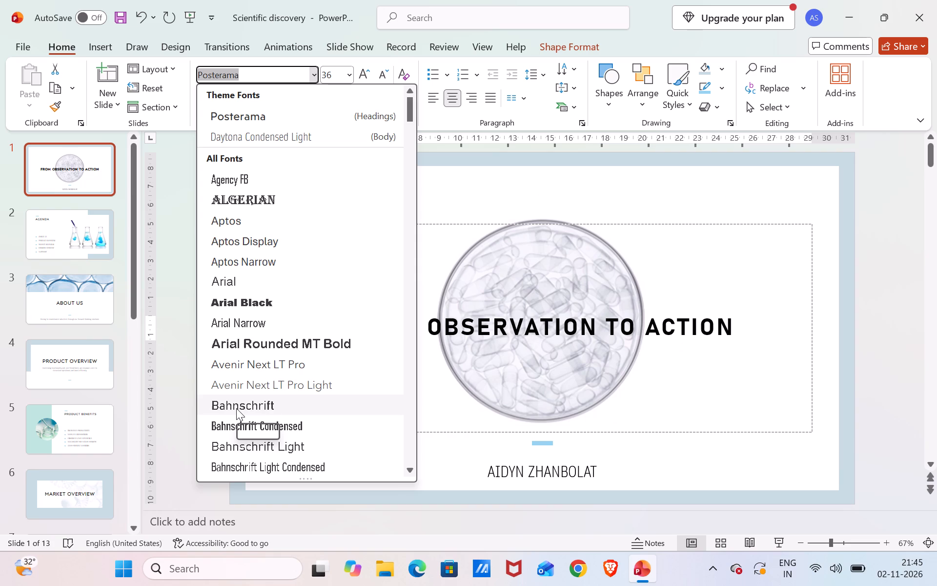
scroll(236, 406, "down", 6)
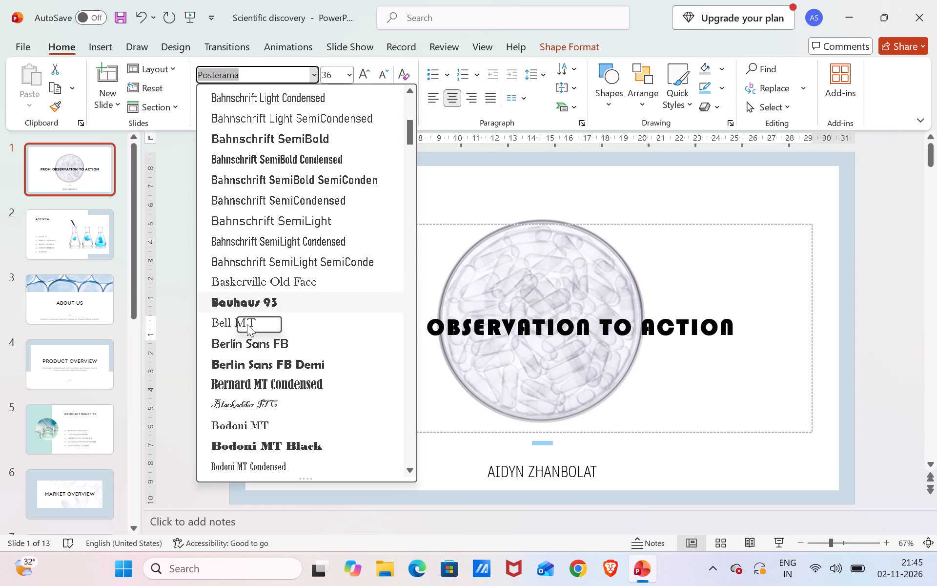
left_click(256, 376)
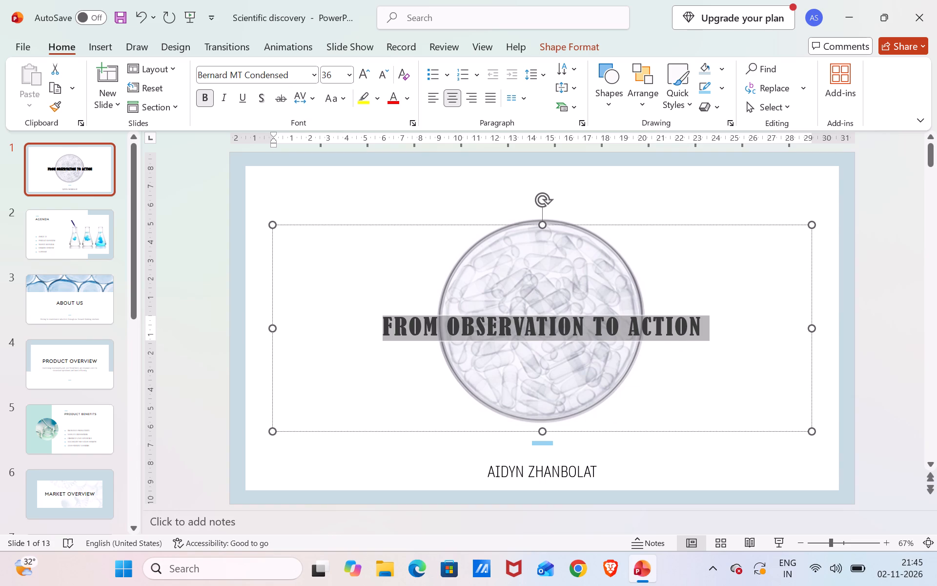
Shrink the title box to one line's height, slightly narrower, and place it centred across the upper part of the circular capsule image.
left_click(807, 428)
left_click_drag(812, 429, 789, 389)
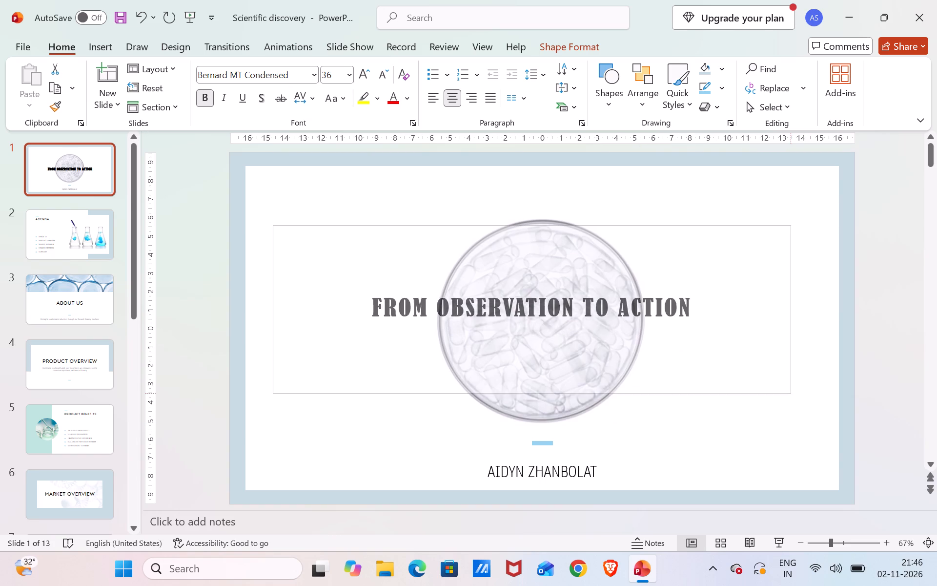
left_click_drag(789, 389, 777, 259)
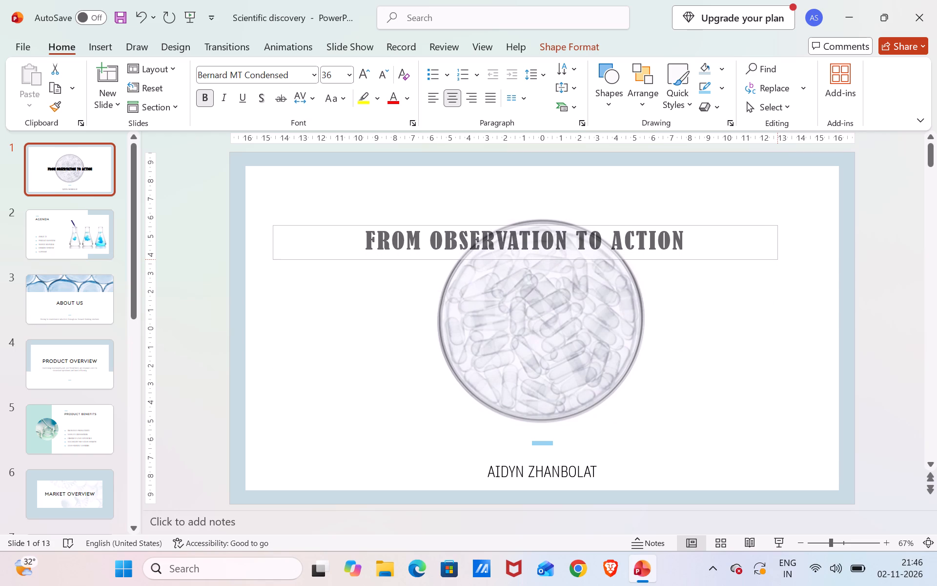
left_click_drag(777, 259, 779, 256)
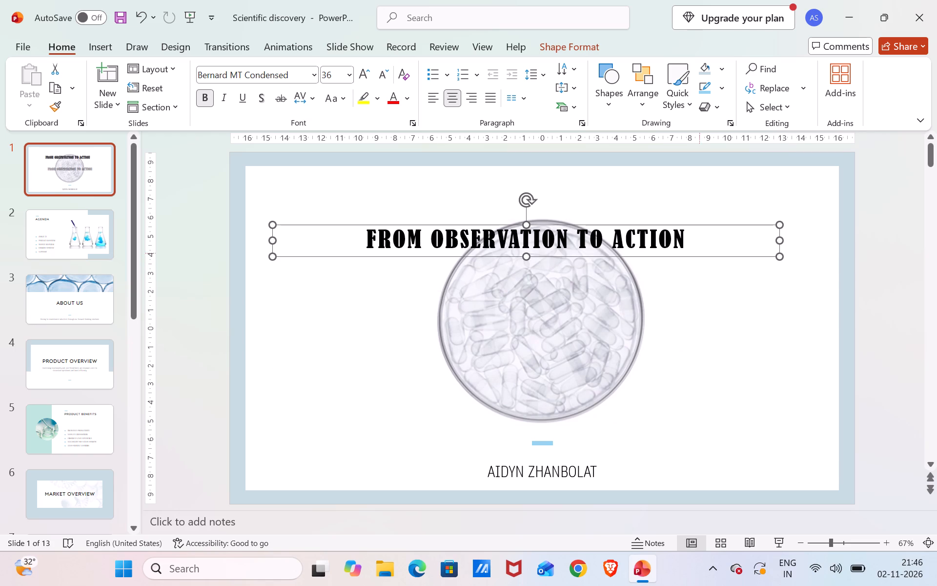
left_click_drag(636, 223, 636, 166)
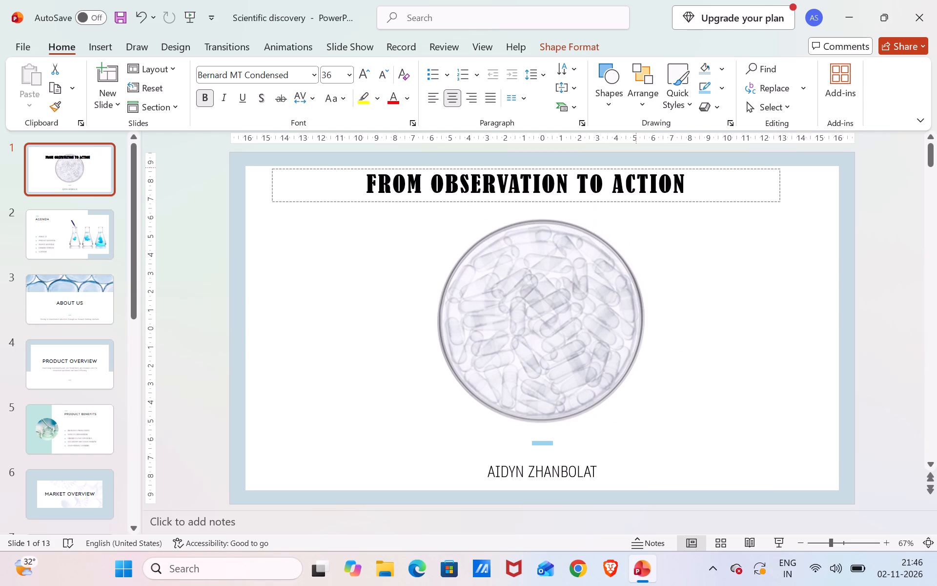
left_click_drag(636, 166, 650, 270)
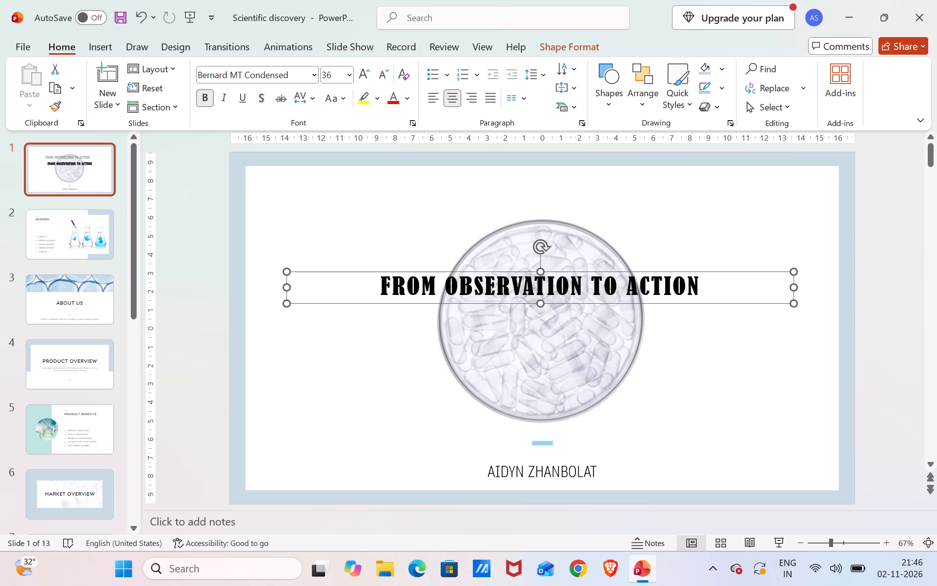
left_click(672, 429)
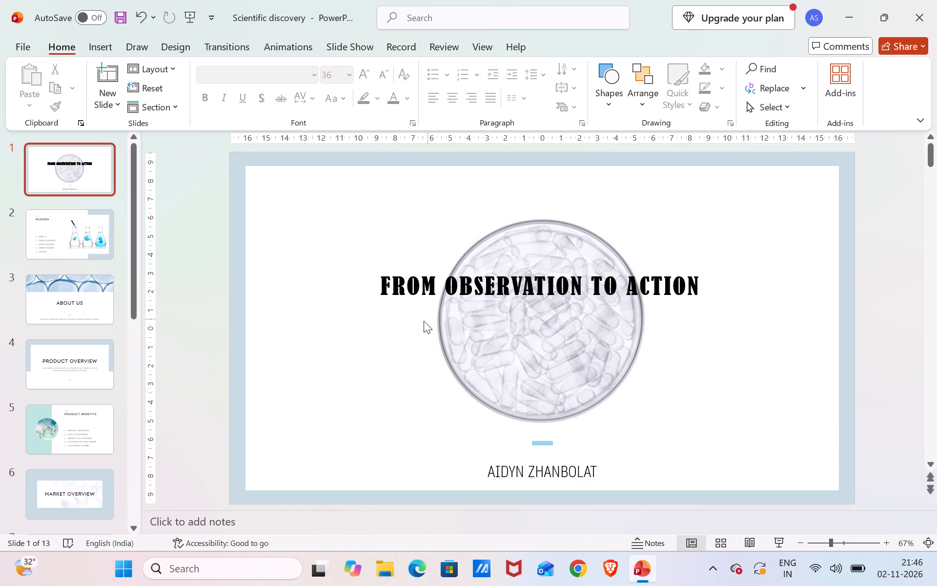
Delete the placeholder presenter name from the subtitle box on slide 1.
left_click(551, 469)
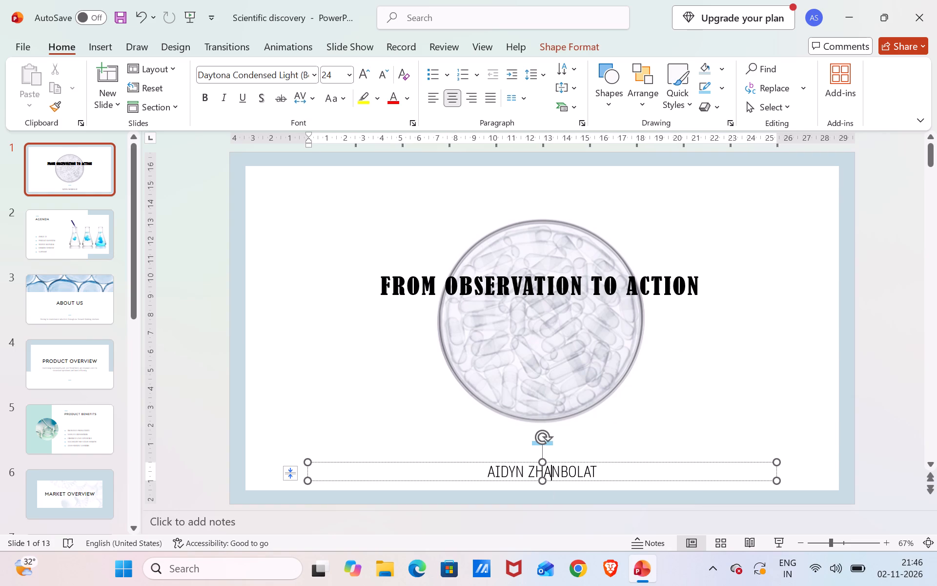
key("BackSpace")
key("BackSpace")
key("BackSpace")
key("BackSpace")
key("BackSpace")
key("BackSpace")
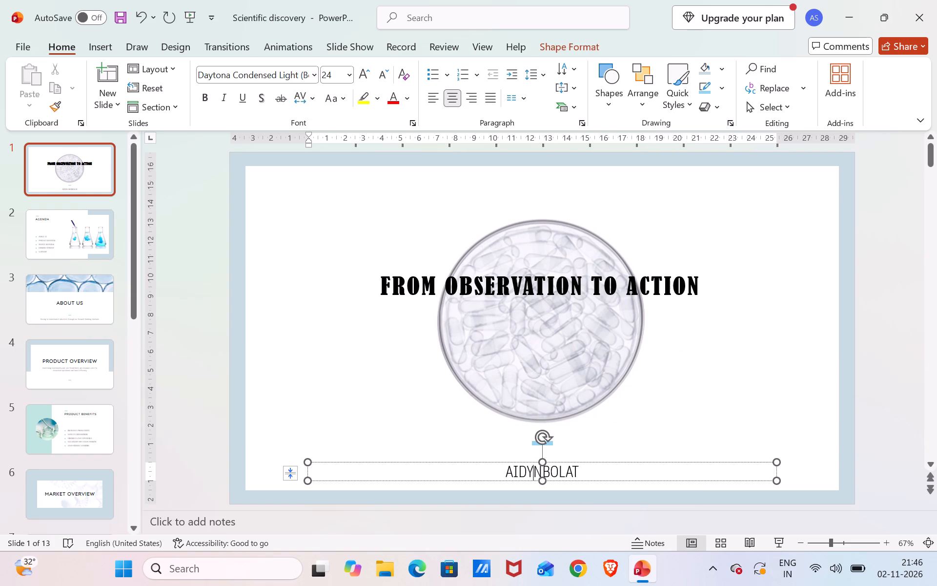
key("BackSpace")
key("BackSpace")
key("BackSpace")
key("Right")
key("Right")
key("Right")
key("Right")
key("Right")
key("Right")
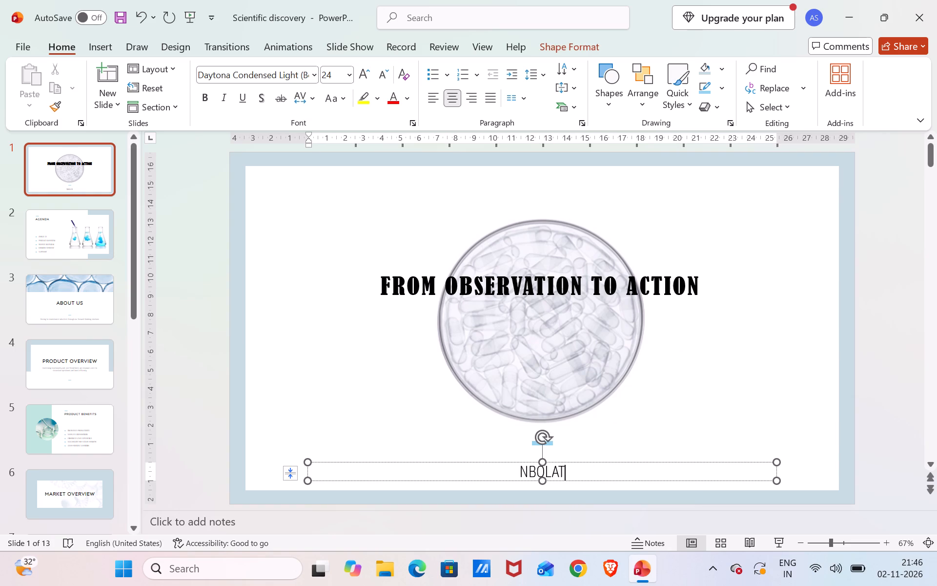
key("Right")
key("BackSpace")
key("BackSpace")
key("BackSpace")
key("BackSpace")
key("BackSpace")
key("BackSpace")
key("BackSpace")
key("BackSpace")
key("BackSpace")
Enter "PRESENTED BY" followed by the presenter's full name in capitals in the empty subtitle box on slide 1.
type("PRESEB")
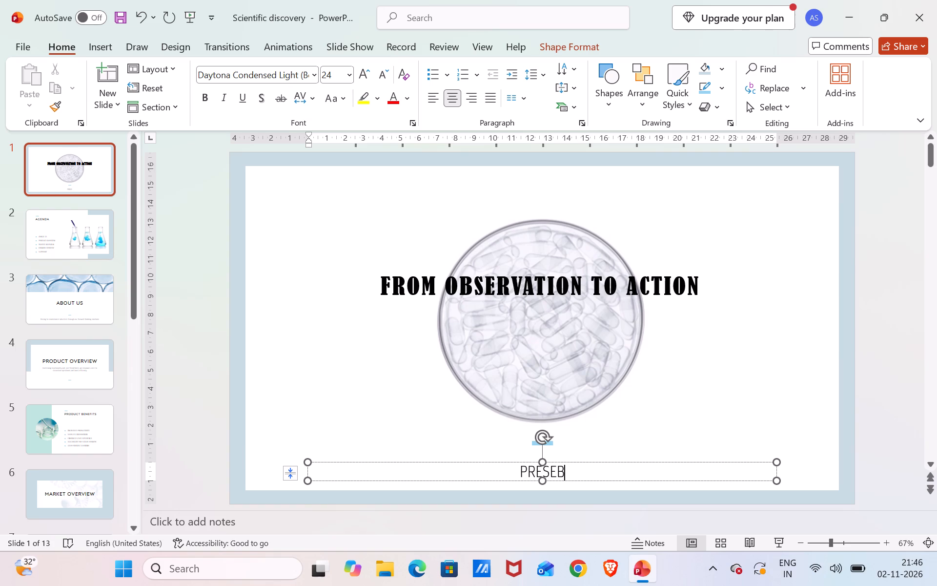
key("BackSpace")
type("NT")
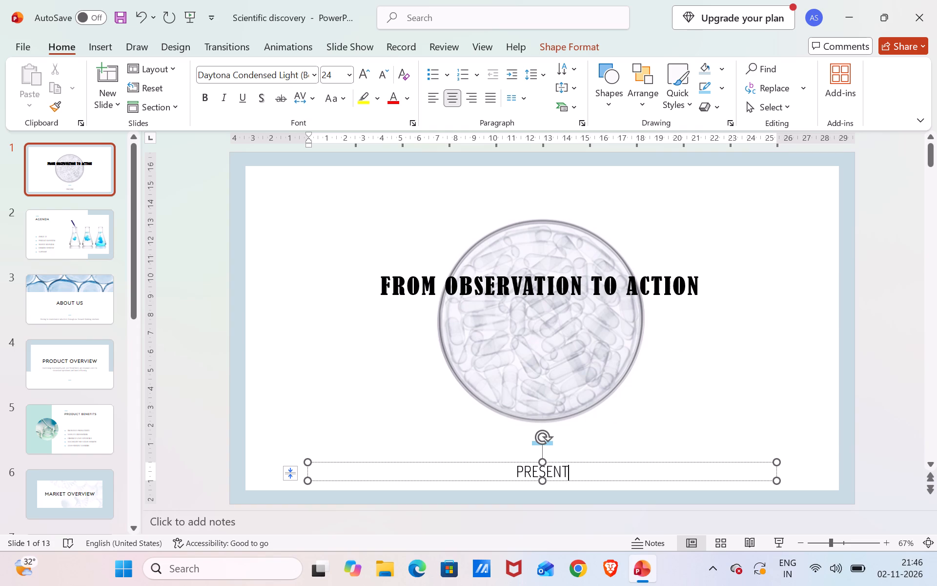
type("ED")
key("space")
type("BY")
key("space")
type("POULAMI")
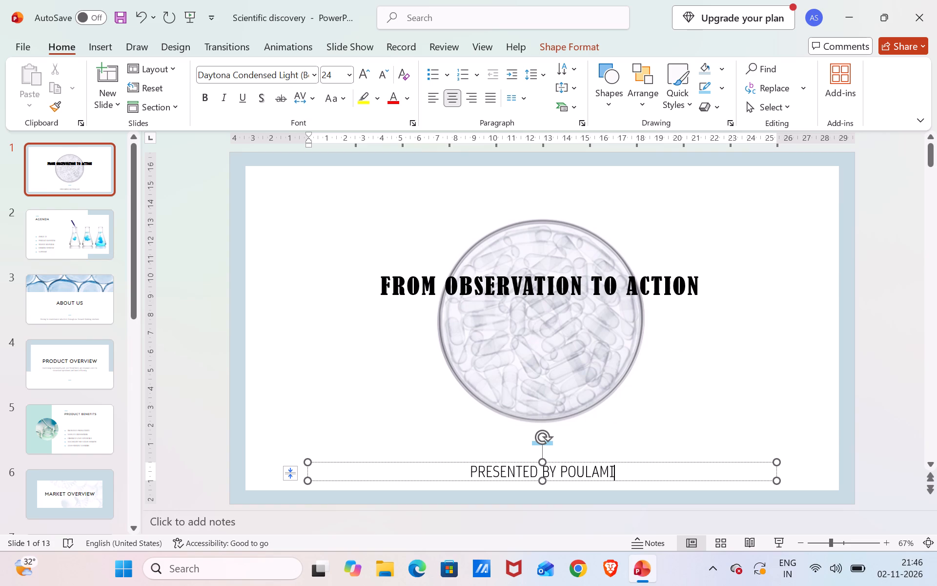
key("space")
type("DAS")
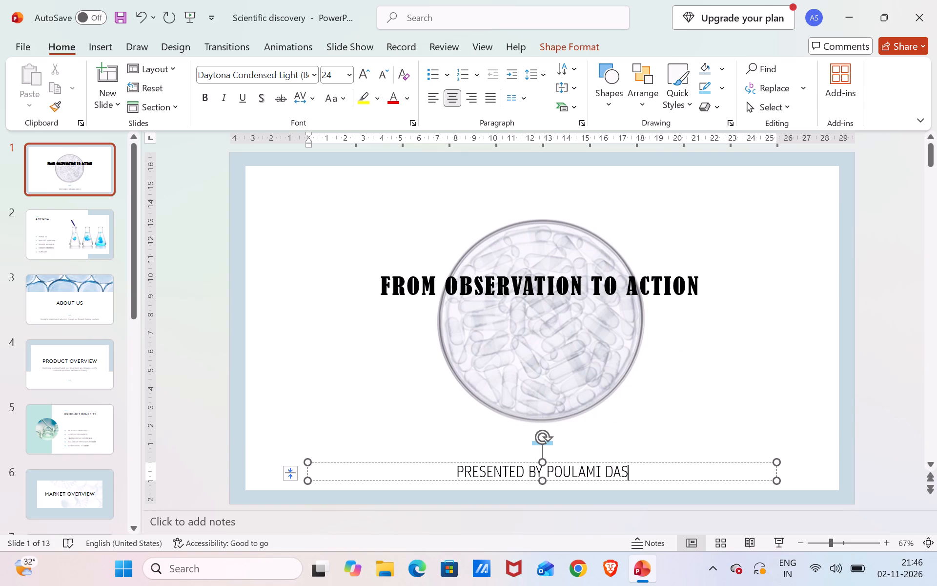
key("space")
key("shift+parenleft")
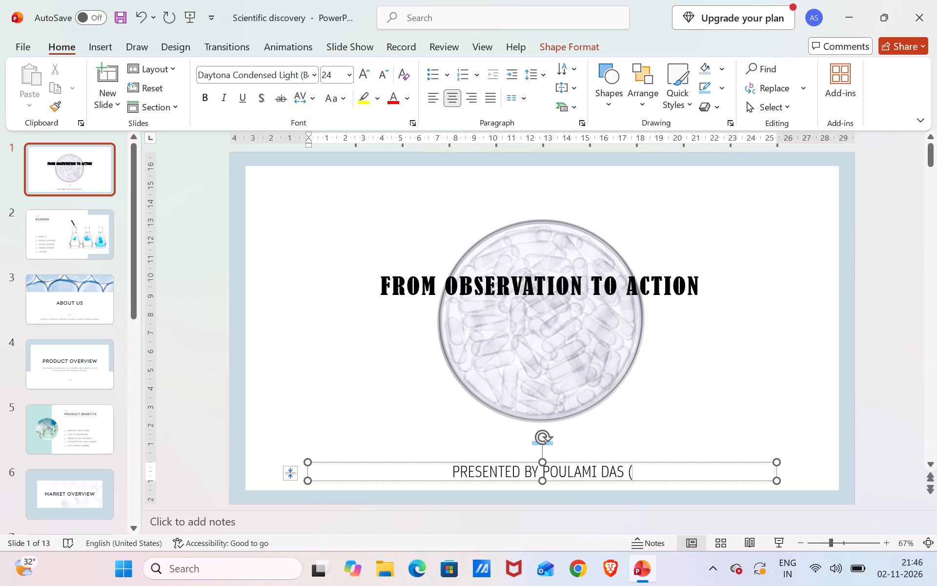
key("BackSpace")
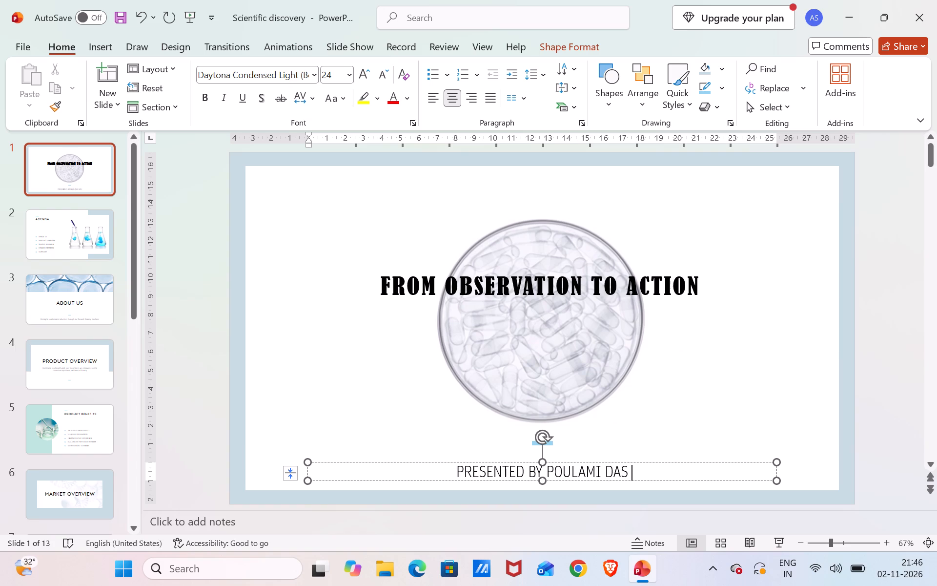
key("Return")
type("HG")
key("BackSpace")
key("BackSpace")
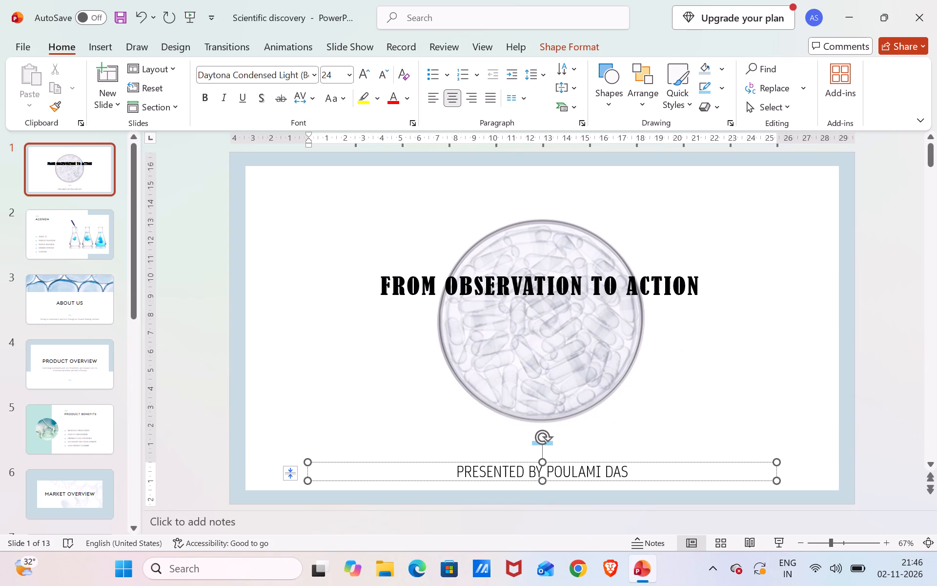
Move the presenter box up to just below the capsule image, then make it taller and narrower in the slide's lower-right area.
left_click_drag(639, 460, 639, 421)
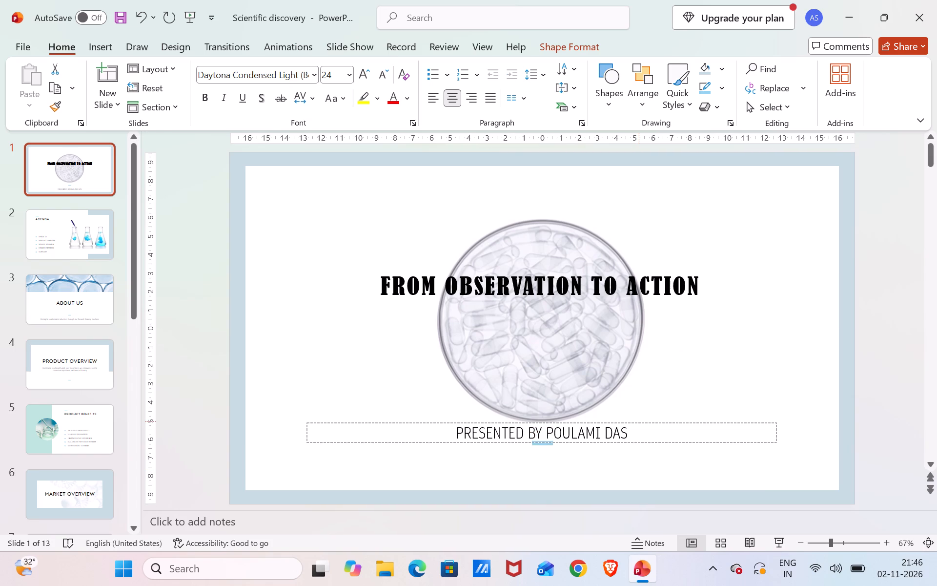
left_click_drag(639, 421, 638, 420)
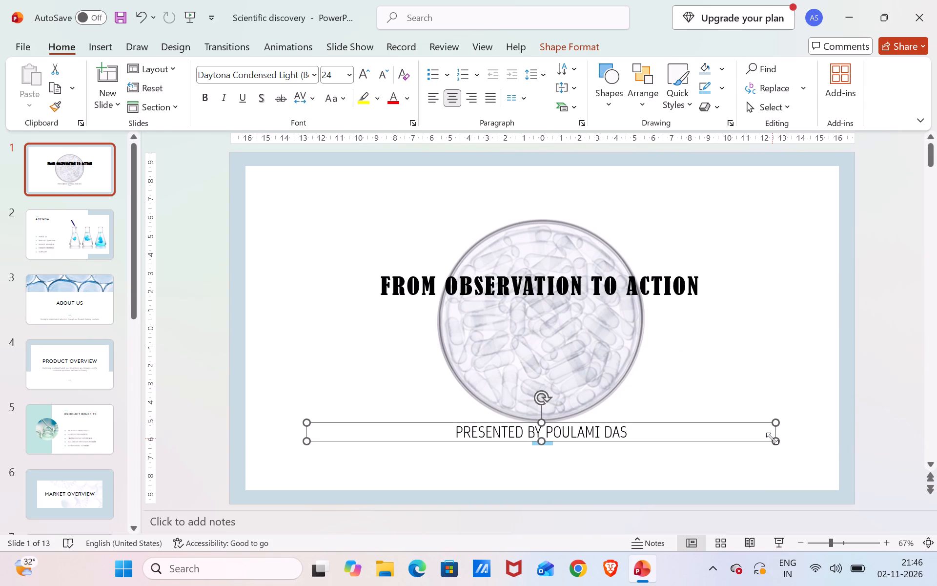
left_click_drag(772, 439, 797, 488)
left_click_drag(306, 457, 573, 469)
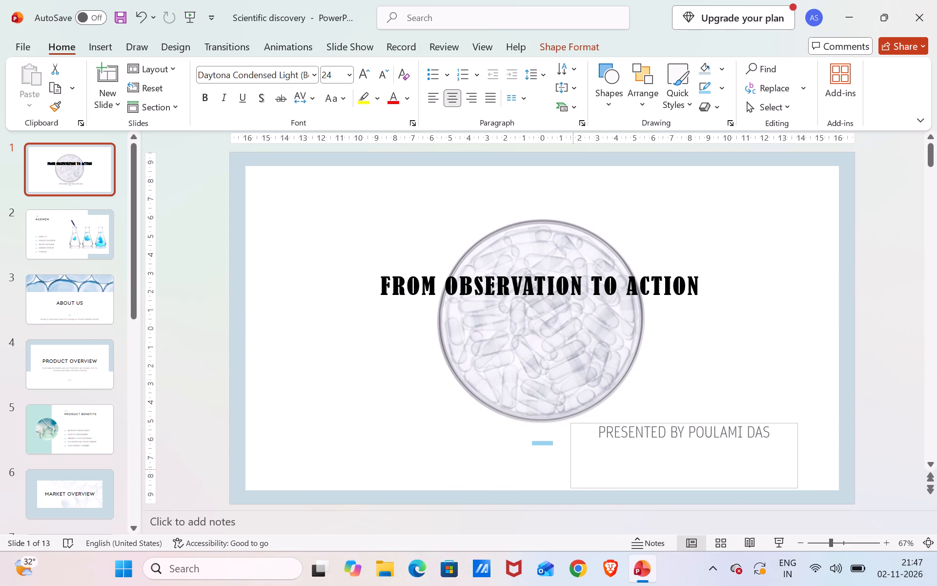
left_click_drag(573, 469, 598, 467)
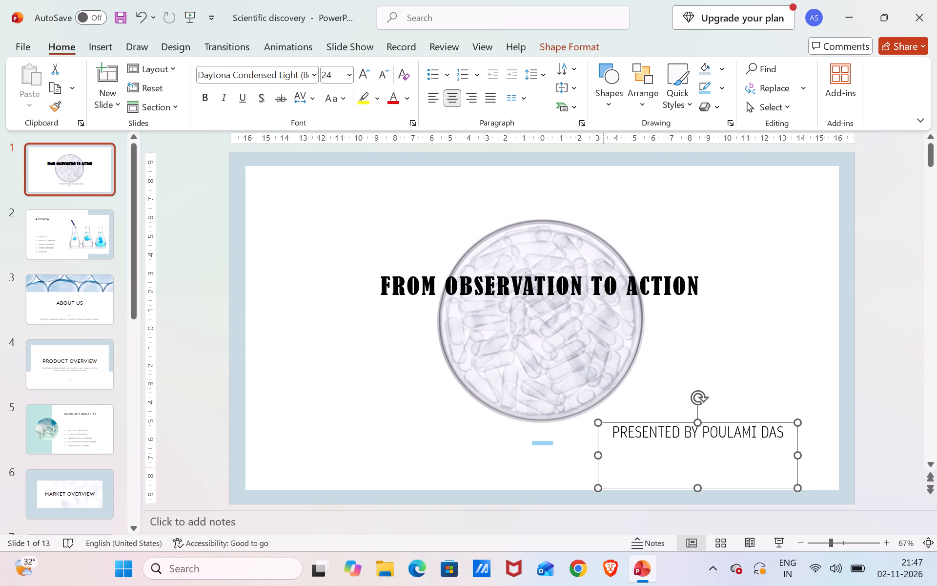
Add a second line below the presenter's name reading "ENROLLMENT NO" followed by the enrollment number.
left_click(785, 433)
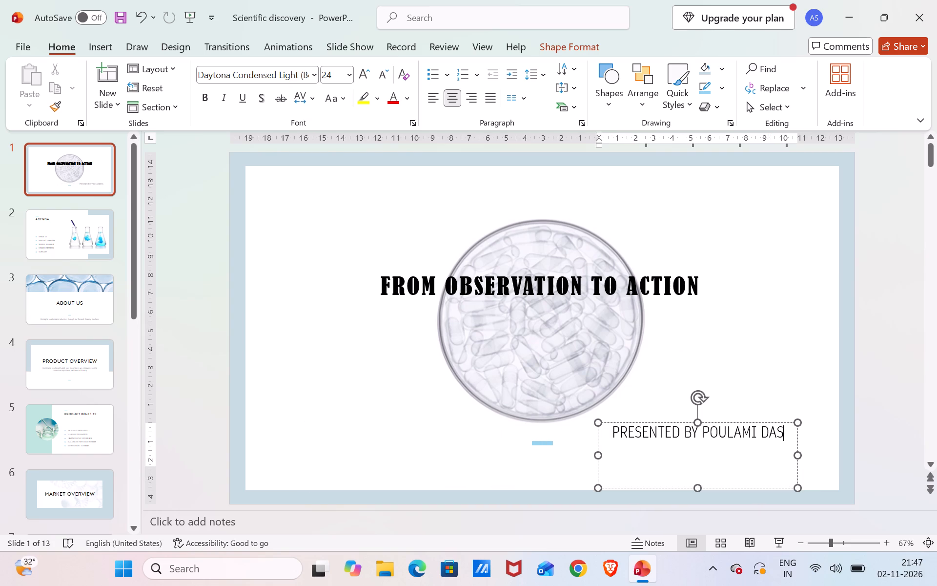
key("Return")
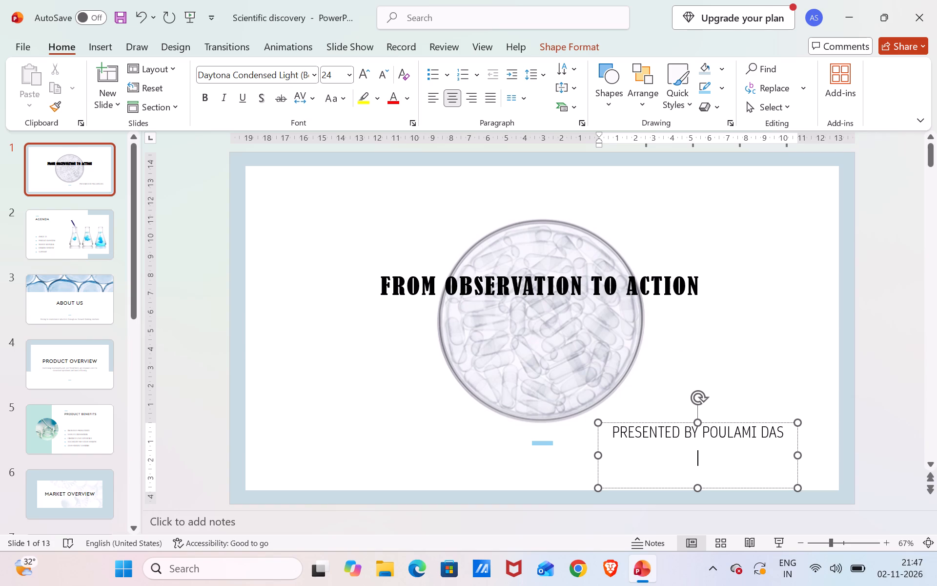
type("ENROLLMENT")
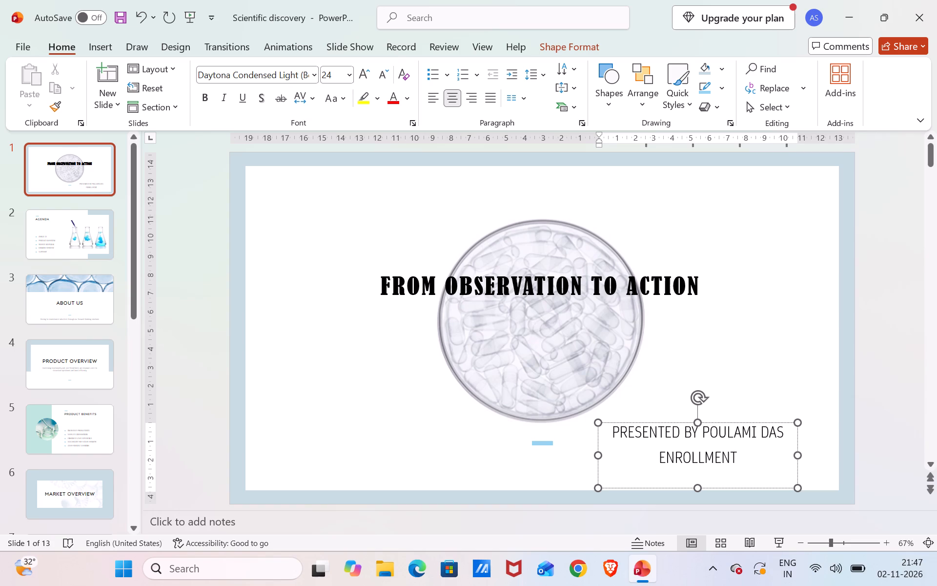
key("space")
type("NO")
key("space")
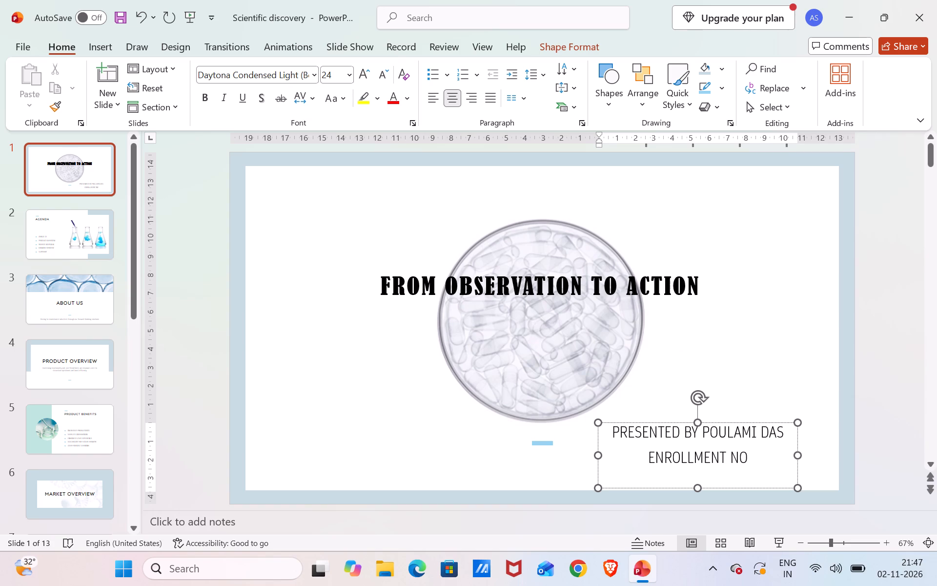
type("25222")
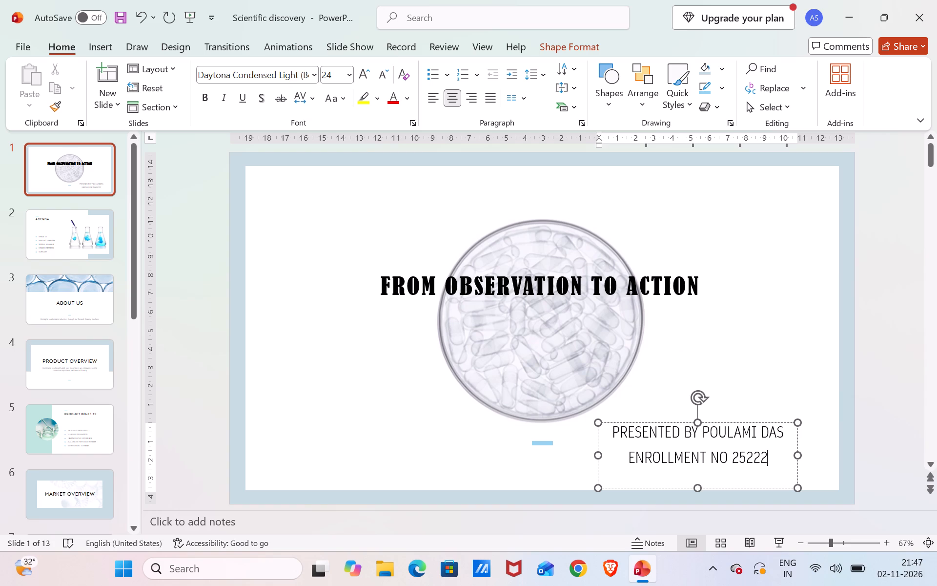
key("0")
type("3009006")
Insert a colon directly after "ENROLLMENT NO", before the number.
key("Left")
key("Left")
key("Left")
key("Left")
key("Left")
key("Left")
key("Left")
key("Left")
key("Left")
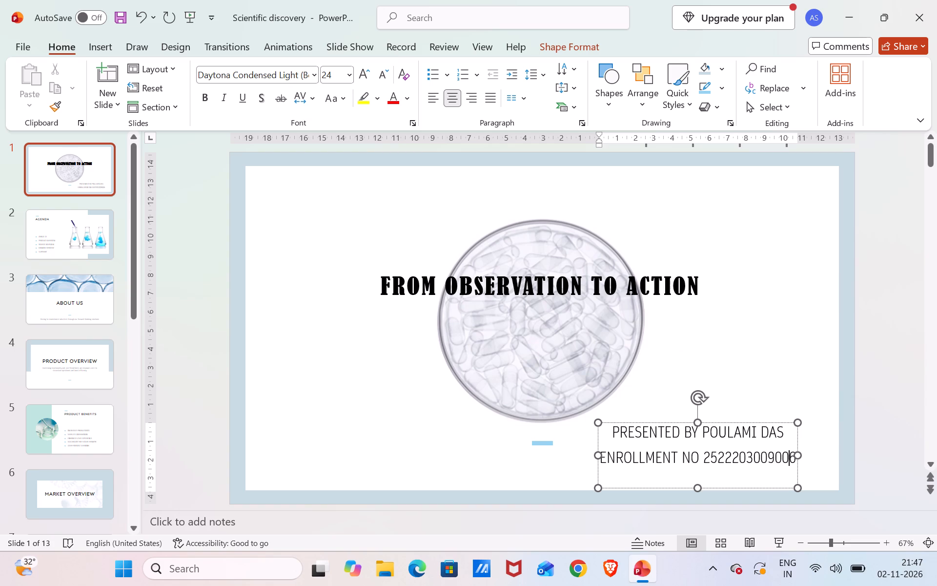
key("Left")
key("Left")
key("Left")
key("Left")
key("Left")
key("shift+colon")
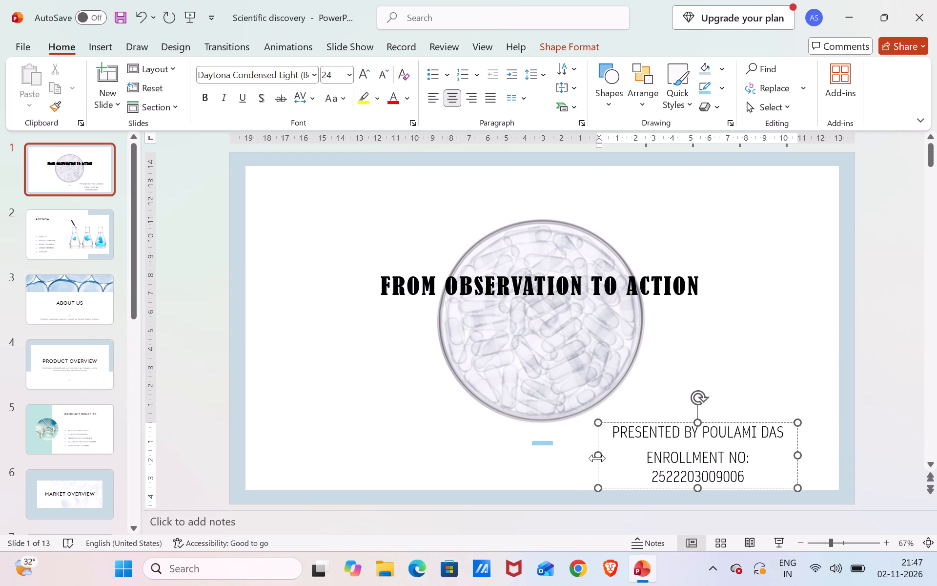
Widen the presenter box slightly on its left side so the enrollment text fits on one line.
left_click_drag(597, 459, 584, 460)
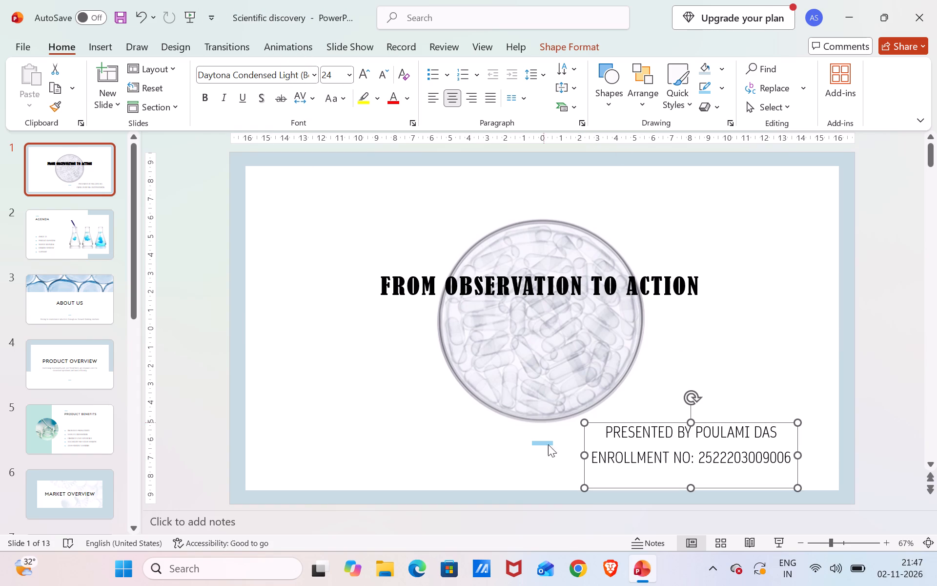
Left-align both lines in the presenter box and set their font size to 16.
left_click_drag(605, 430, 787, 461)
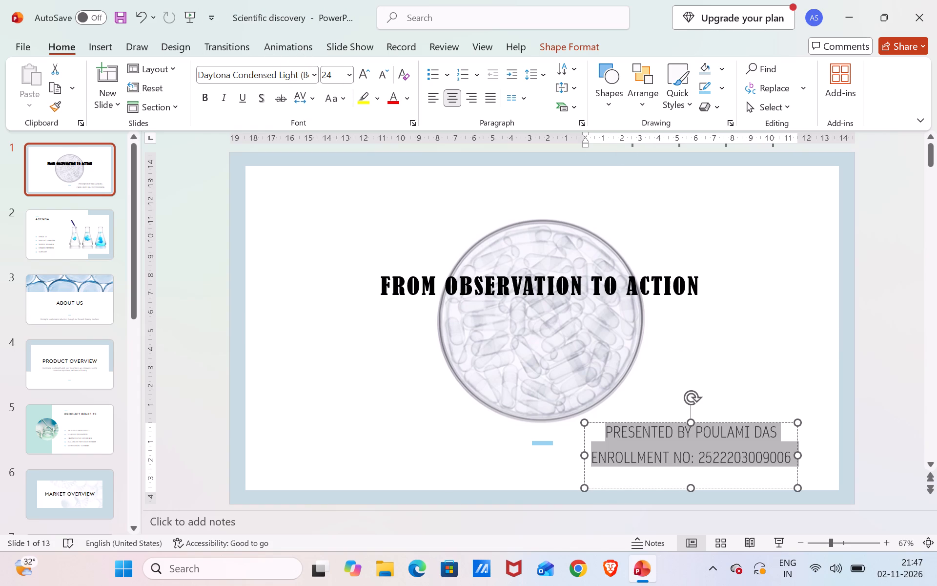
left_click_drag(787, 461, 792, 466)
left_click(428, 103)
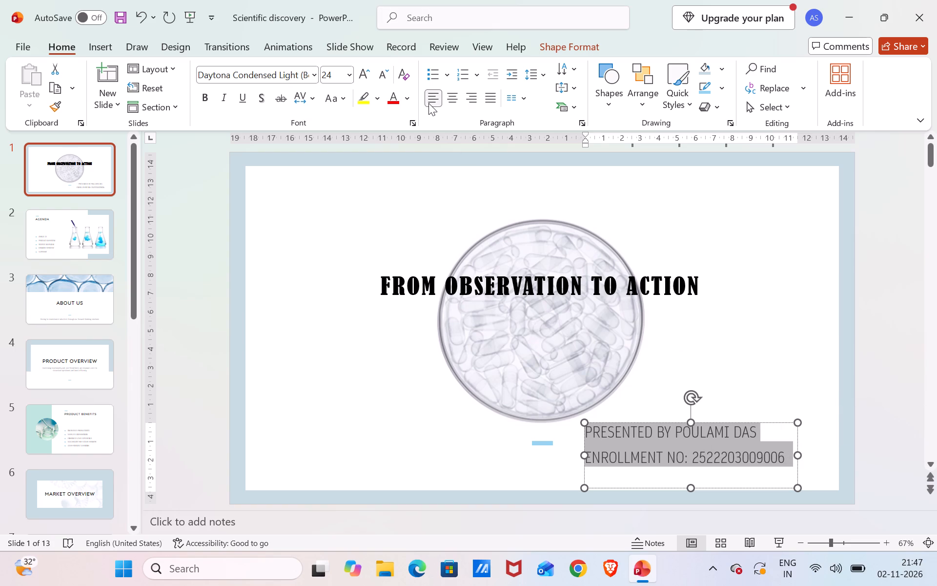
left_click(349, 78)
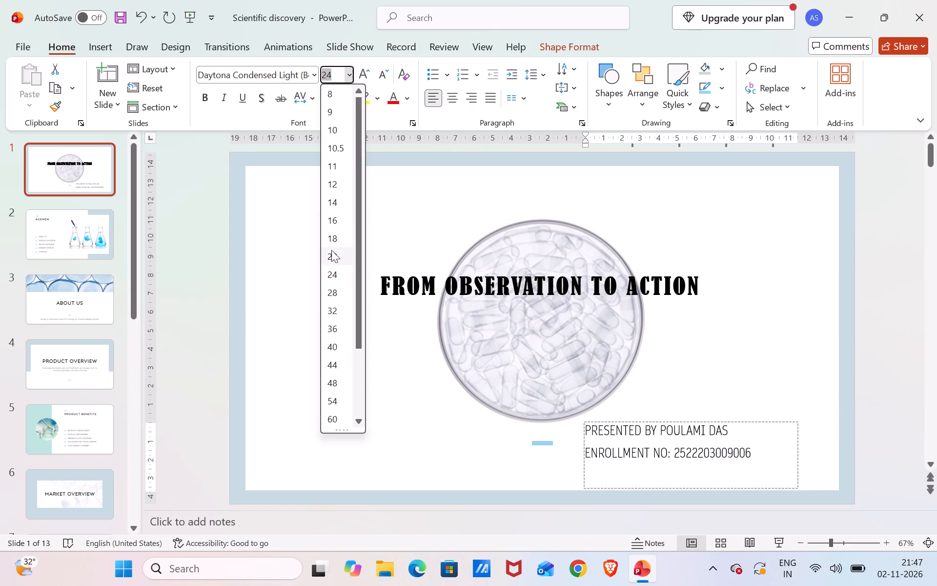
left_click(333, 218)
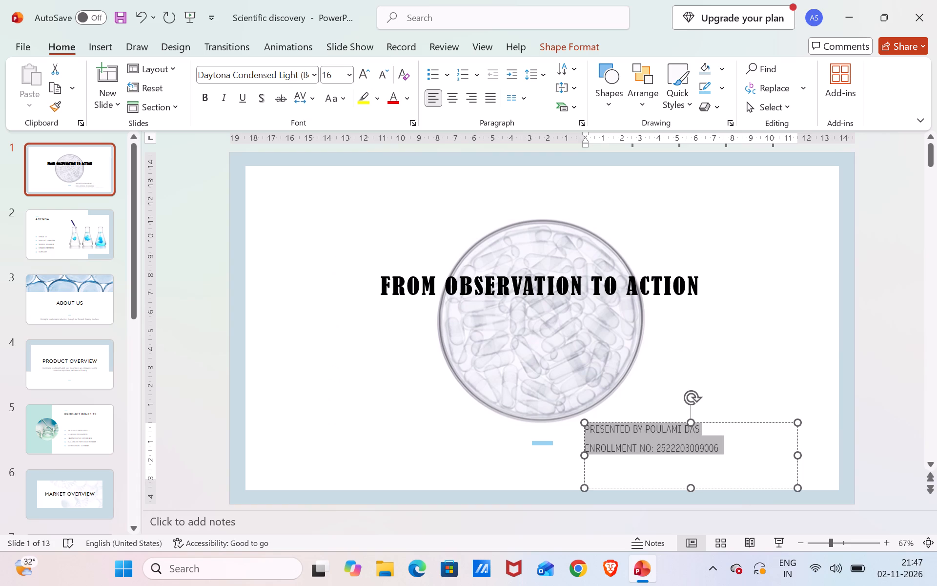
Add a third line below the enrollment number reading "MBA(HEALTHCARE MANAGEMENT)".
left_click(739, 451)
key("Return")
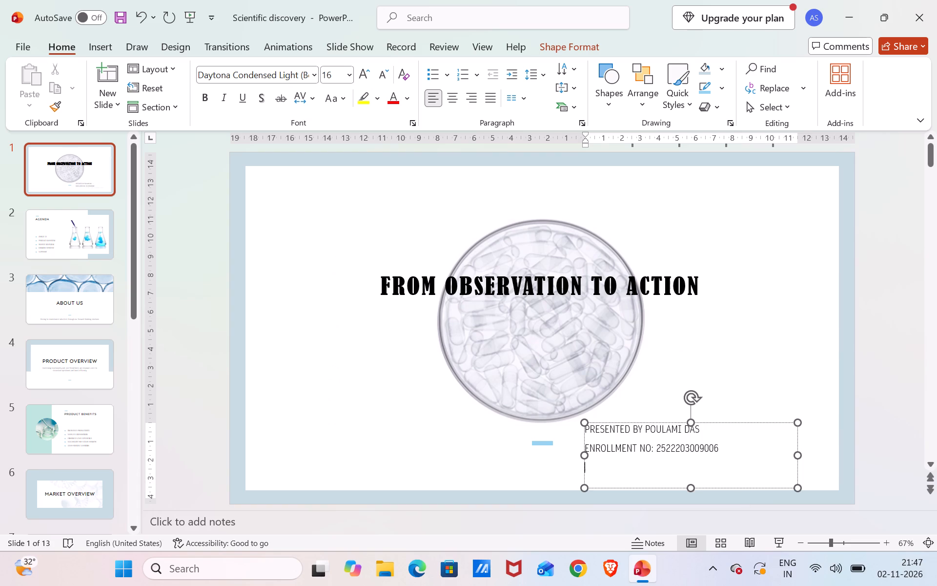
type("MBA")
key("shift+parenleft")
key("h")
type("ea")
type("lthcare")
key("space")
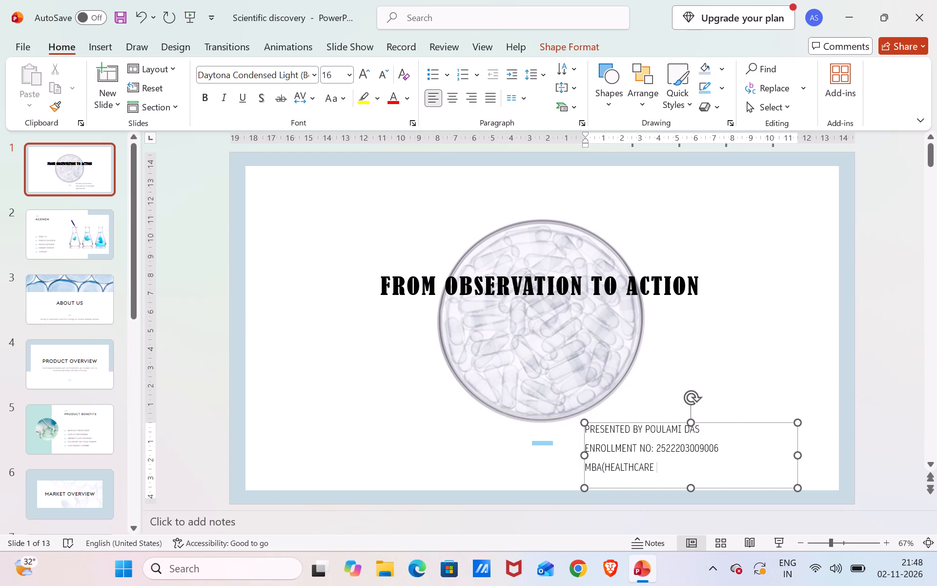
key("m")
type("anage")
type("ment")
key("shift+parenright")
Narrow the presenter details box from its left side to about 8 cm, shifting its three lines toward the slide's right edge.
left_click_drag(582, 454, 661, 448)
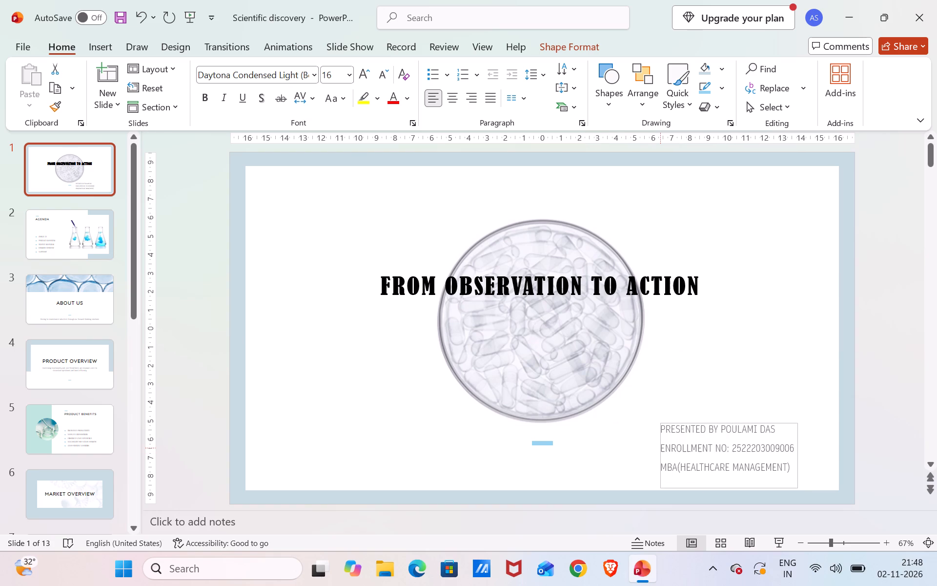
left_click_drag(661, 448, 652, 453)
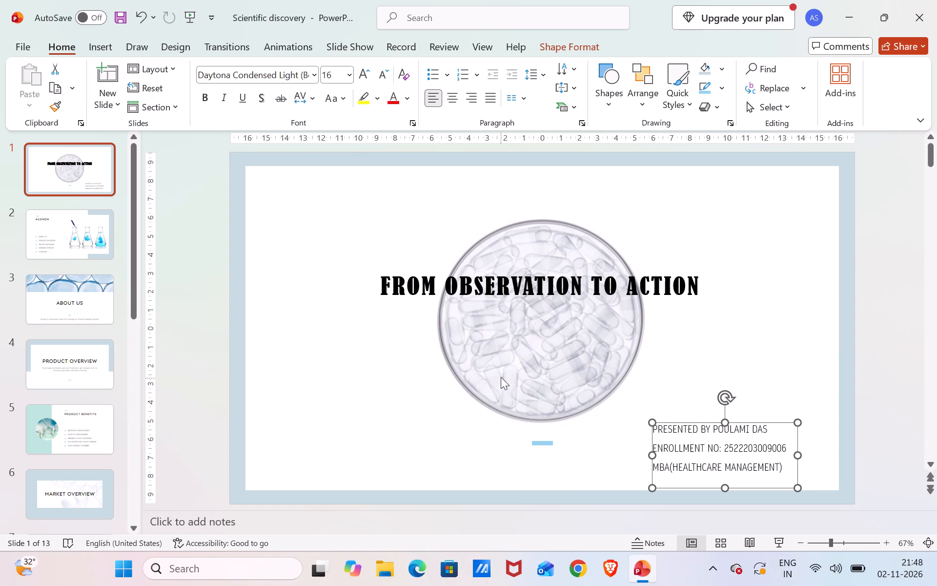
left_click(490, 357)
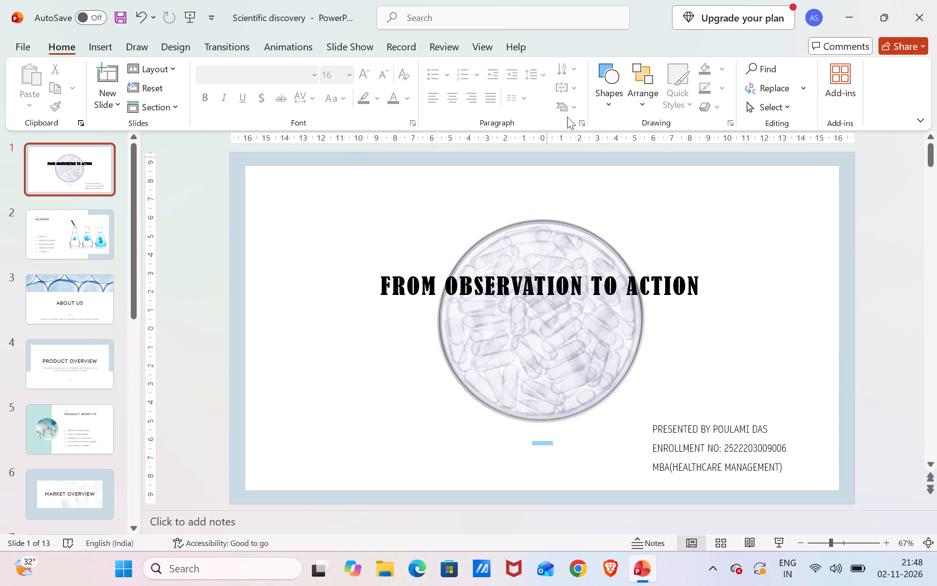
Draw a text box about 13 cm wide directly below the title on the title slide.
left_click(100, 47)
left_click(609, 83)
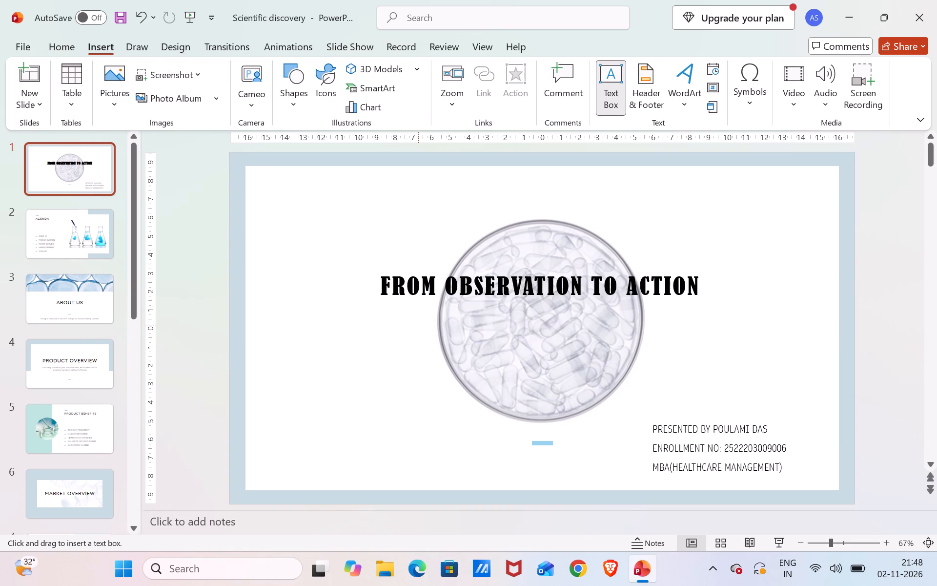
left_click_drag(418, 308, 514, 325)
left_click_drag(514, 325, 656, 337)
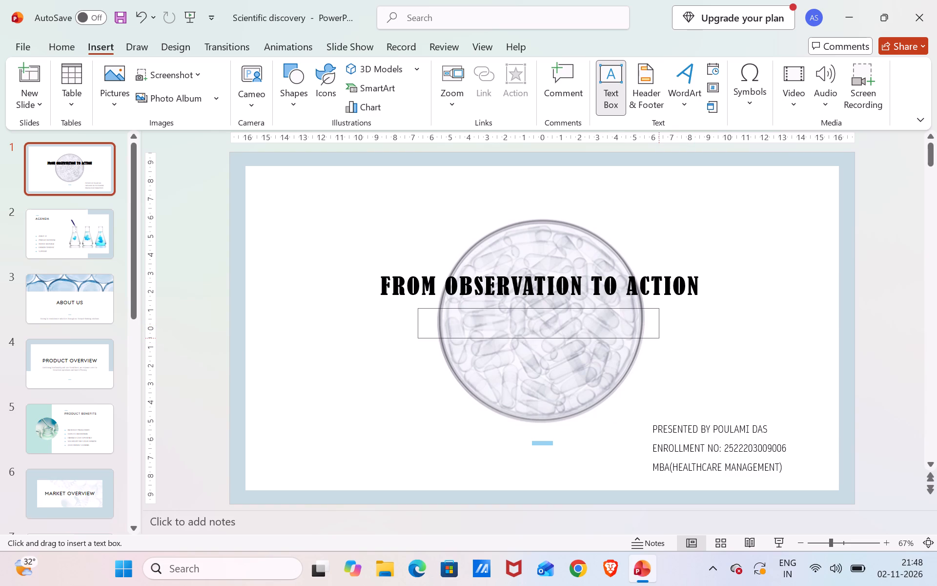
left_click_drag(656, 337, 656, 337)
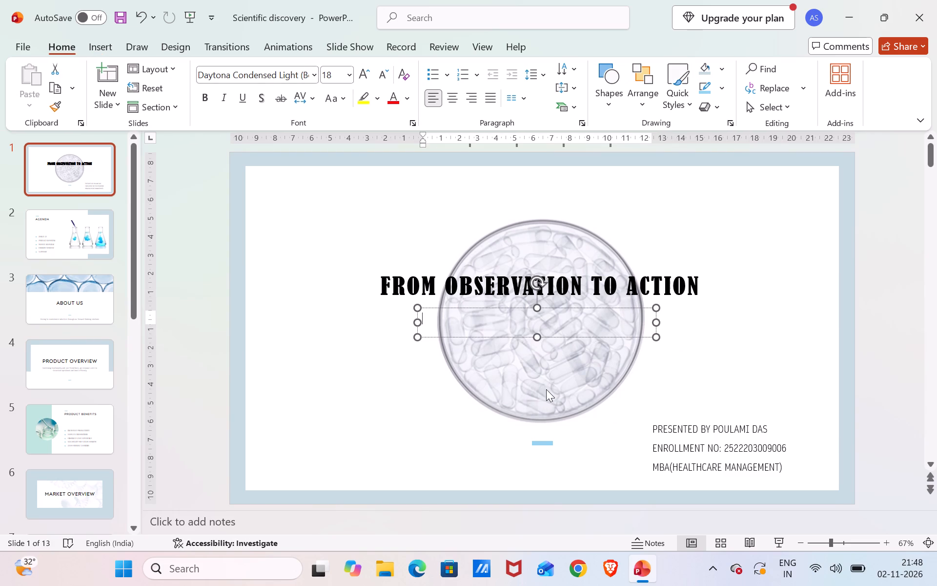
Enter "INTERNSHIP PROJECT REPORT" in capitals in the new text box below the title.
left_click(522, 326)
right_click(540, 321)
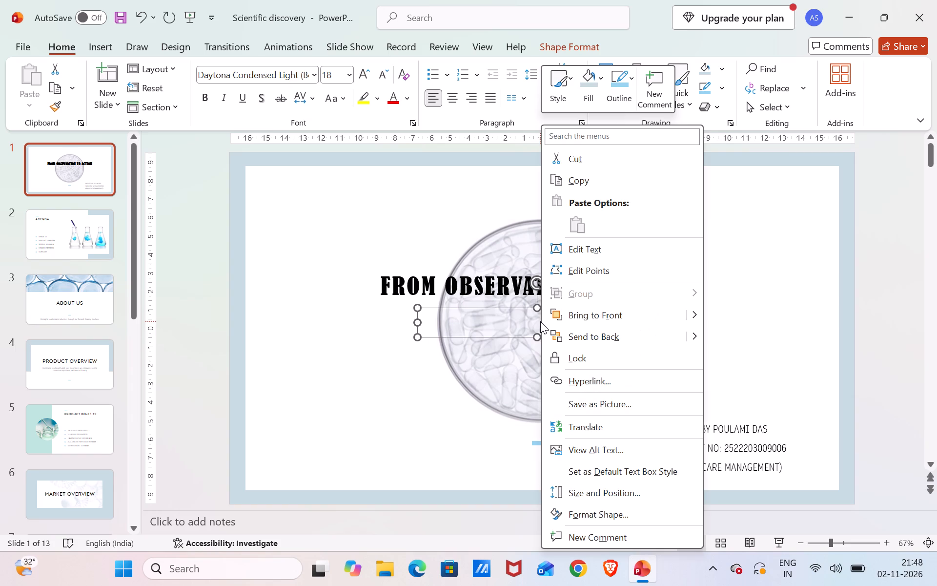
left_click(573, 251)
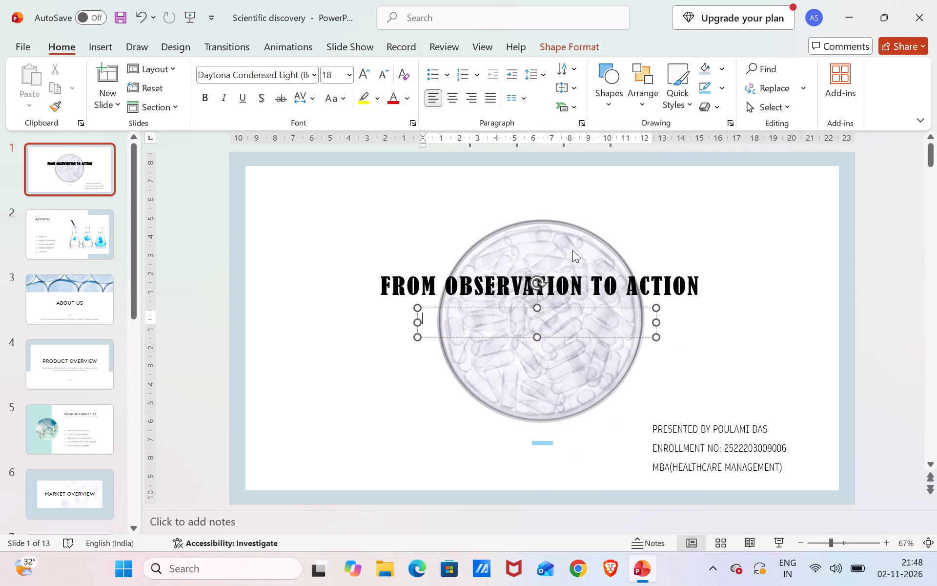
left_click(550, 326)
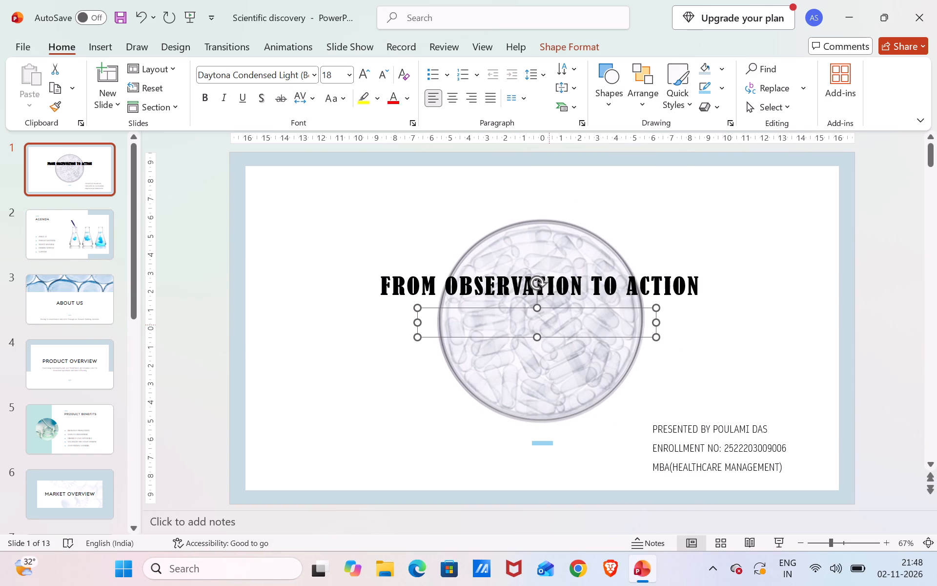
right_click(549, 325)
left_click(583, 253)
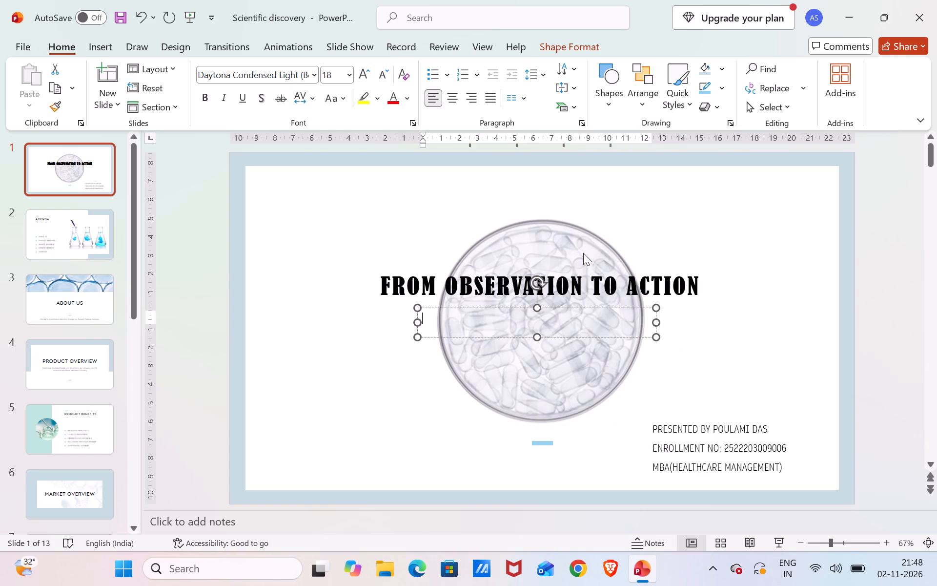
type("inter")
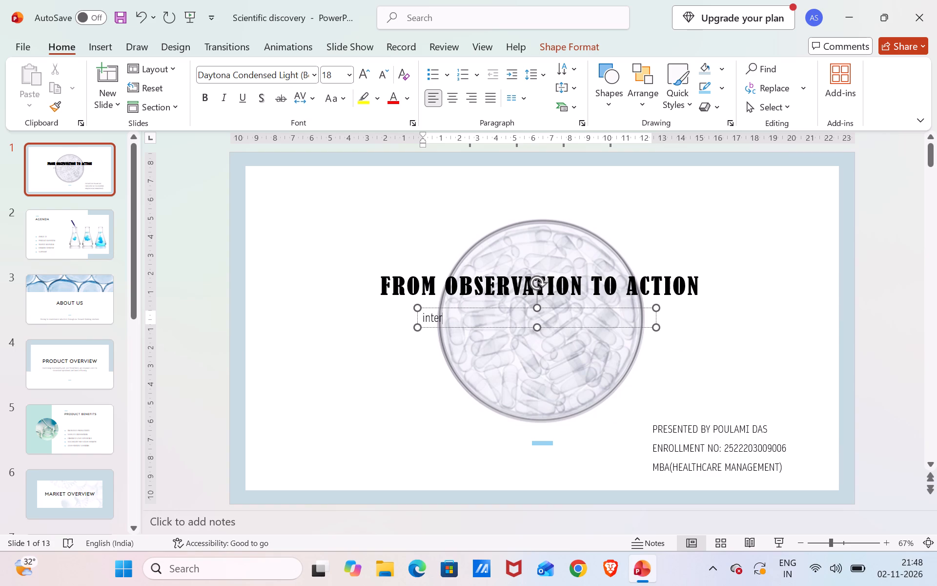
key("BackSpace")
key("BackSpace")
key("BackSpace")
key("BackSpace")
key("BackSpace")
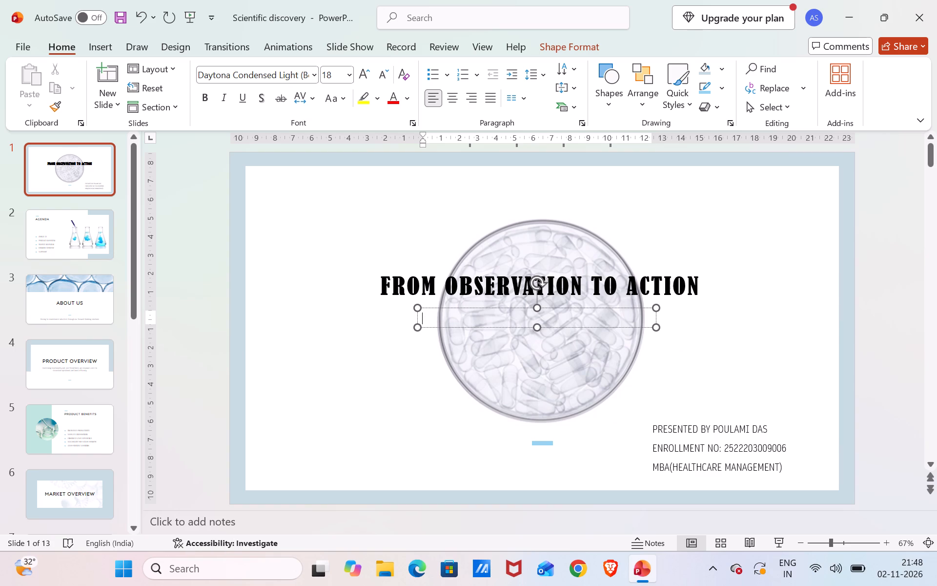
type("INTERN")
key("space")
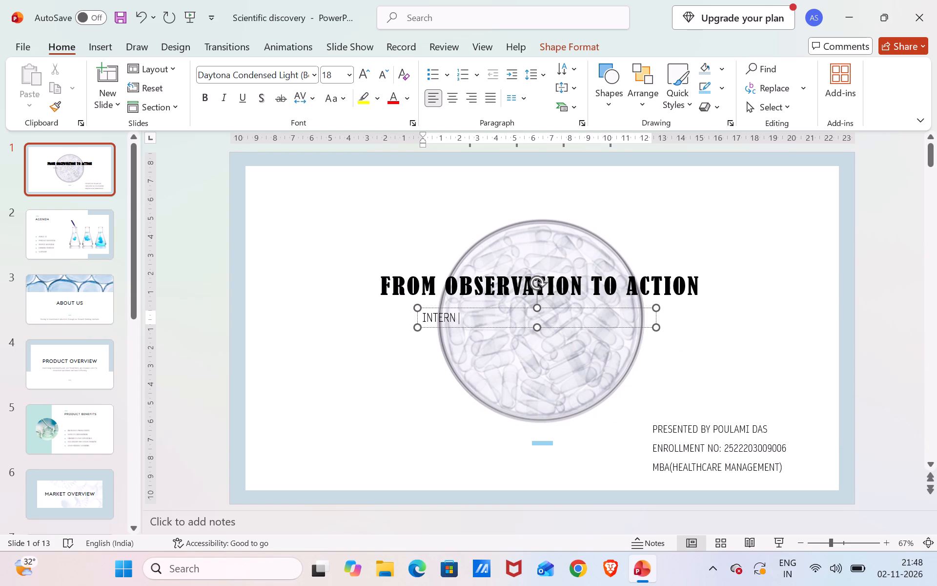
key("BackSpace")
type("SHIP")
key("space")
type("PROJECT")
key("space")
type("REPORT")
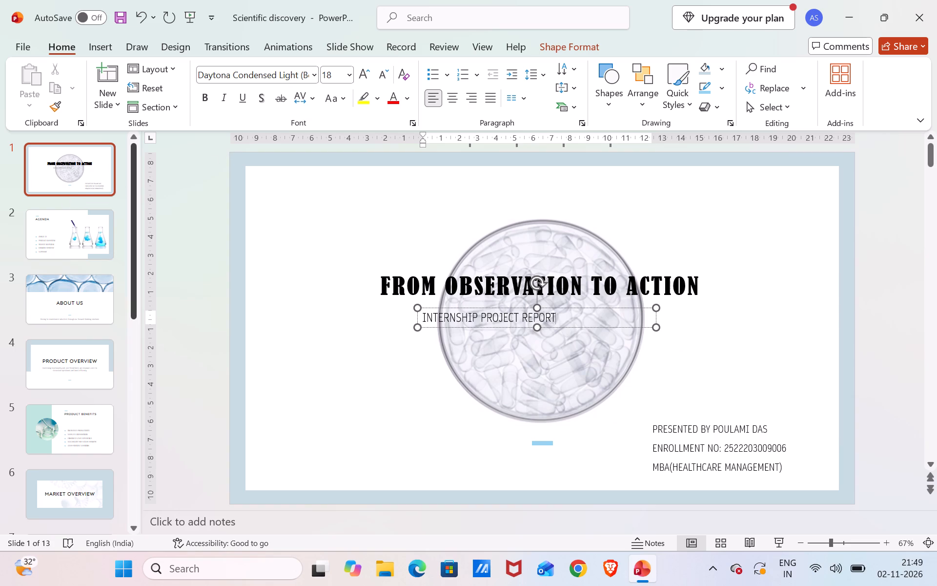
Narrow the subtitle text box from both sides to about 8 cm so its single line sits centred under the title.
left_click_drag(416, 329, 426, 326)
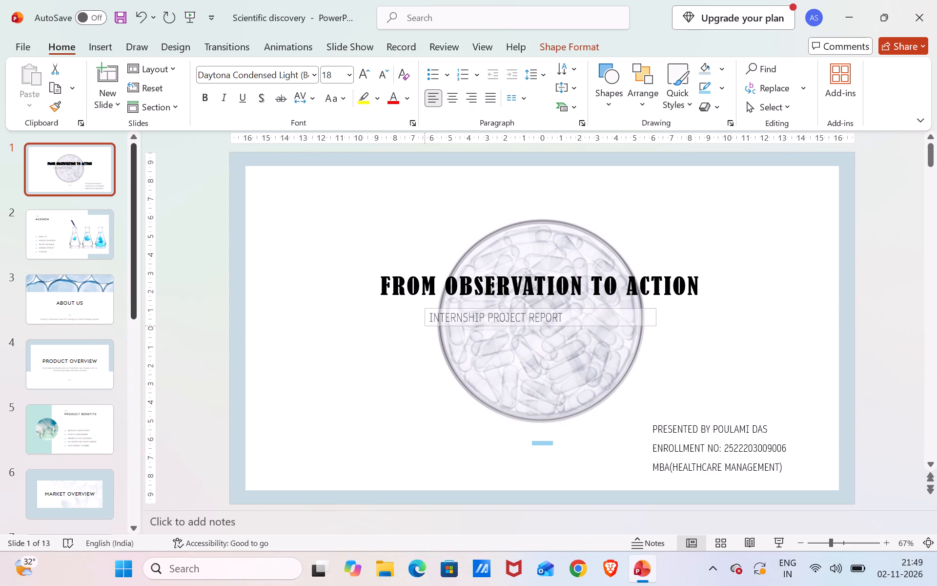
left_click_drag(426, 326, 466, 325)
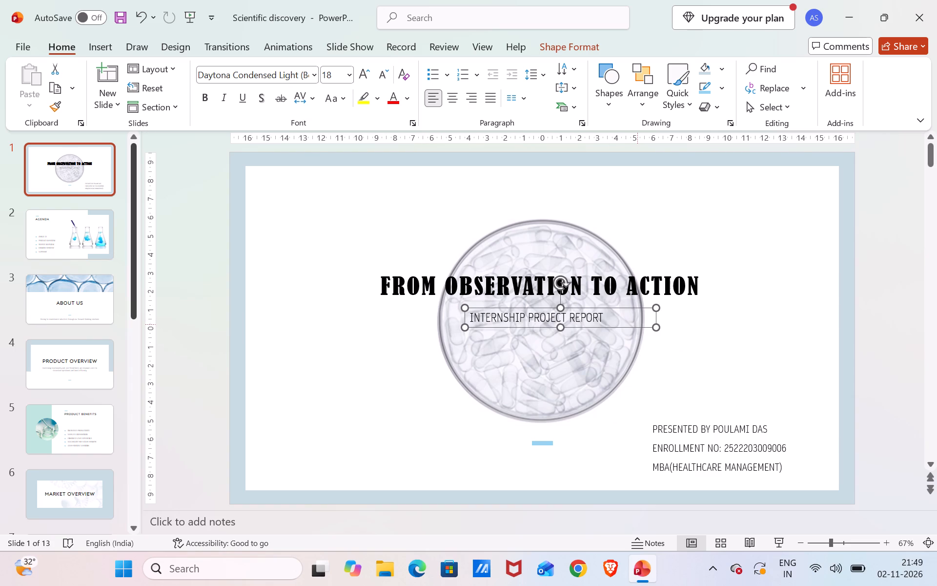
left_click_drag(654, 328, 604, 329)
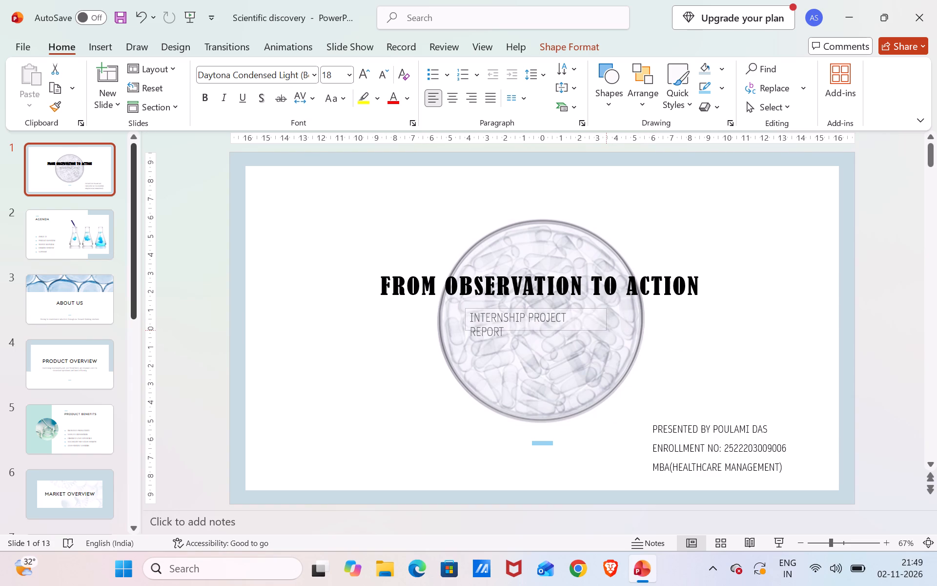
left_click_drag(604, 329, 613, 324)
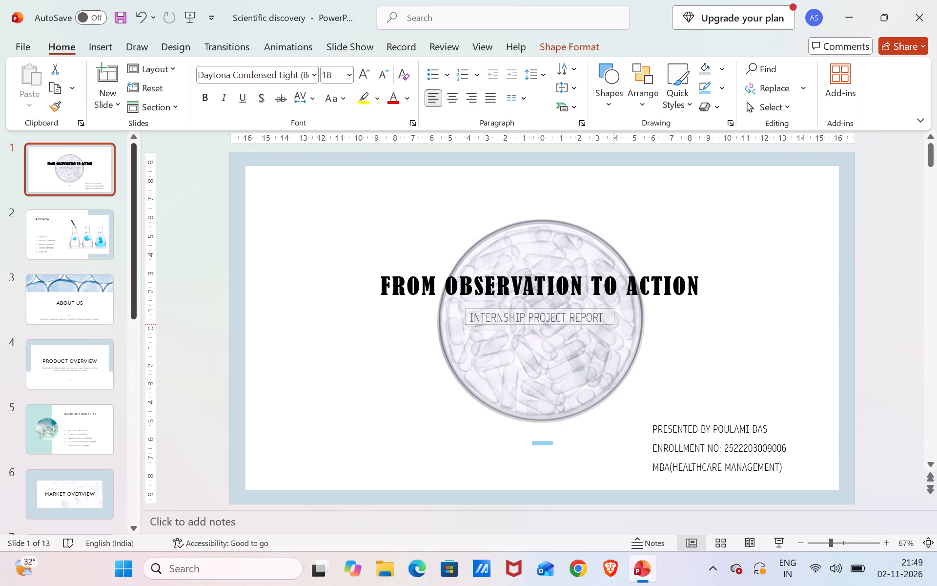
left_click_drag(613, 324, 612, 326)
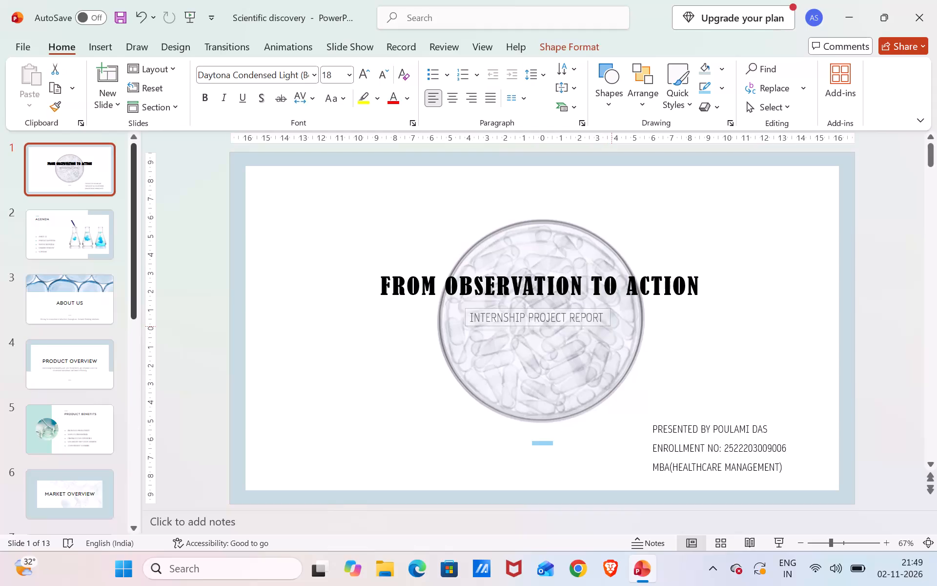
left_click_drag(612, 326, 612, 326)
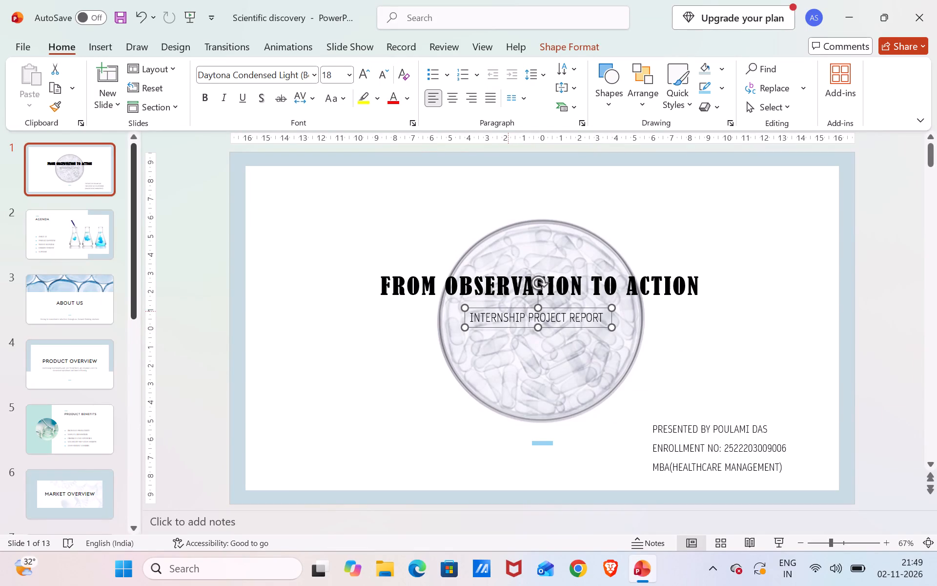
left_click(414, 374)
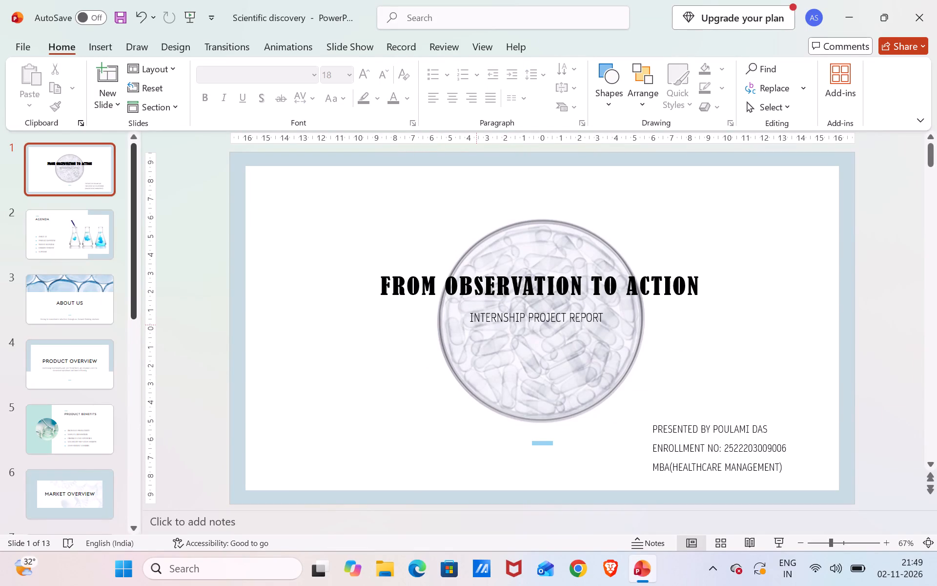
Enclose the subtitle text "INTERNSHIP PROJECT REPORT" in parentheses.
left_click(480, 317)
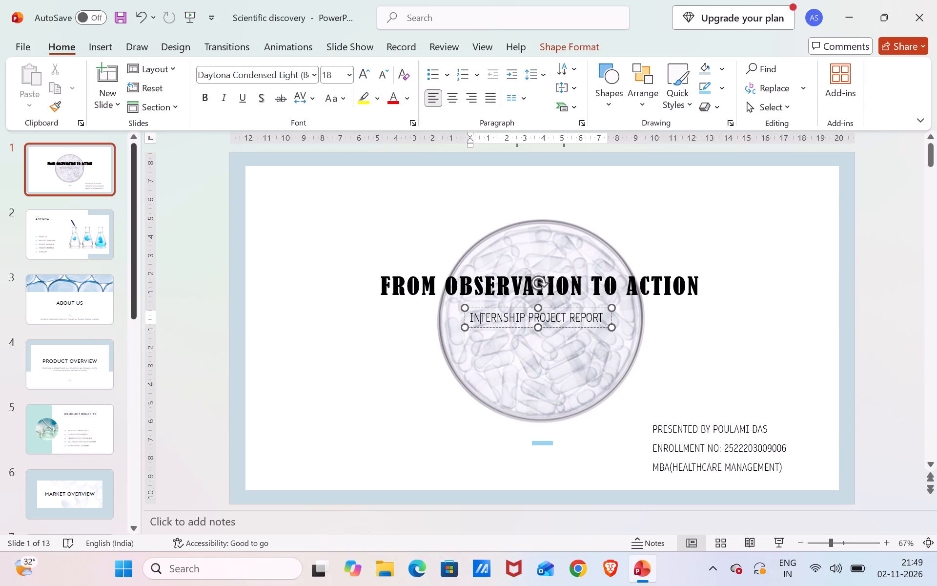
key("Left")
key("Left")
key("shift+parenleft")
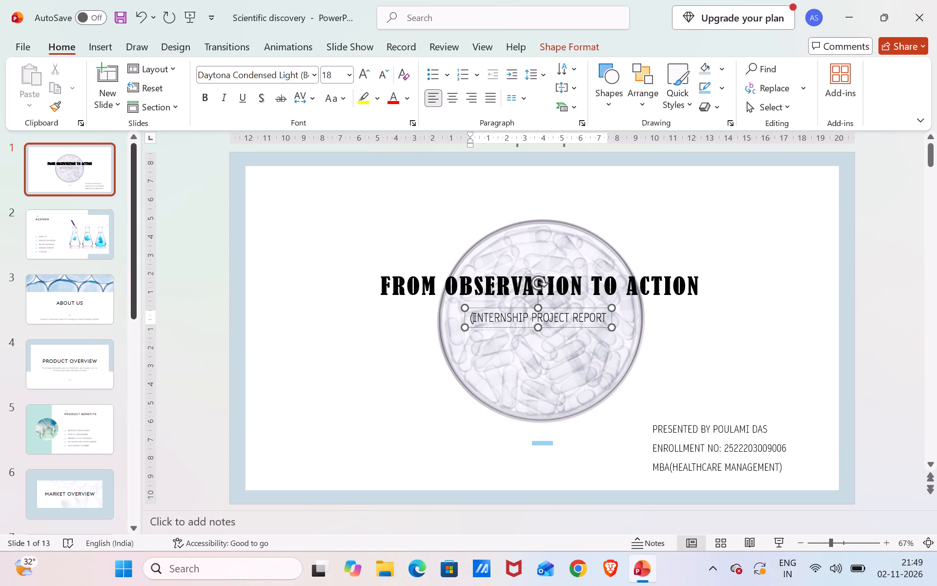
key("Right")
key("Right")
key("Right")
key("Right")
key("Right")
key("Right")
key("Right")
key("Right")
key("Right")
key("Right")
key("Right")
key("Right")
key("Right")
key("Right")
key("Right")
key("Right")
key("Right")
key("Right")
key("Right")
key("Right")
key("Right")
key("Right")
key("Right")
key("Right")
key("Right")
key("shift+parenright")
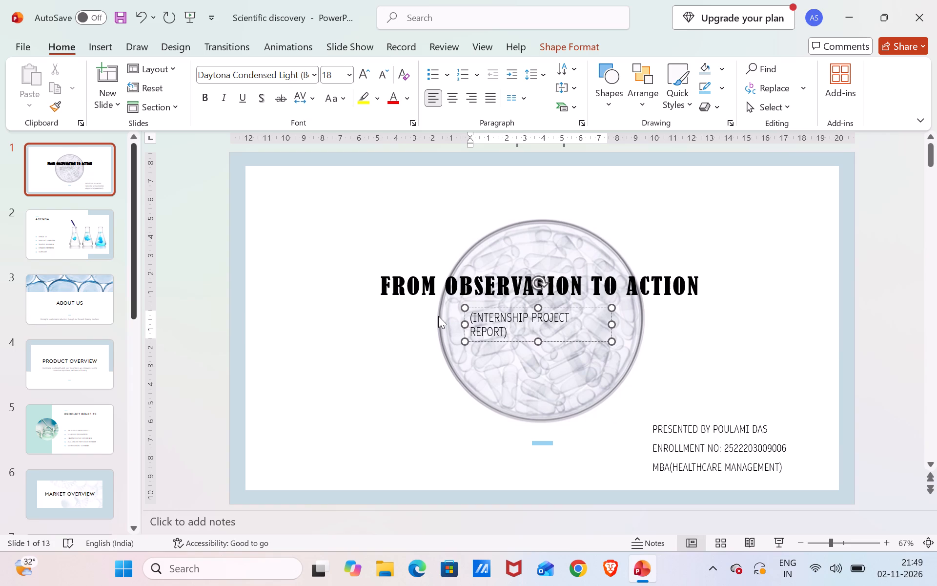
Widen the subtitle box slightly on its right side so the parenthesised text fits on one line.
left_click_drag(614, 327, 620, 326)
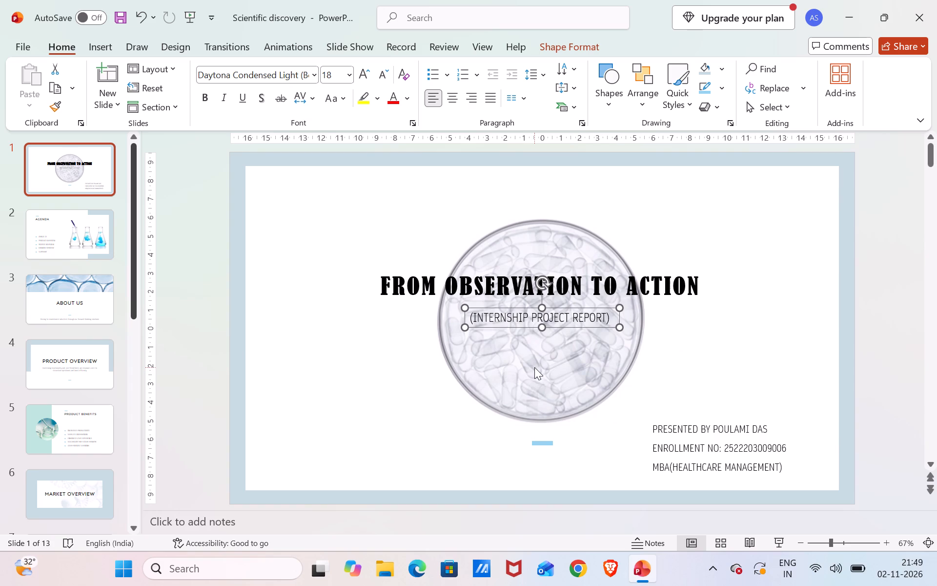
left_click(534, 367)
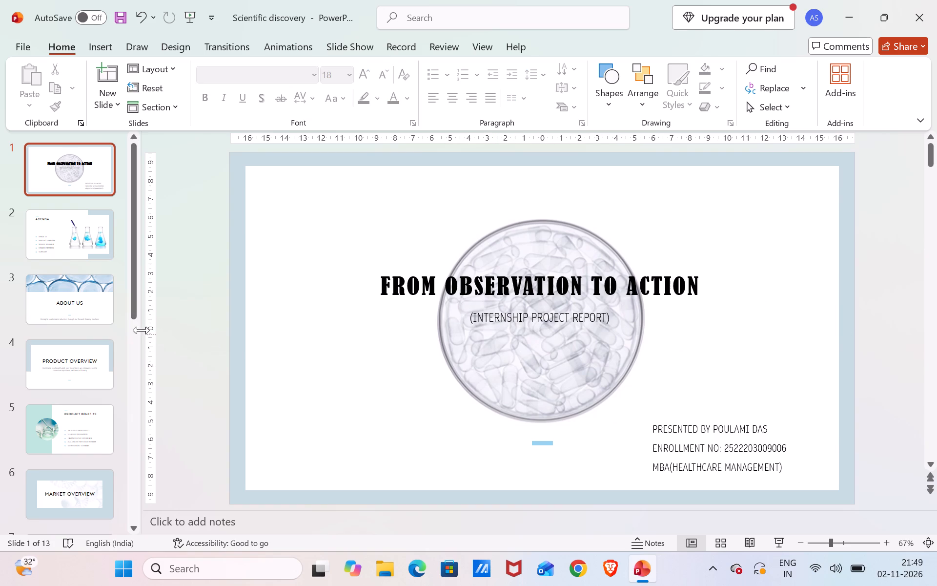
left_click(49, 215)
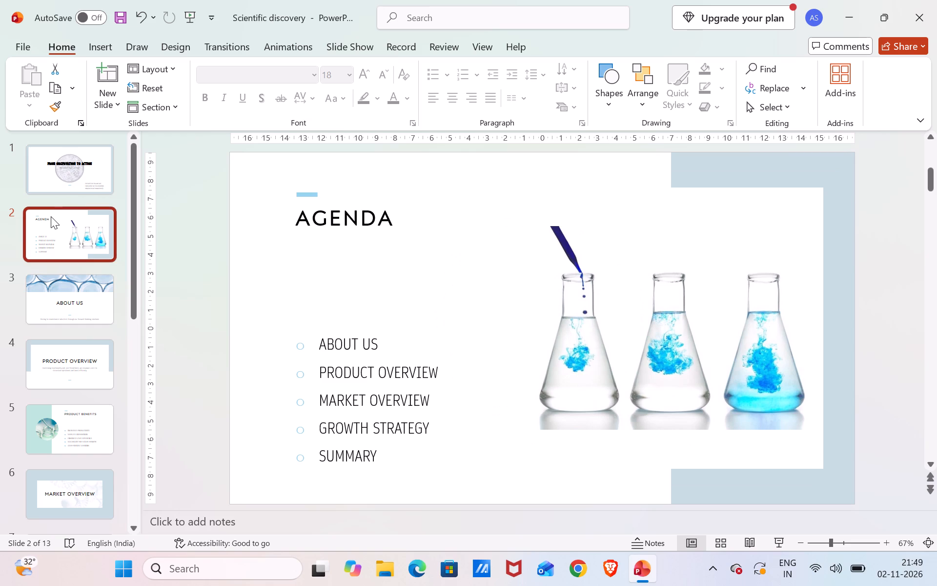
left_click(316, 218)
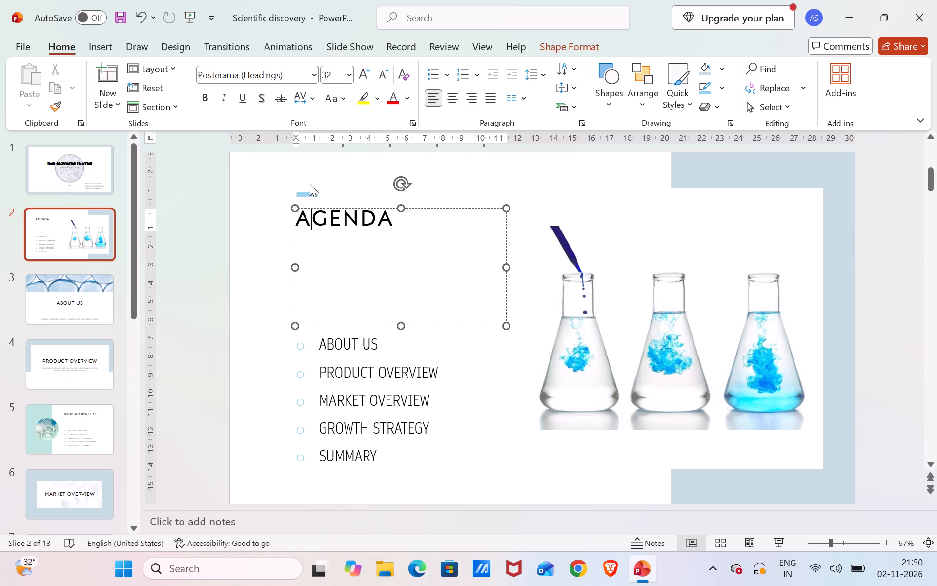
Draw a text box about 14 cm wide in the lower-left area of the title slide, ready for text entry.
left_click(50, 173)
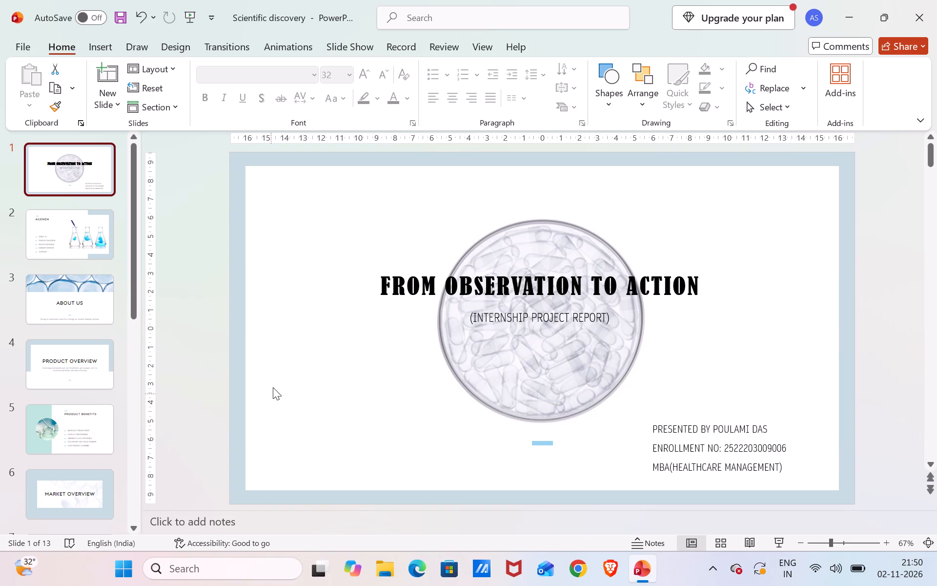
left_click(95, 48)
left_click(608, 69)
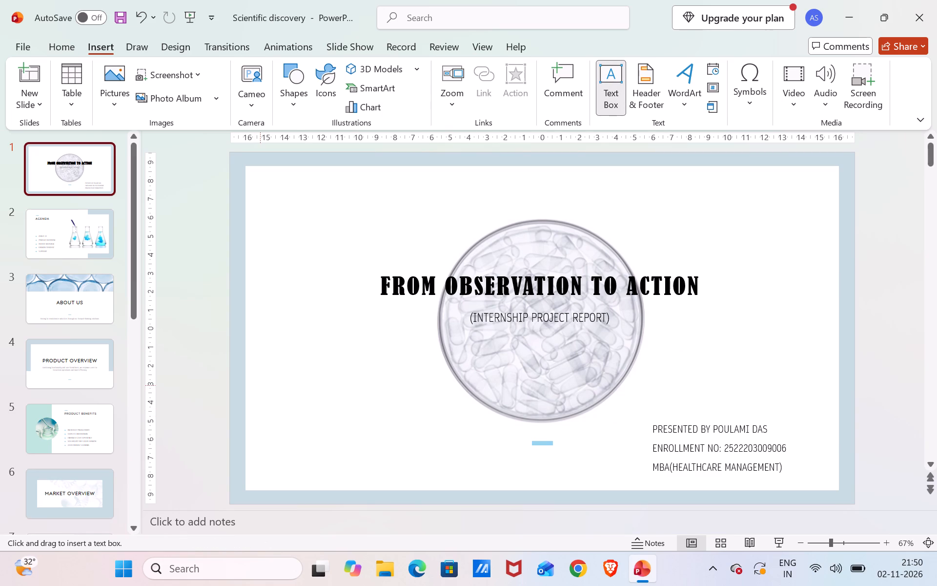
left_click_drag(260, 385, 519, 483)
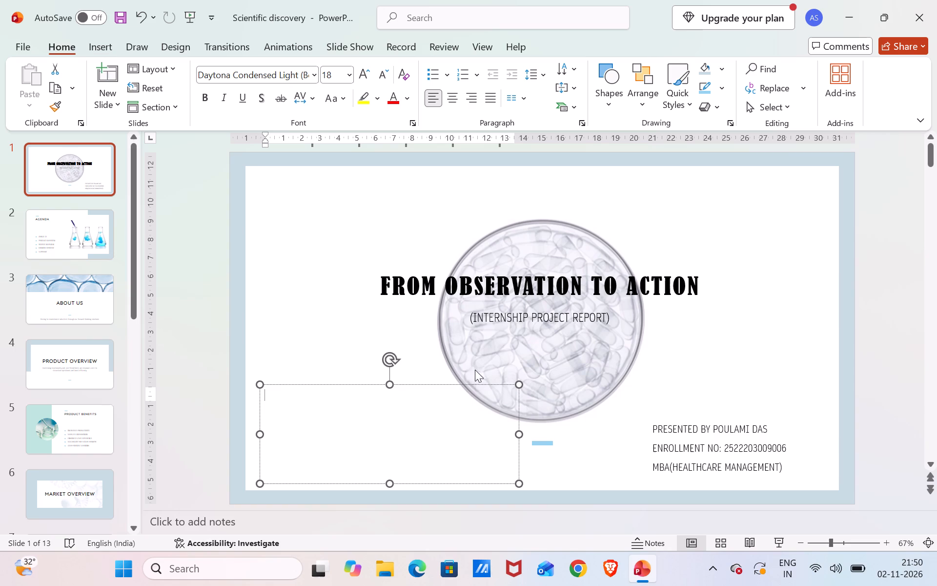
right_click(471, 402)
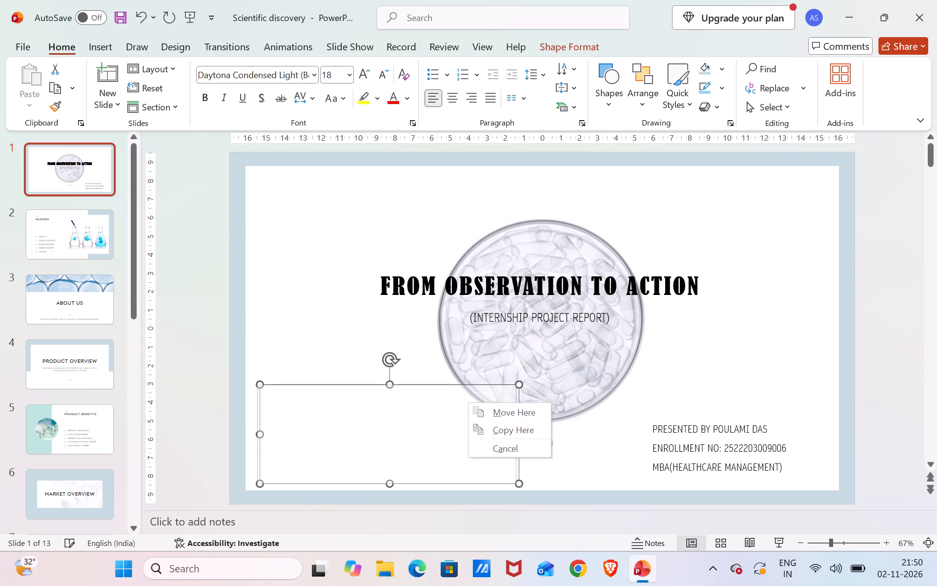
left_click(318, 453)
right_click(318, 450)
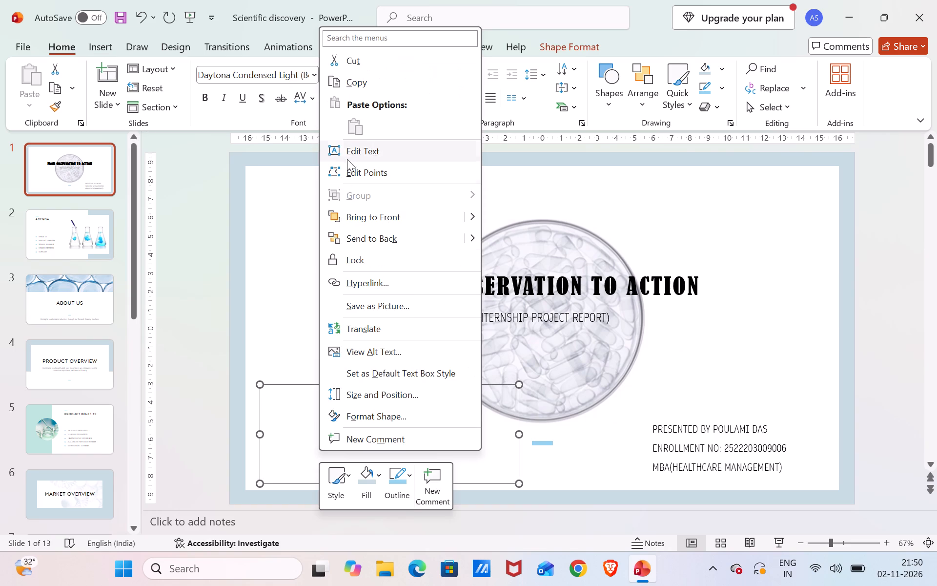
left_click(349, 154)
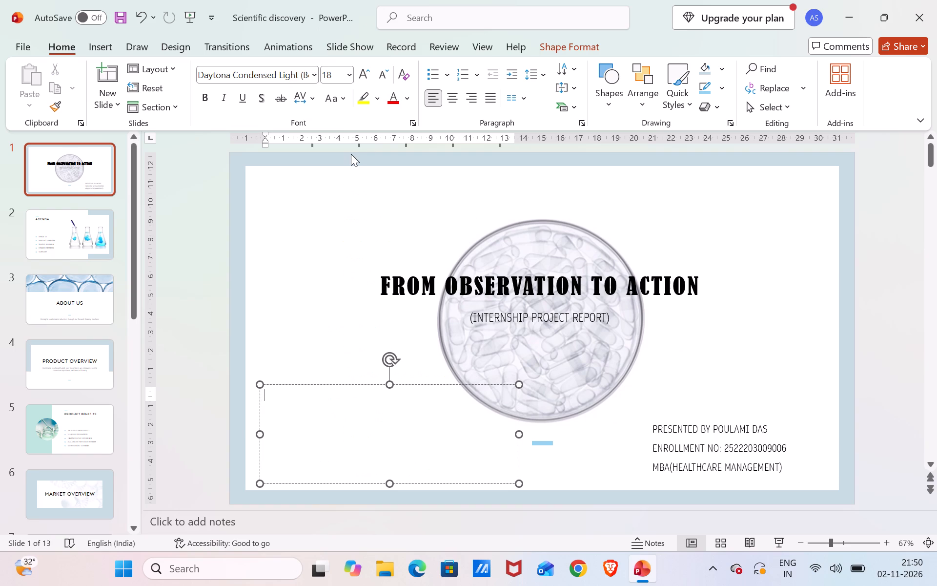
Enter two lines in the new text box: "DEPARTMENT: IPD" and "CNCI, NEWTOWN".
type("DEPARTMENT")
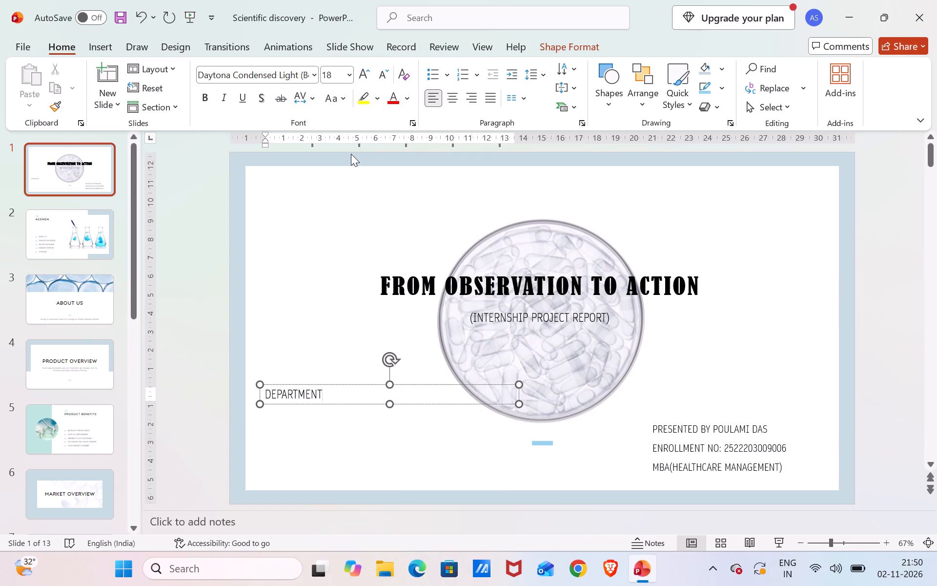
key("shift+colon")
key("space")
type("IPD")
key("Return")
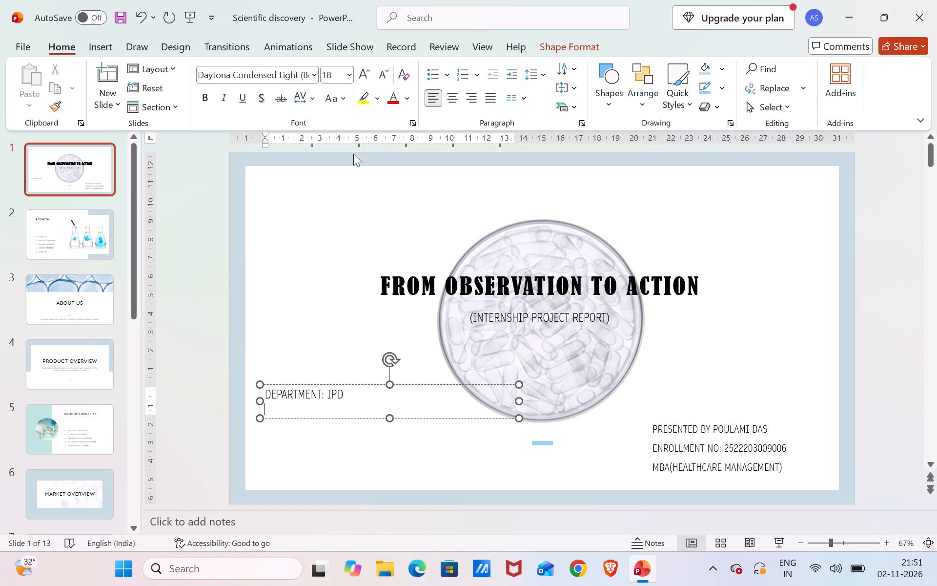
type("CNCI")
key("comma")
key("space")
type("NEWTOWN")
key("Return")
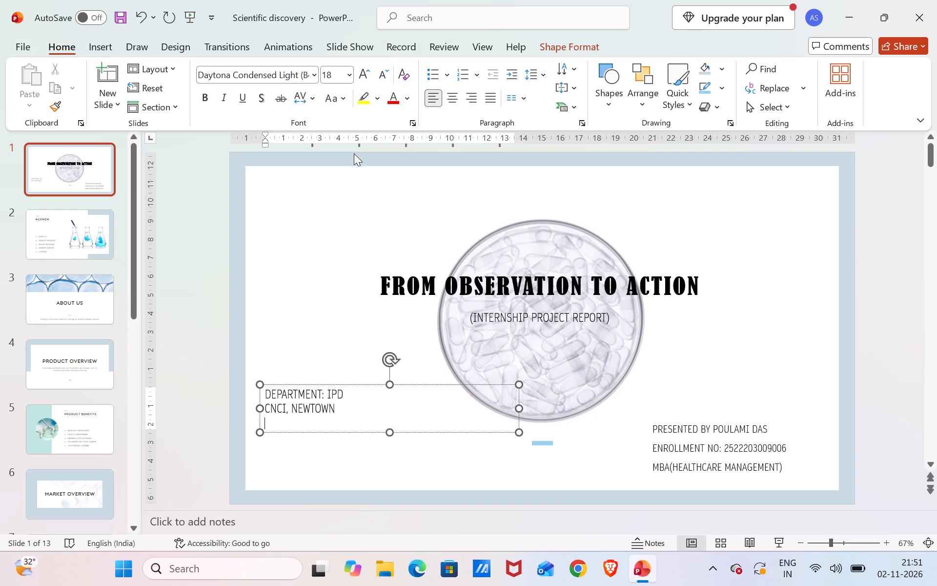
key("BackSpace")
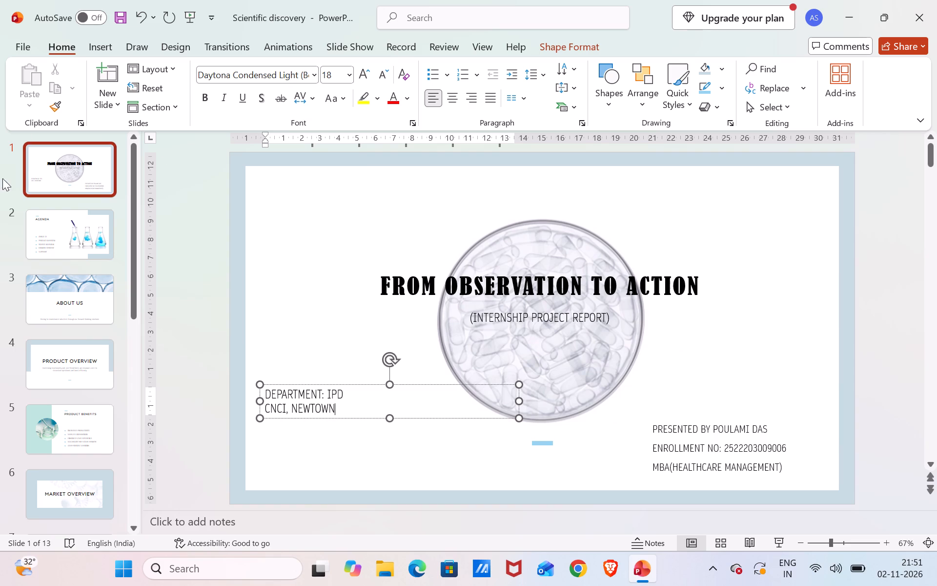
Narrow the department text box to about 6 cm and place it centred directly below the subtitle.
left_click_drag(351, 383, 353, 392)
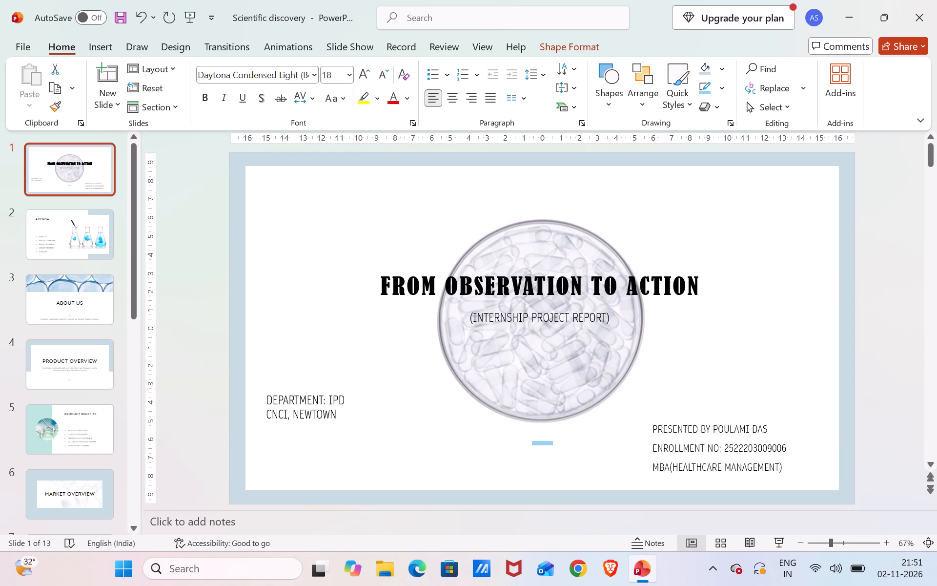
left_click_drag(353, 392, 339, 452)
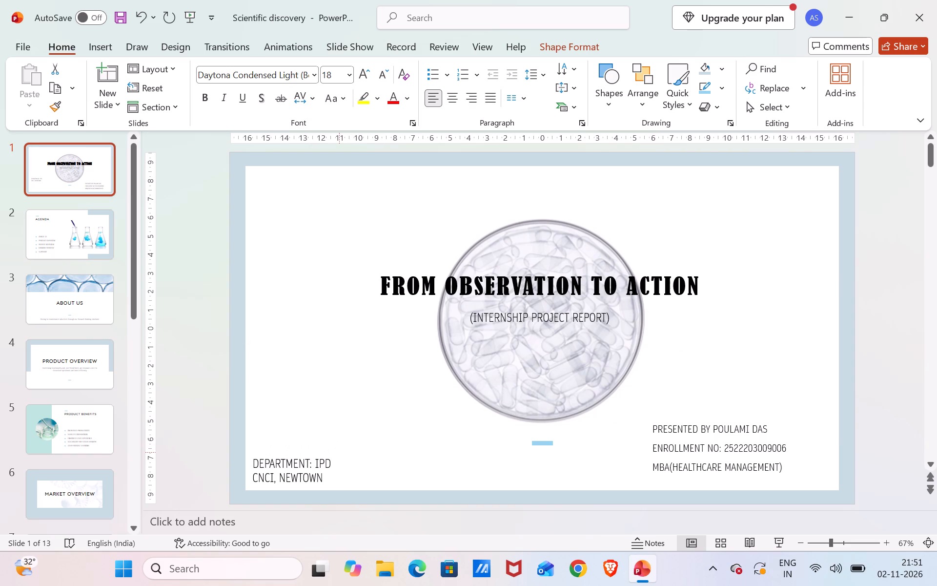
left_click_drag(339, 452, 339, 453)
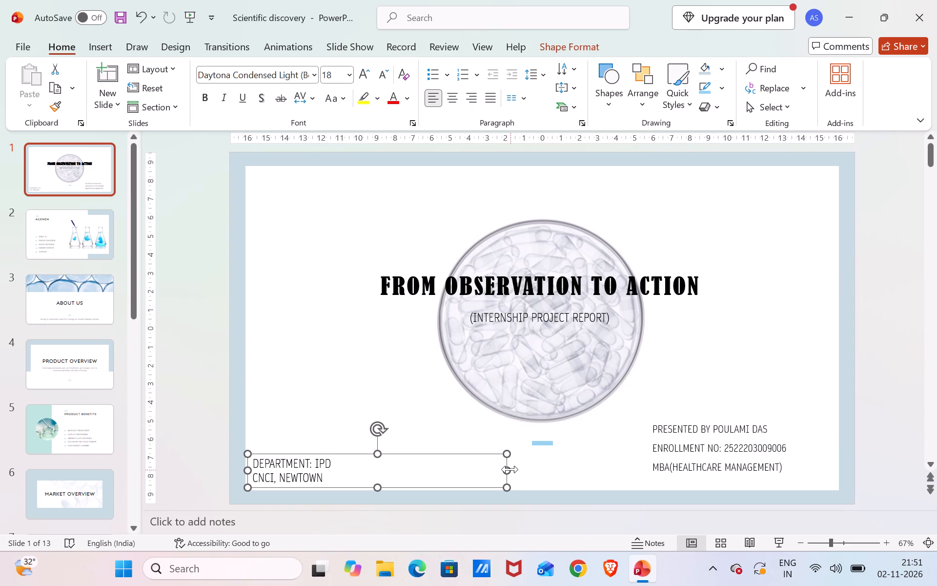
left_click_drag(509, 468, 356, 469)
left_click_drag(310, 454, 329, 433)
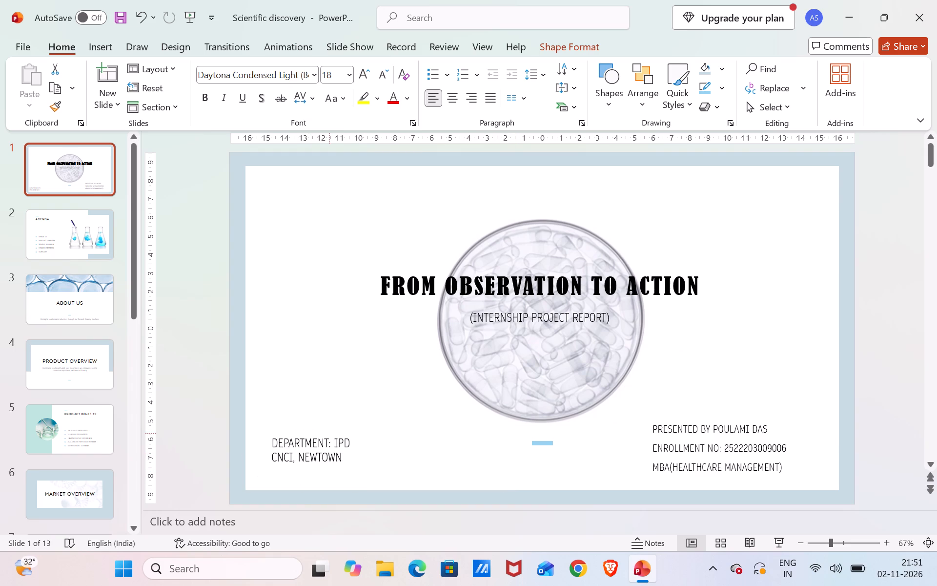
left_click_drag(329, 433, 544, 324)
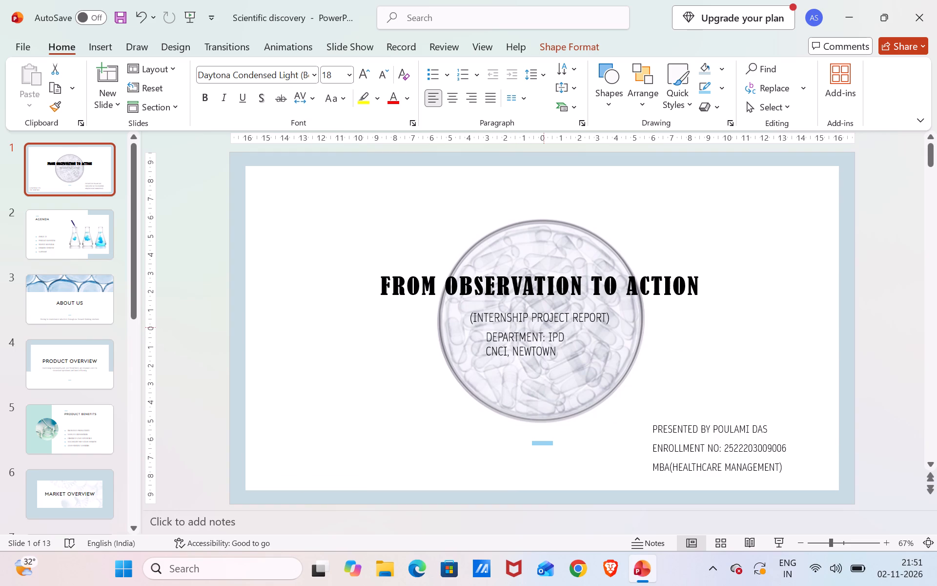
left_click_drag(544, 324, 552, 323)
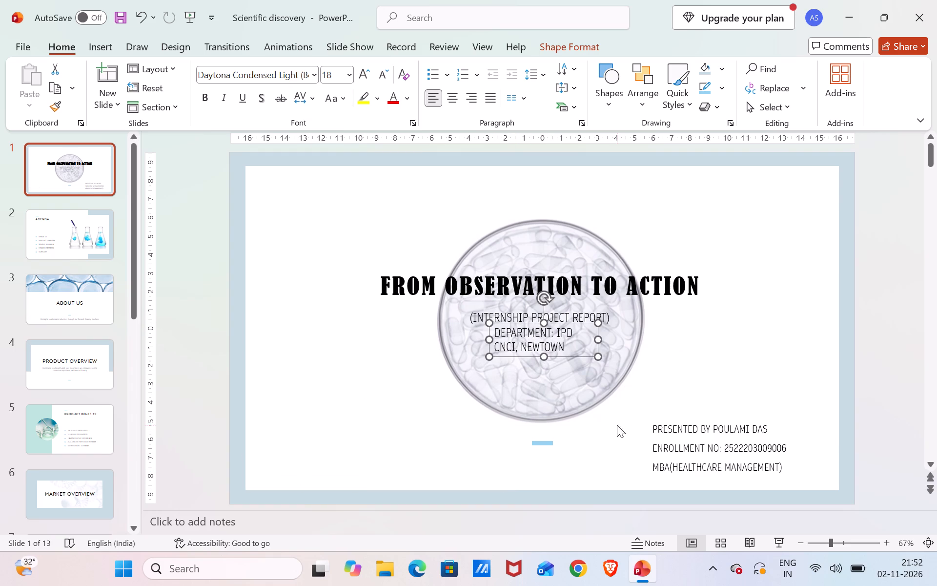
left_click(614, 419)
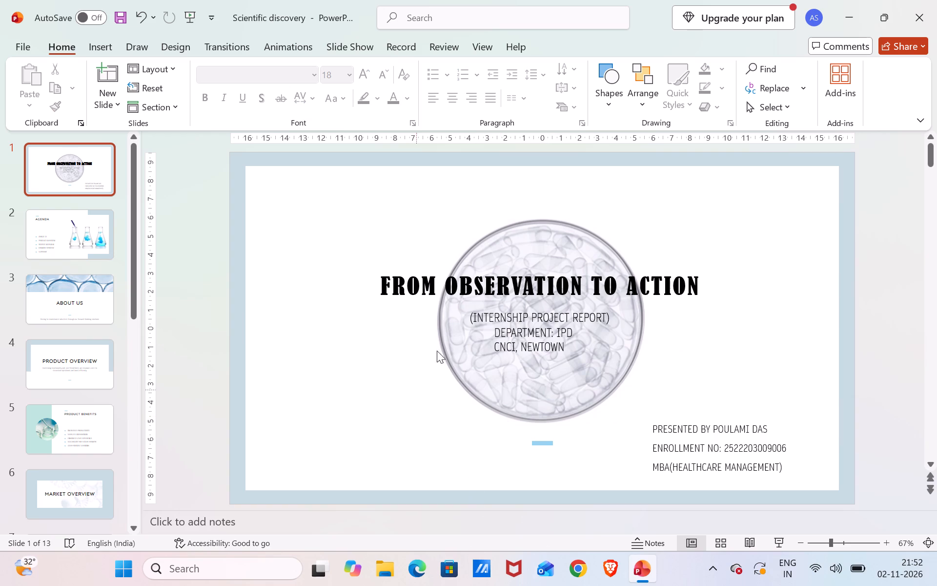
Make the subtitle text "INTERNSHIP PROJECT REPORT" bold.
left_click_drag(471, 319, 586, 377)
left_click(201, 99)
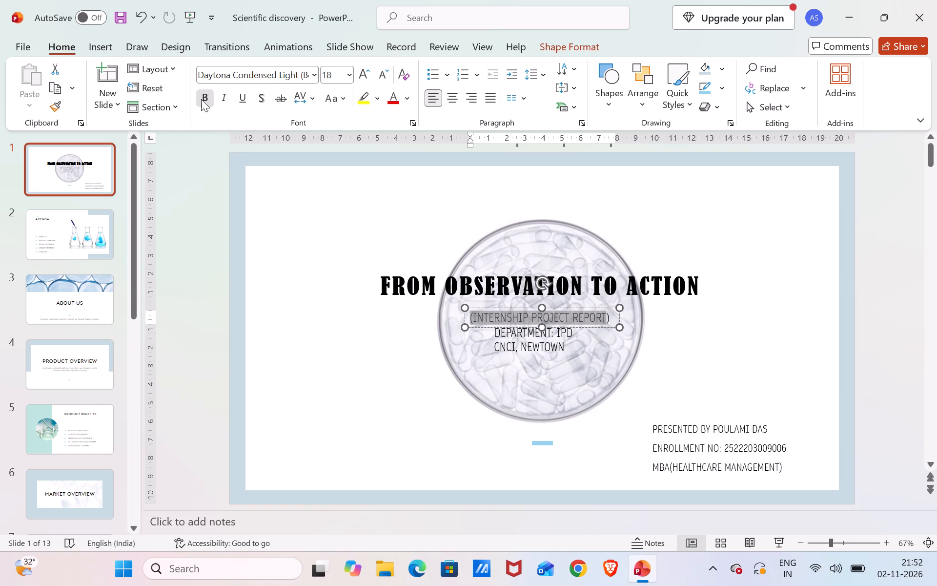
left_click(419, 324)
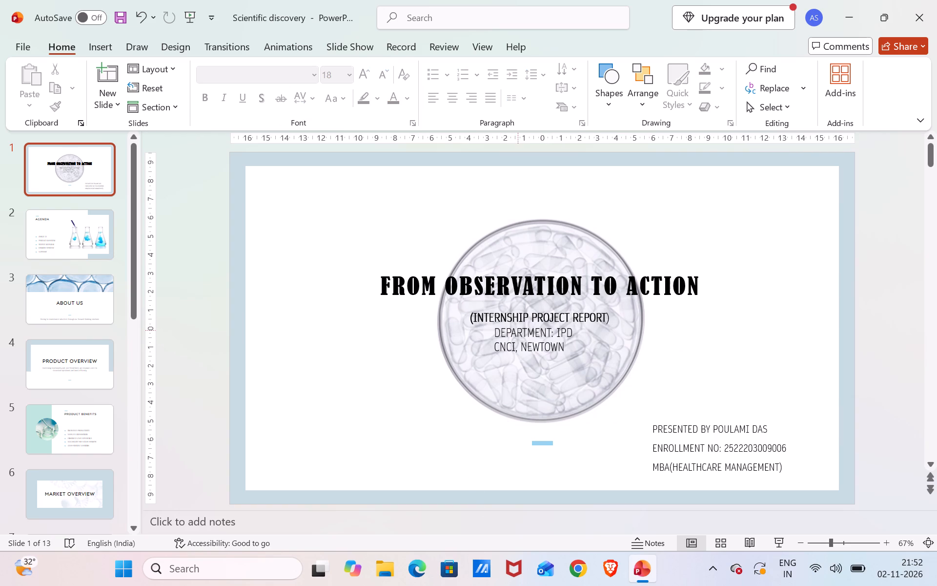
Format both lines of the department text box as bold italic at 16 pt.
left_click(492, 329)
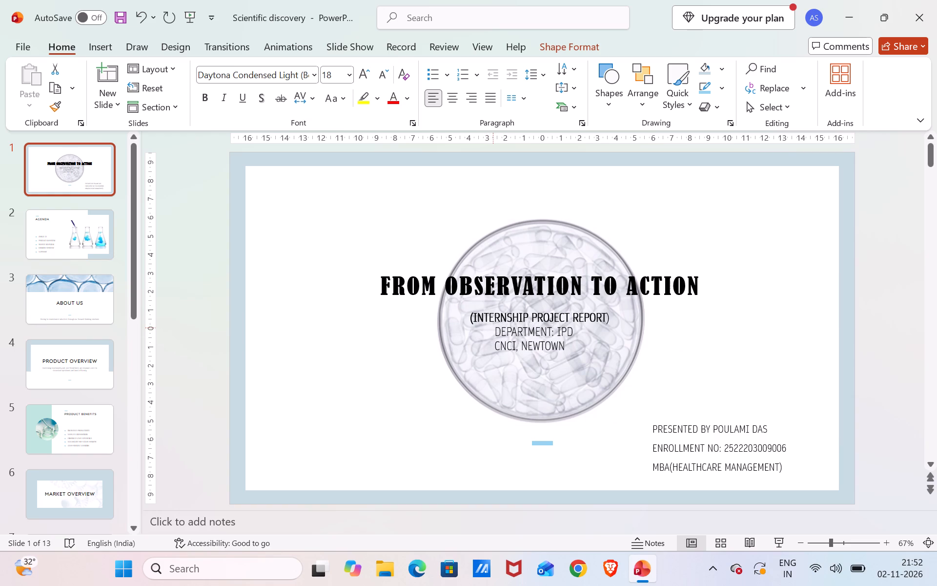
left_click(511, 340)
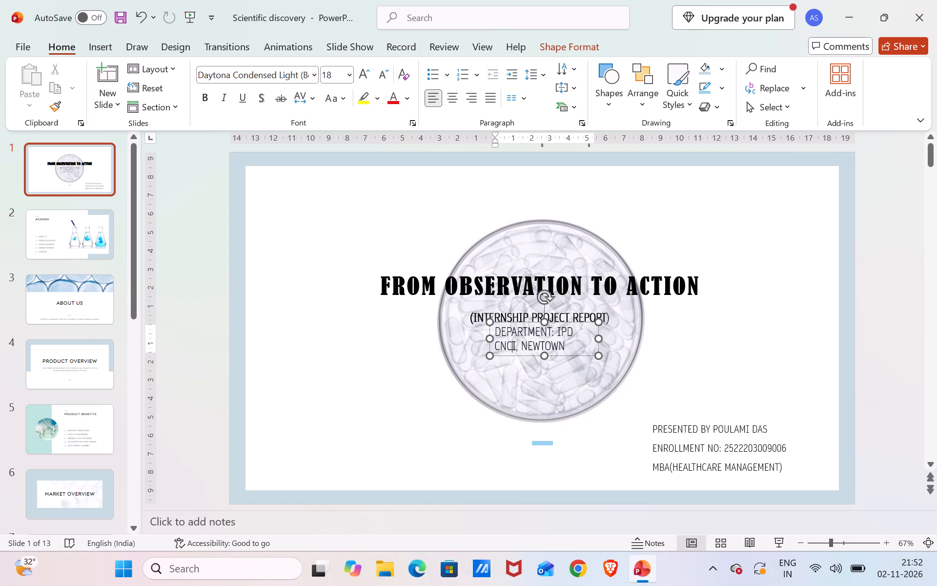
left_click_drag(497, 330, 578, 358)
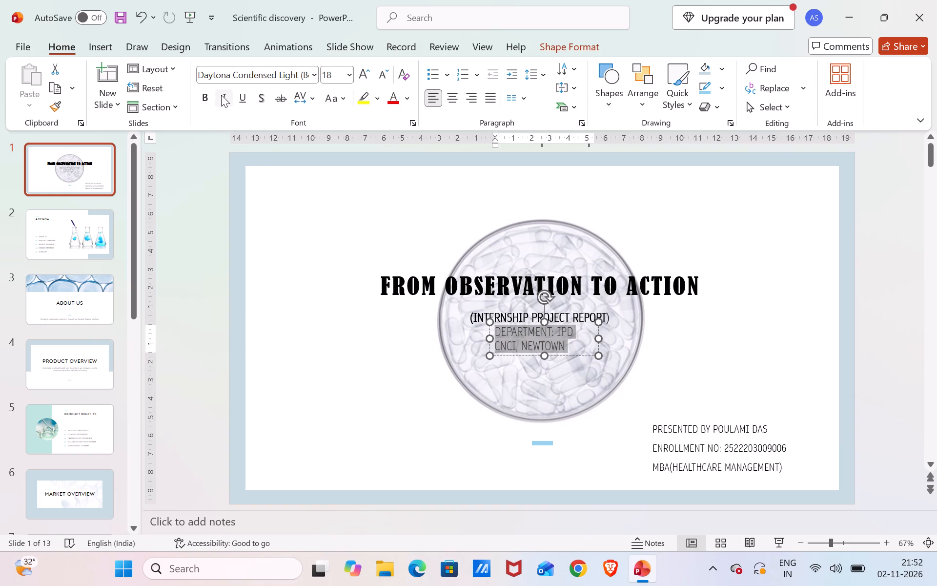
left_click(221, 95)
left_click(205, 99)
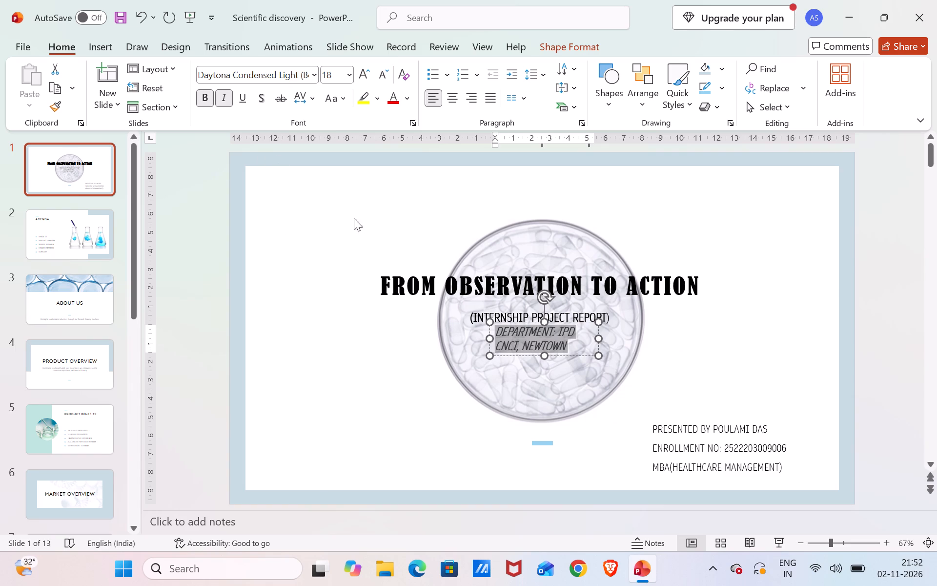
left_click(347, 79)
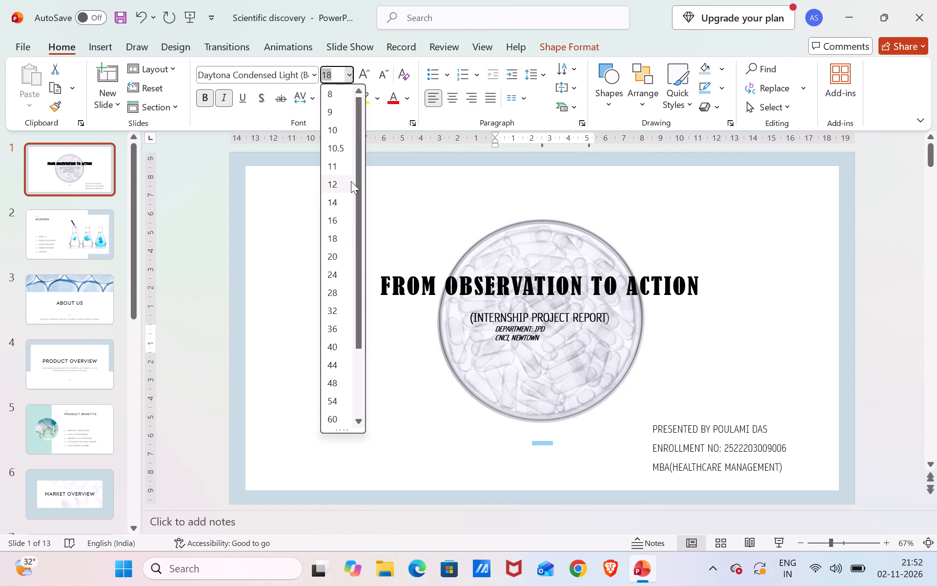
left_click(336, 221)
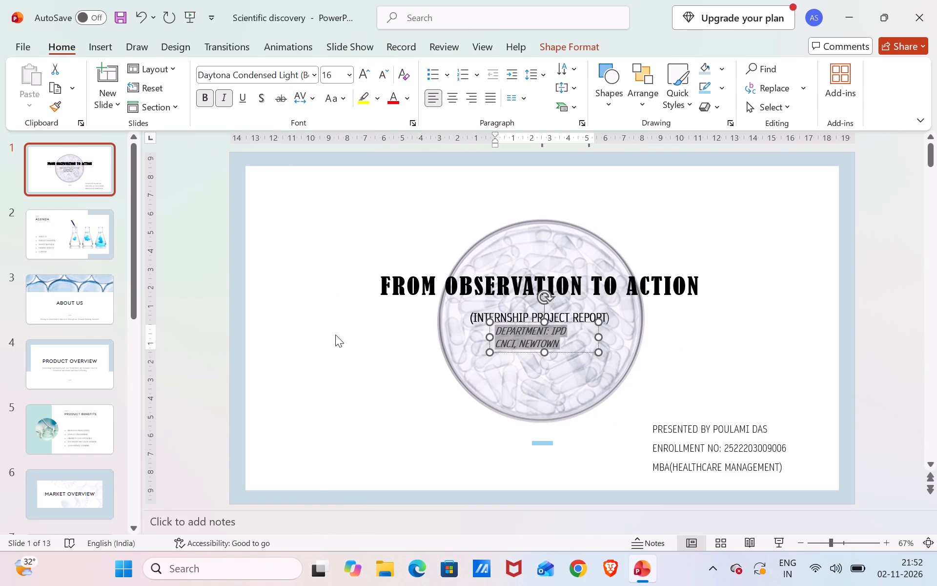
left_click(336, 334)
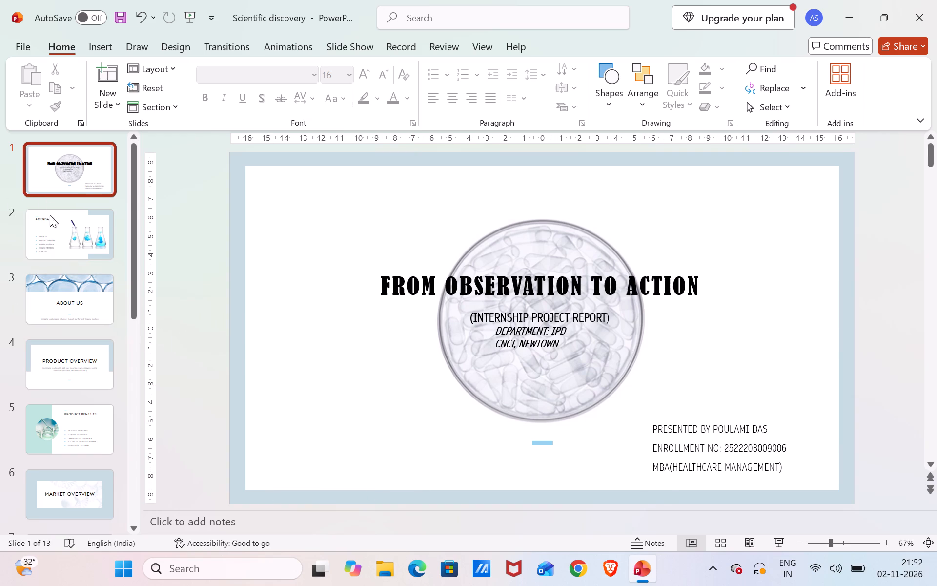
Replace the agenda slide's title with "AREAS OF PRACTICAL LEARNING".
left_click(52, 235)
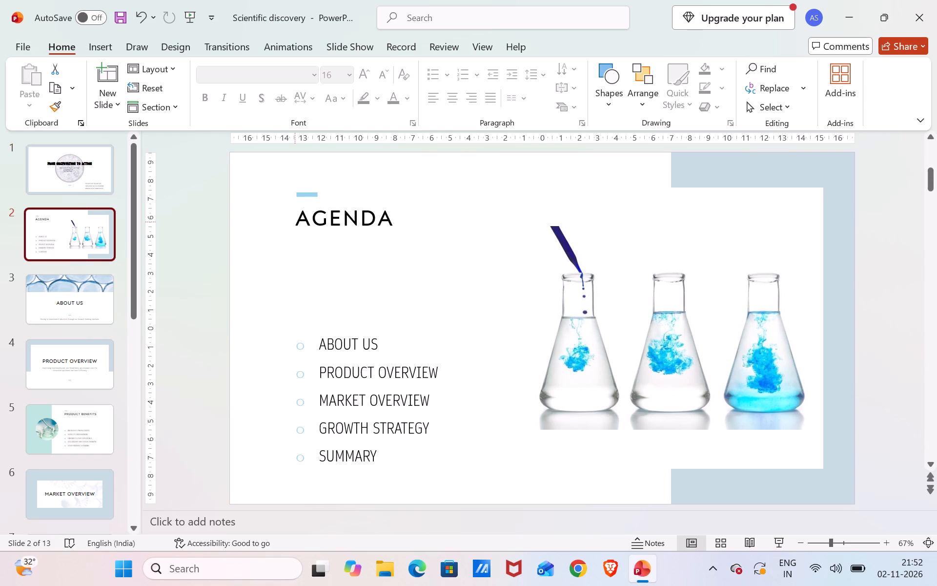
left_click(292, 219)
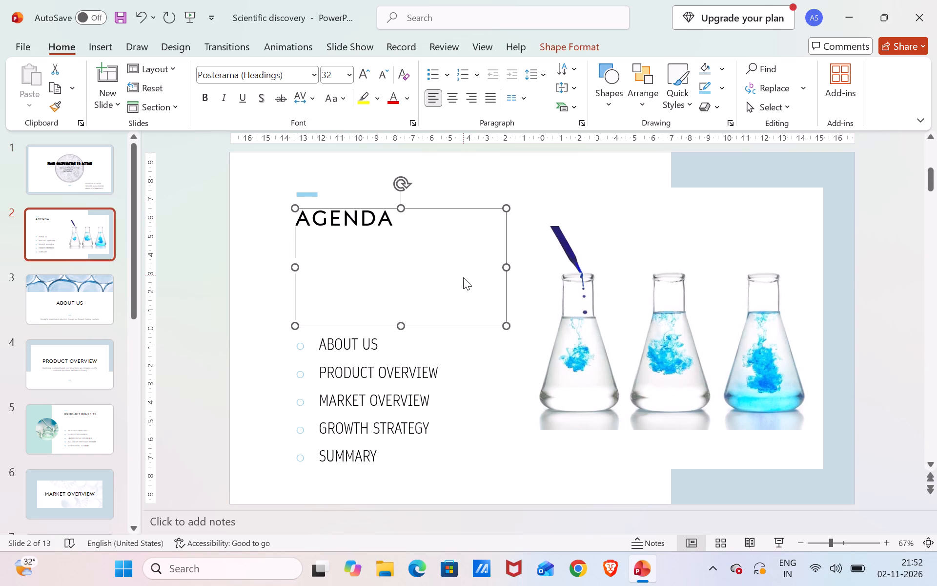
left_click_drag(403, 324, 391, 276)
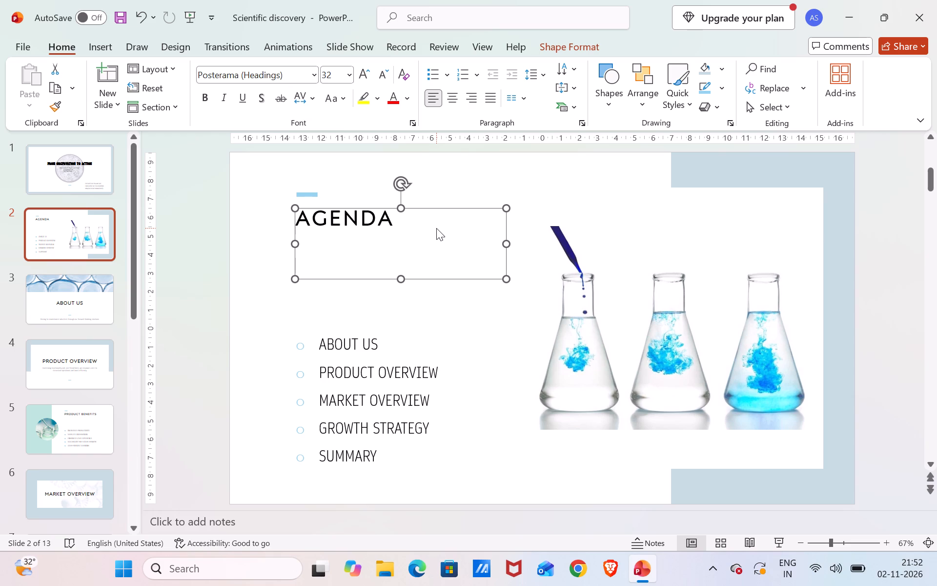
key("BackSpace")
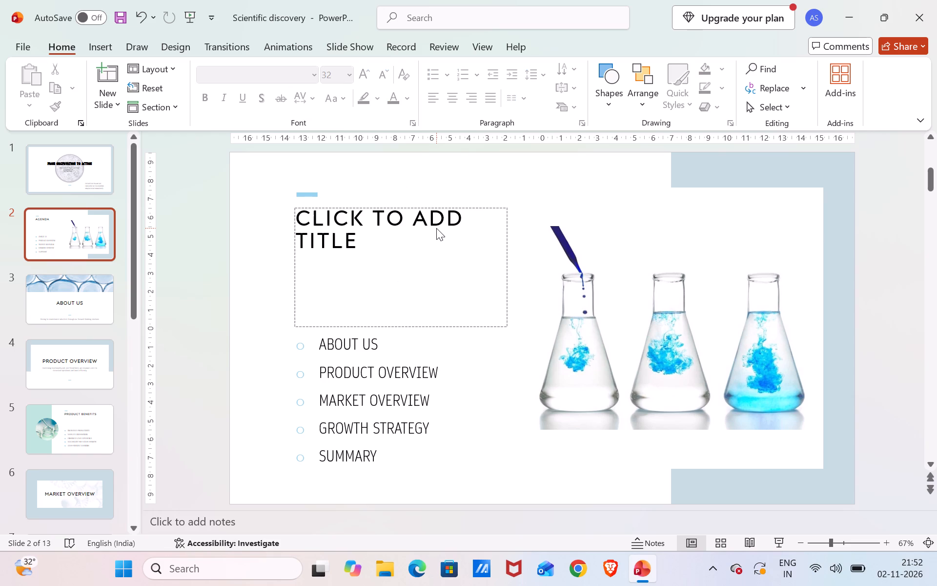
key("BackSpace")
key("BackSpace")
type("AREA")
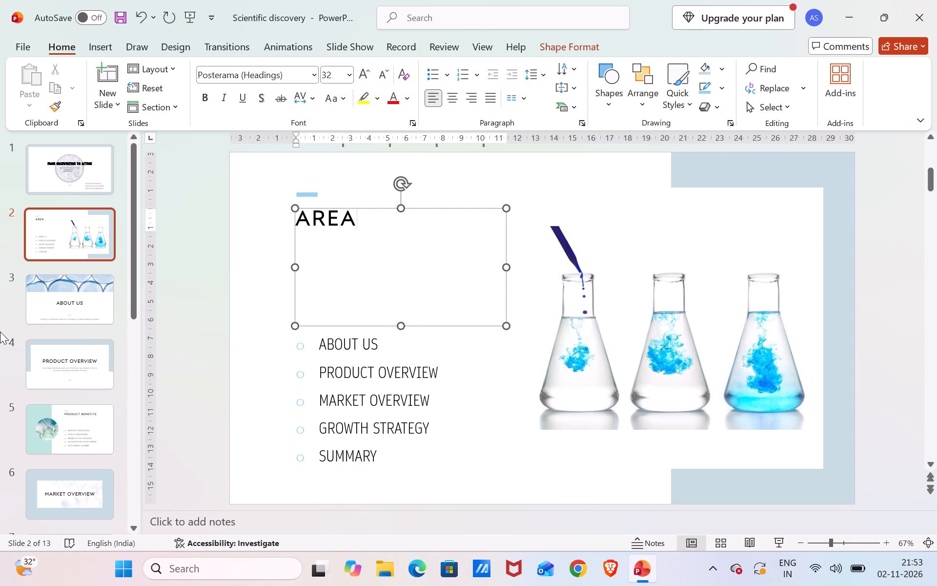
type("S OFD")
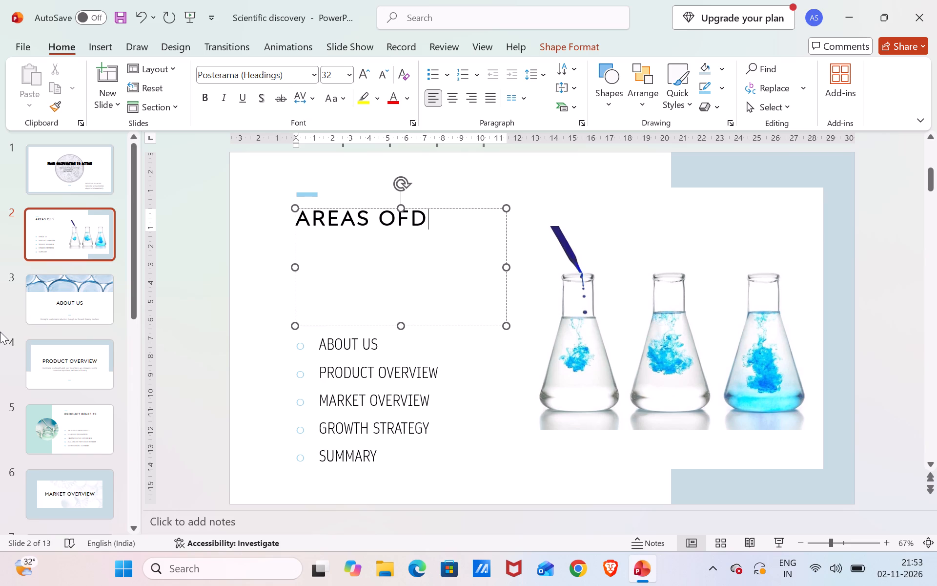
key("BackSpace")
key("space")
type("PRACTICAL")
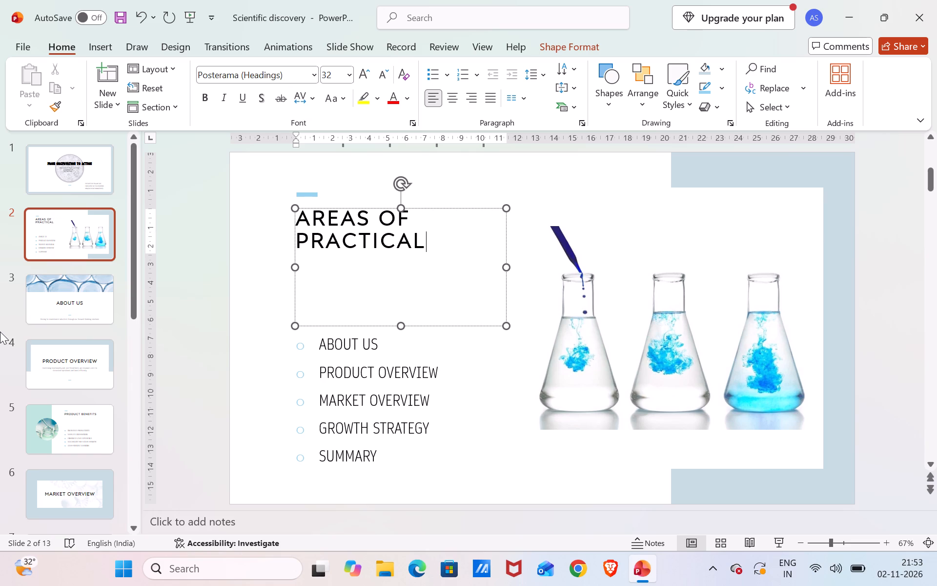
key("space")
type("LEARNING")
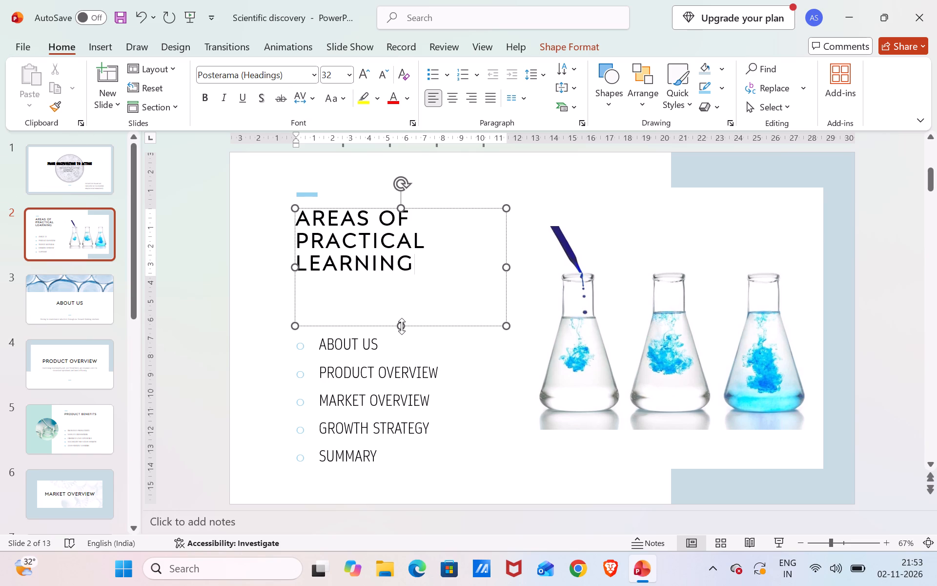
Shorten the slide 2 title box to about 4 cm high and set its text size to 28 pt.
left_click_drag(402, 326, 401, 281)
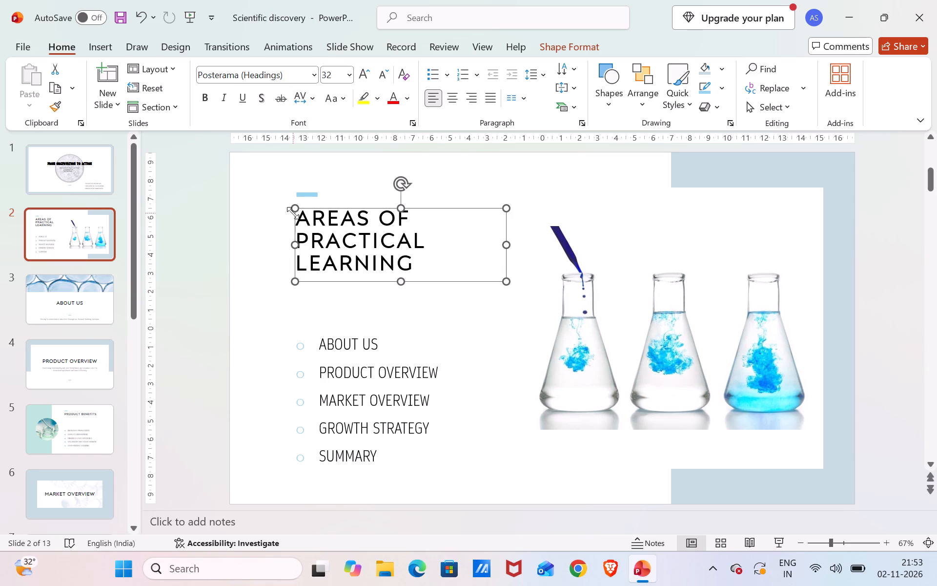
left_click_drag(300, 215, 425, 287)
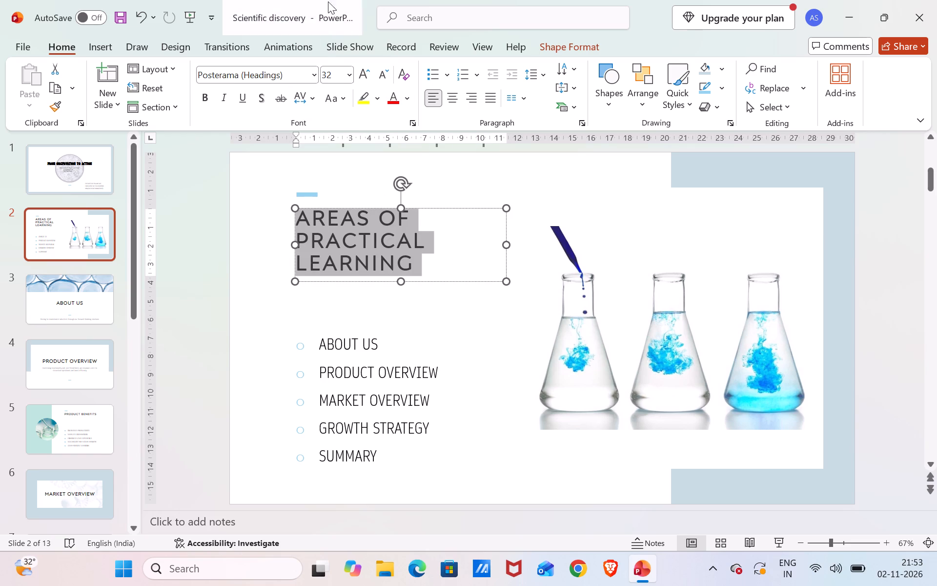
left_click(351, 75)
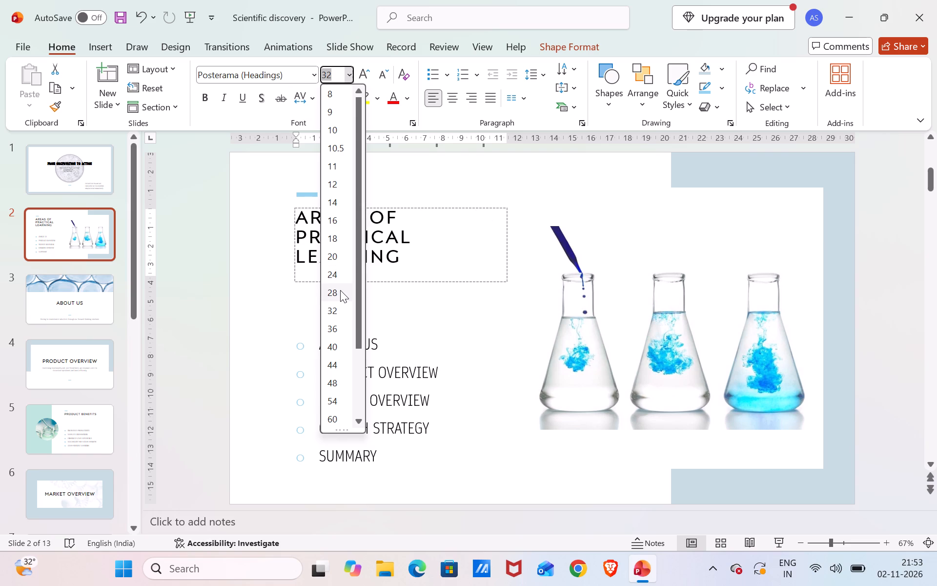
left_click(340, 290)
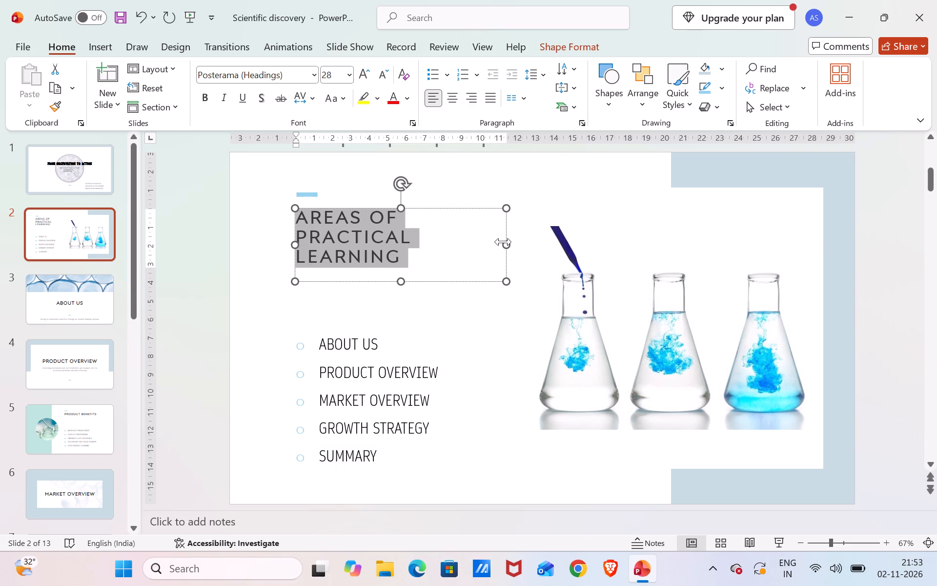
Resize the title box to about 8 cm wide and 3 cm high, keeping the title on three lines.
left_click_drag(503, 242, 422, 230)
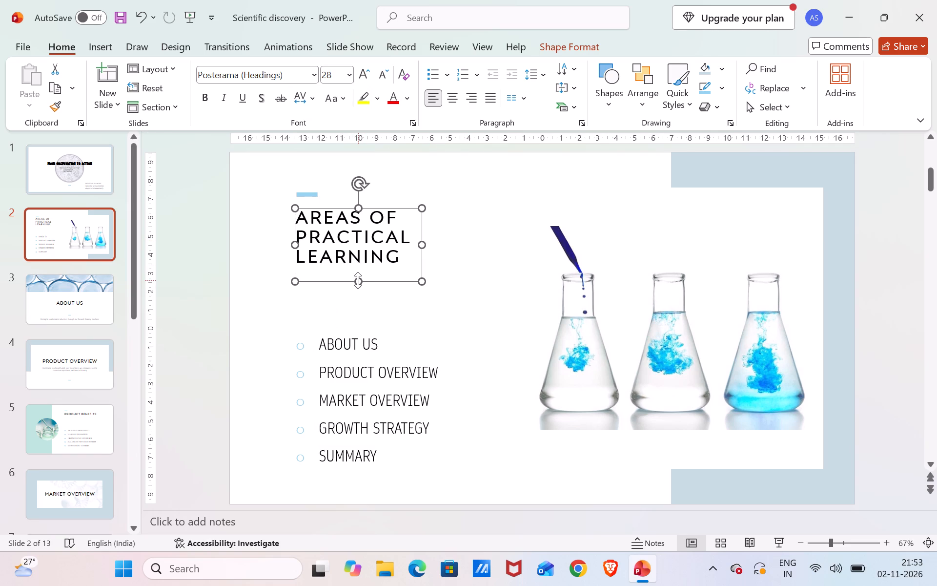
left_click_drag(358, 280, 357, 265)
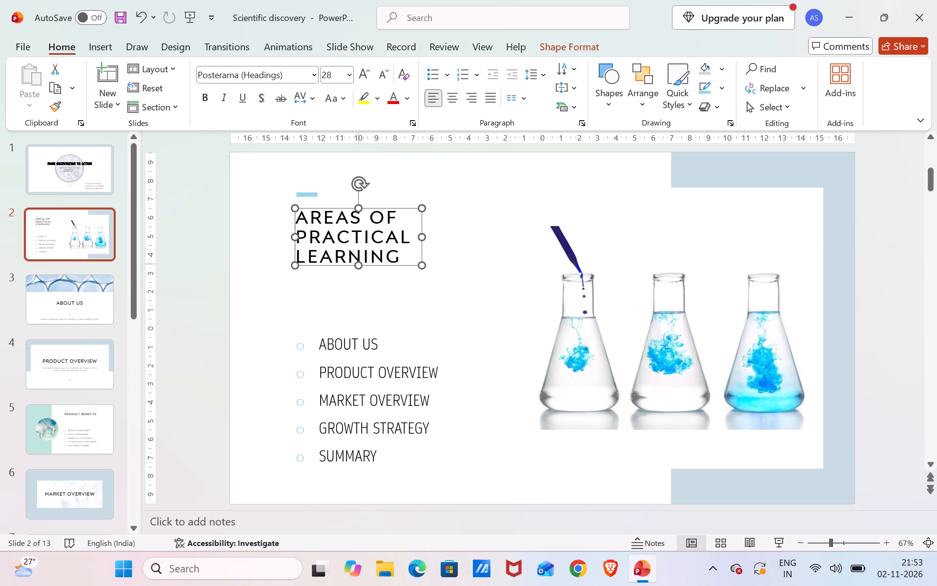
left_click_drag(422, 236, 502, 224)
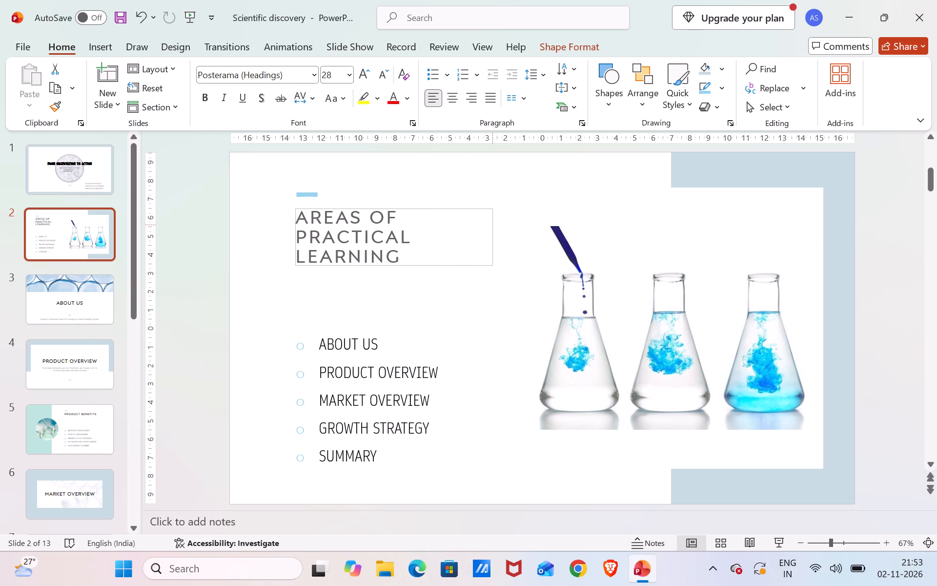
left_click_drag(502, 224, 643, 197)
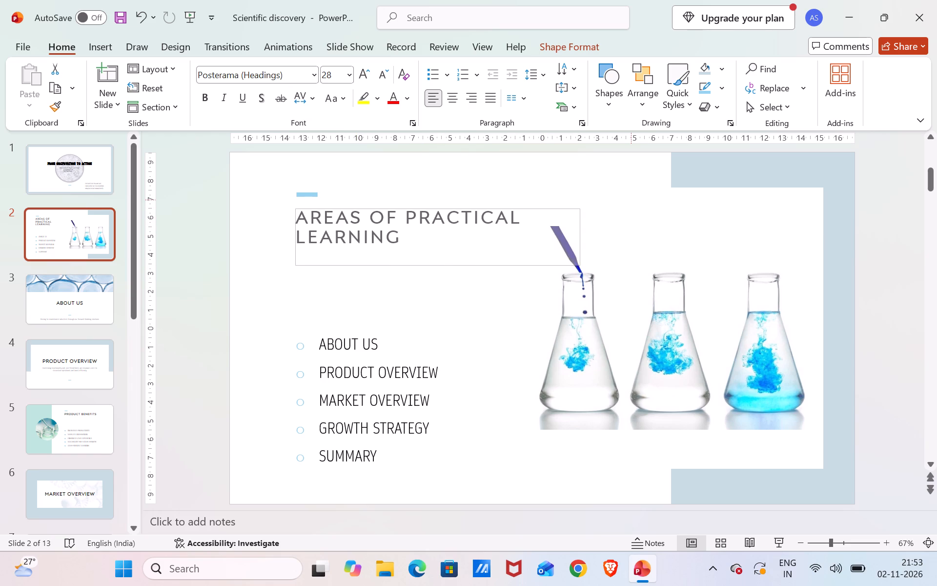
left_click_drag(643, 197, 504, 224)
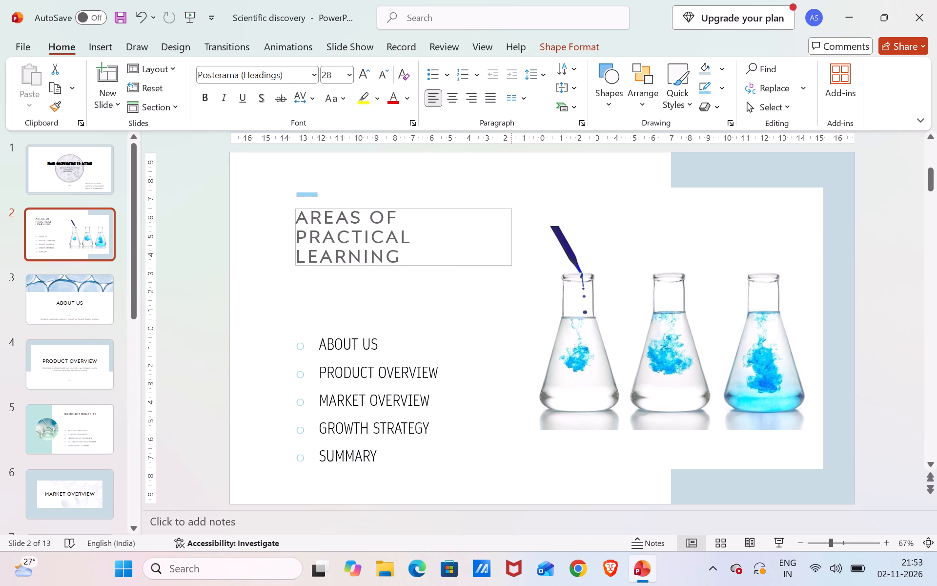
left_click_drag(504, 224, 413, 225)
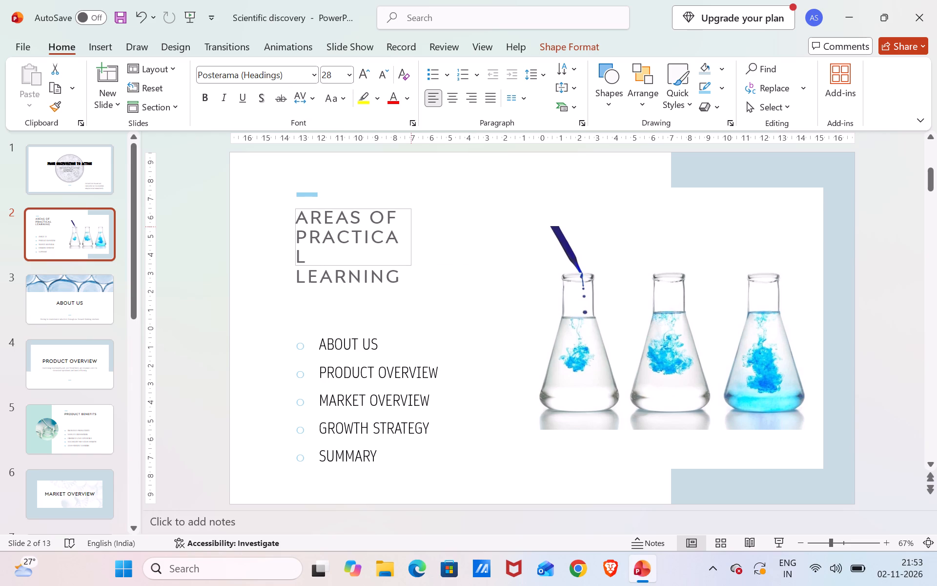
left_click_drag(413, 225, 445, 225)
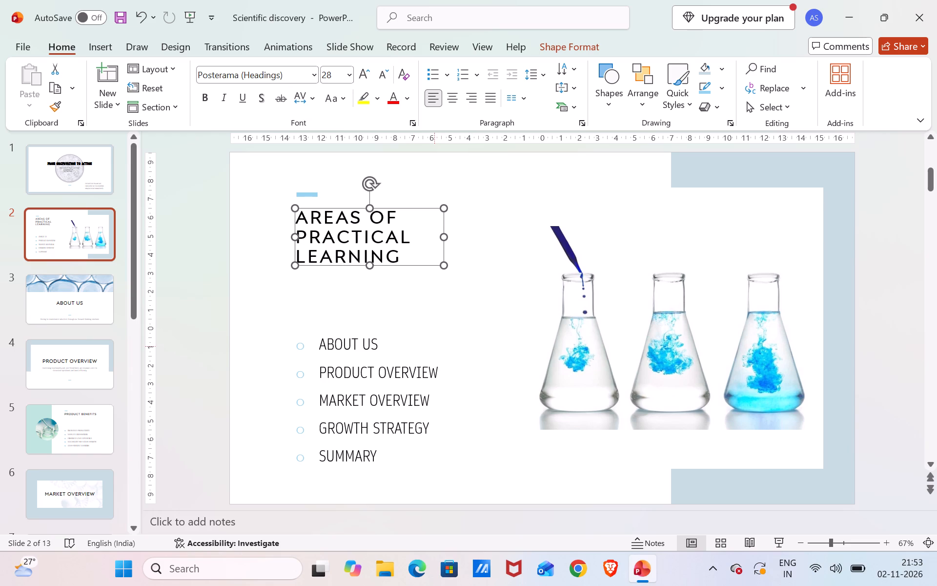
Make the title "AREAS OF PRACTICAL LEARNING" bold and underlined, without italics.
left_click(208, 95)
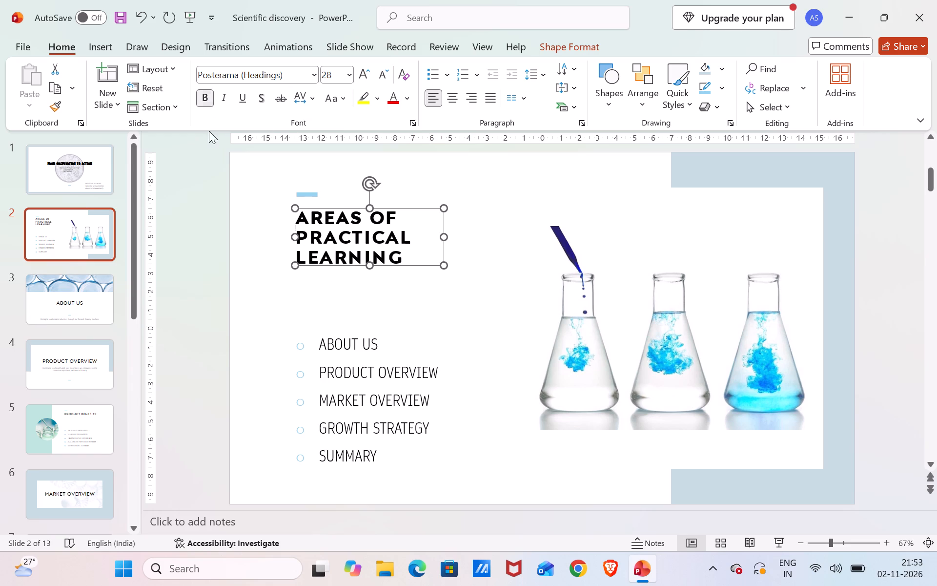
left_click(223, 99)
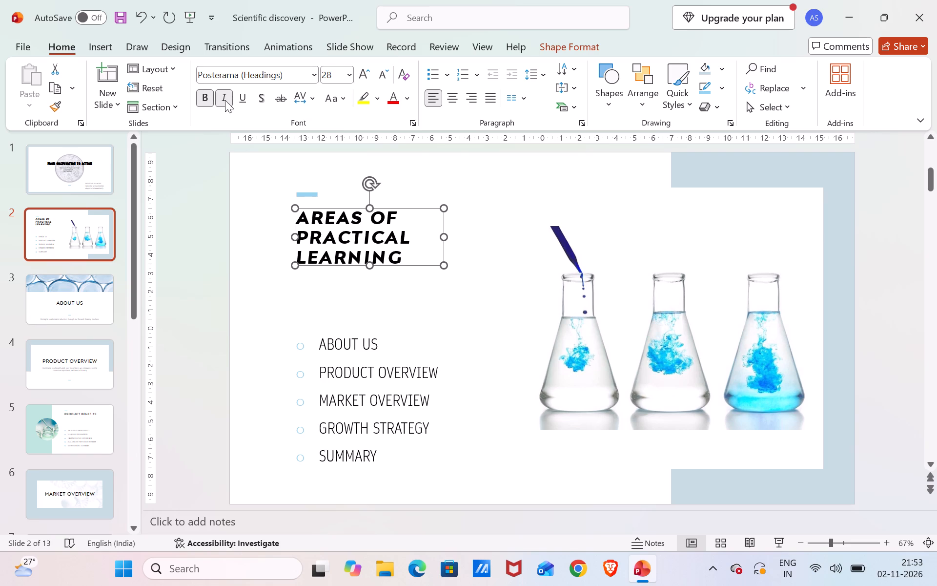
left_click(225, 100)
left_click(242, 97)
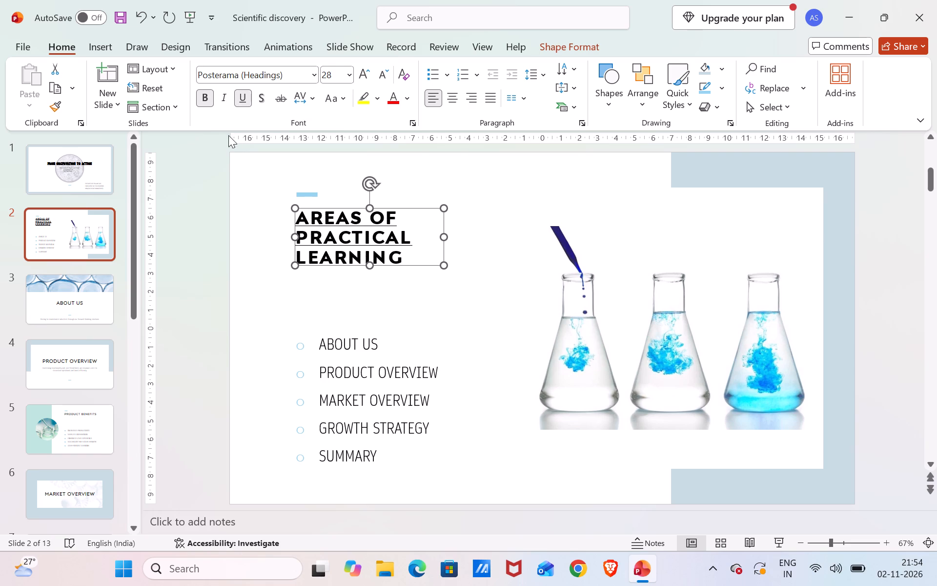
left_click(265, 202)
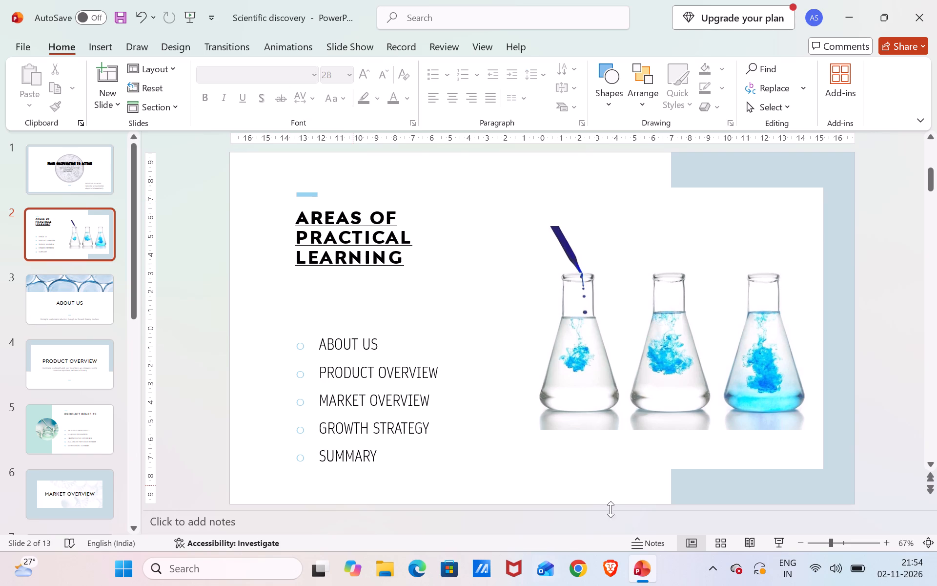
Cut the picture of the three flasks from slide 2.
left_click(575, 419)
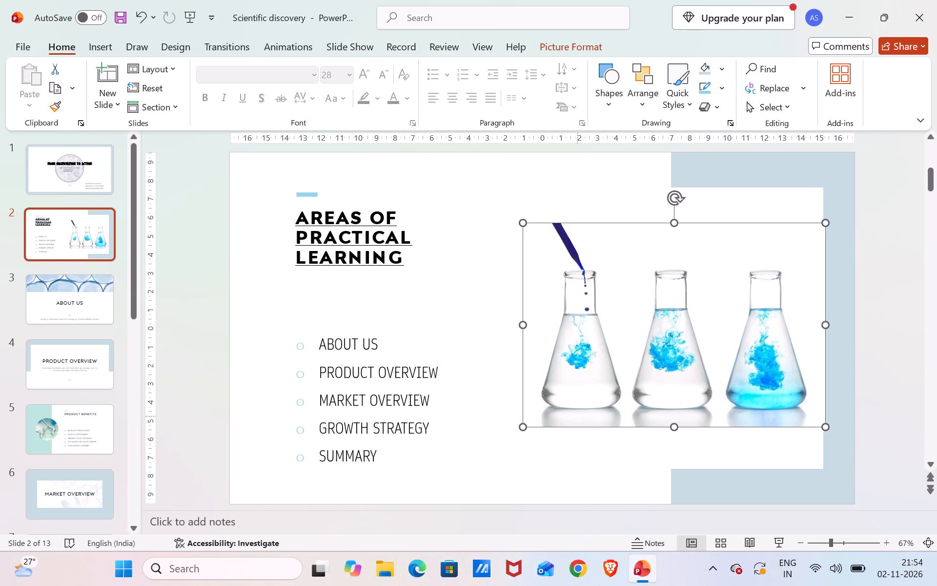
right_click(664, 297)
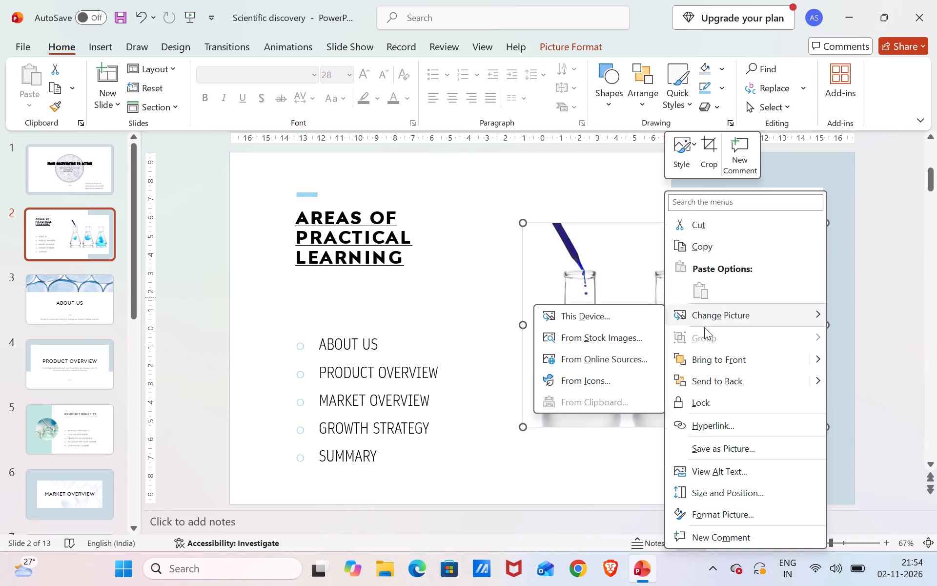
left_click(698, 218)
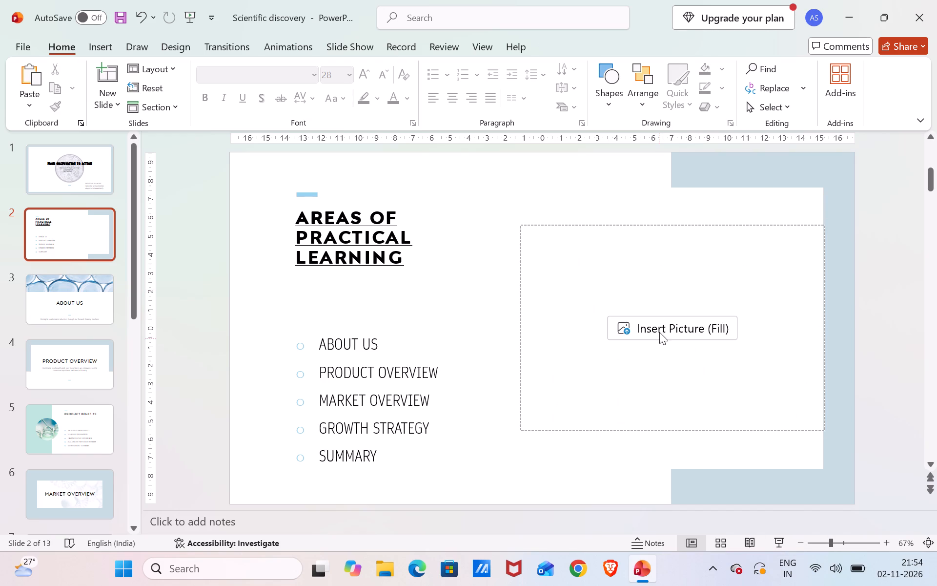
Search the web for "HOSPITAL ADMINISTRATION" pictures to fill the empty picture placeholder on slide 2.
left_click(659, 325)
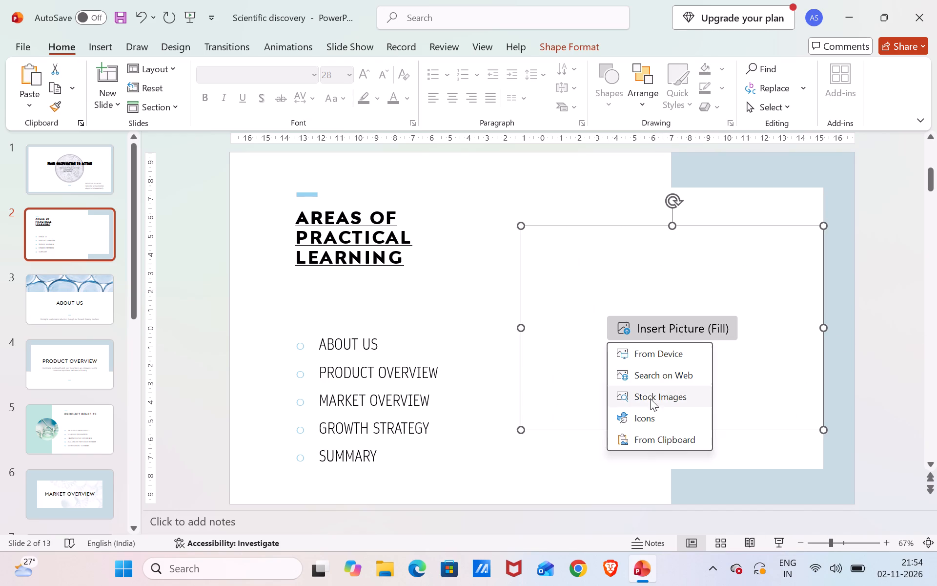
left_click(653, 371)
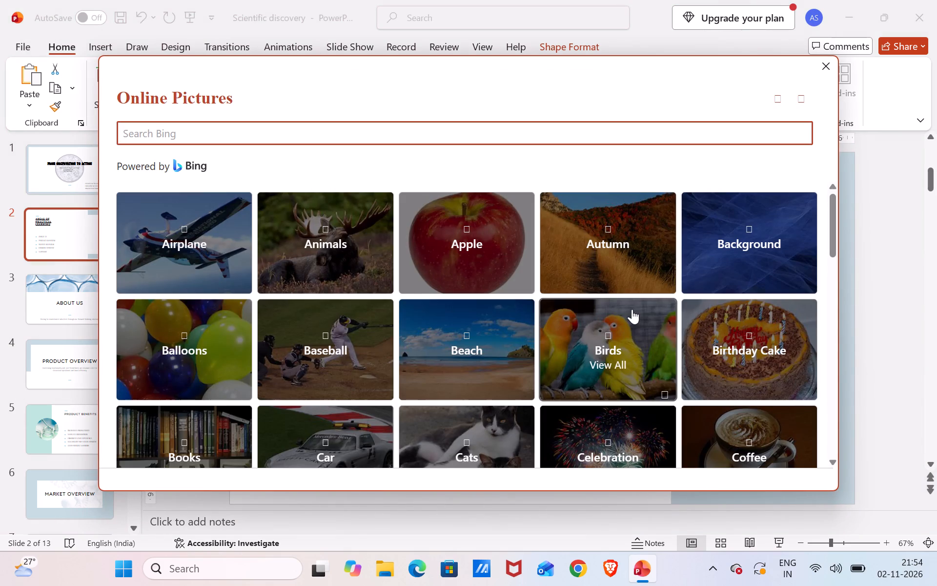
left_click(305, 130)
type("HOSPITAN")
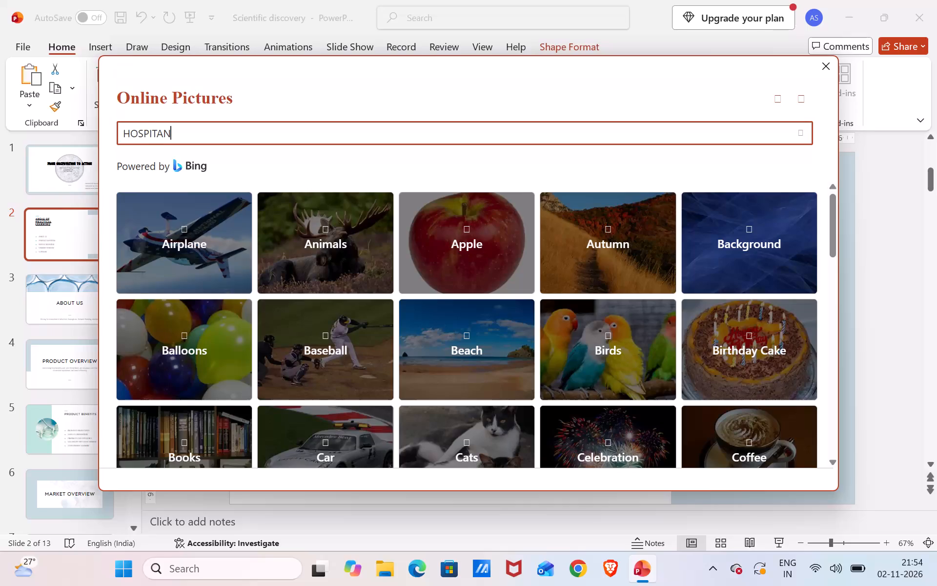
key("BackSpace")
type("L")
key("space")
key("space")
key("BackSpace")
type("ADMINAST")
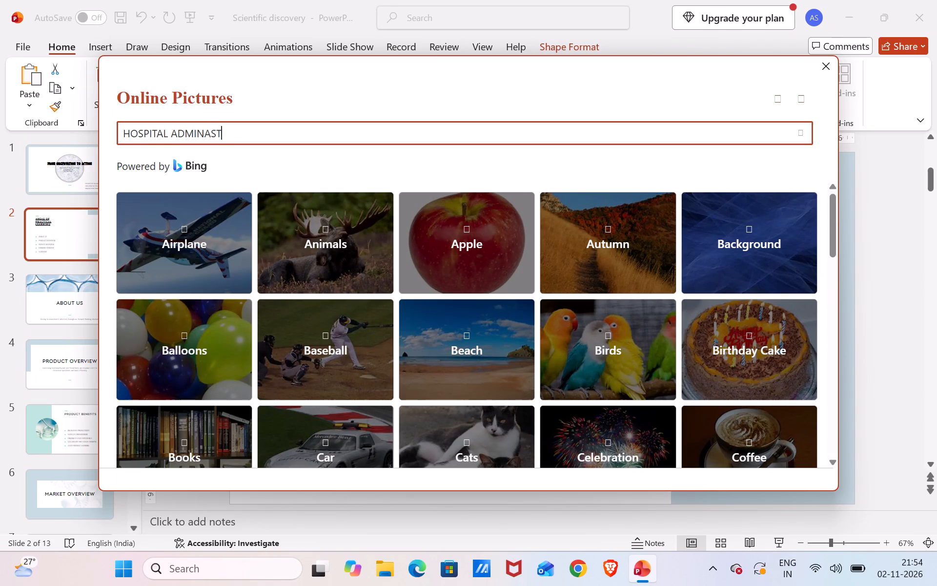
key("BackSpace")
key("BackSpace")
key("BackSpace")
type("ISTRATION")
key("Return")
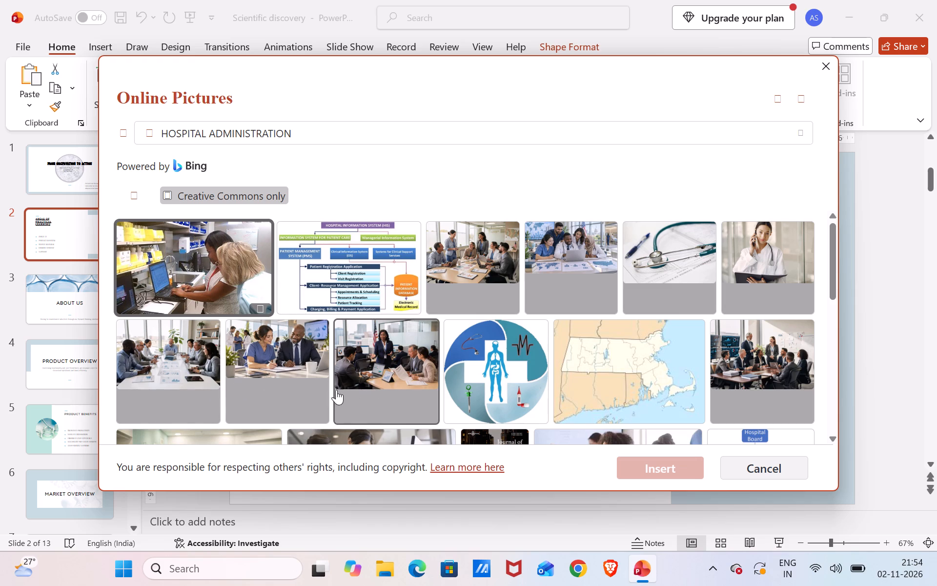
Browse the found pictures and insert the office meeting photo with people around a table and a wall map.
scroll(233, 347, "down", 3)
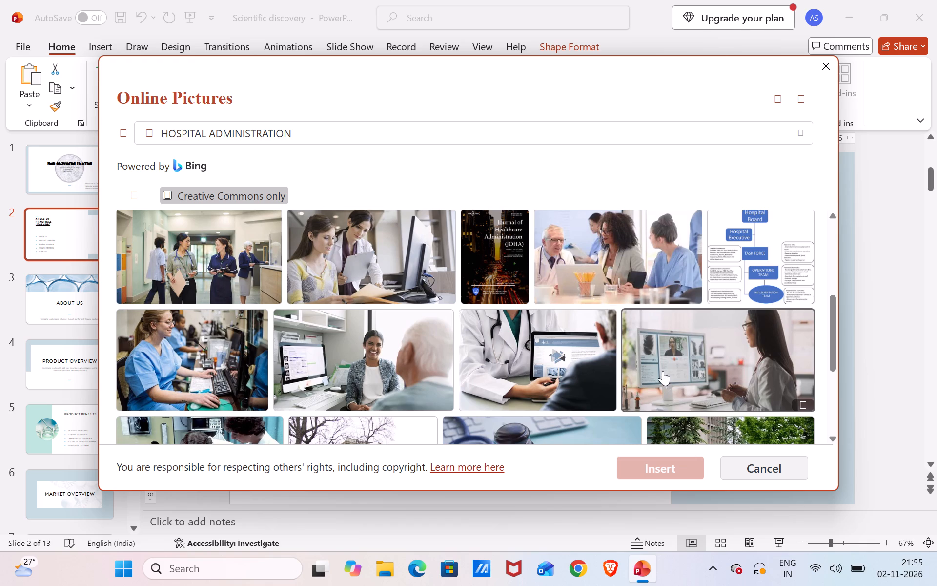
scroll(662, 370, "up", 2)
scroll(659, 366, "down", 5)
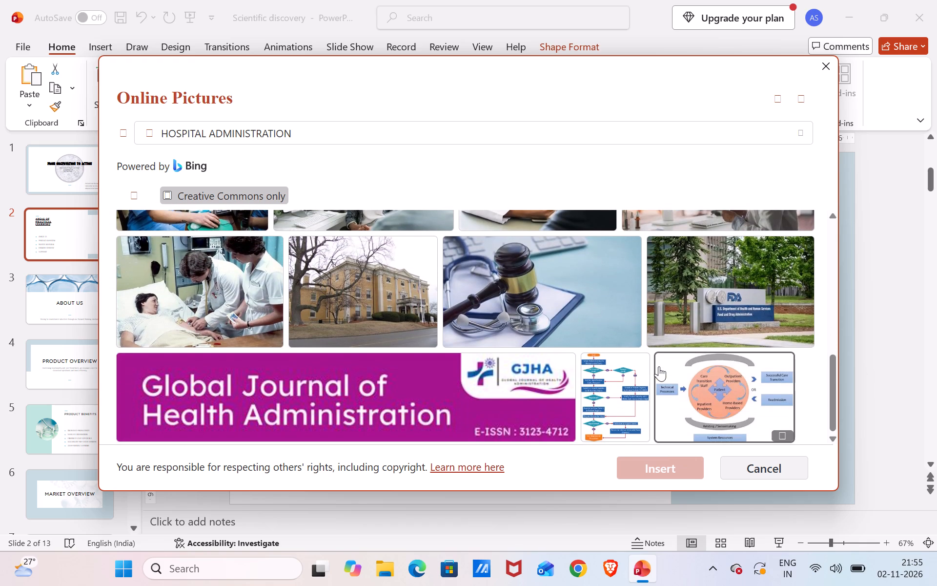
scroll(659, 366, "up", 3)
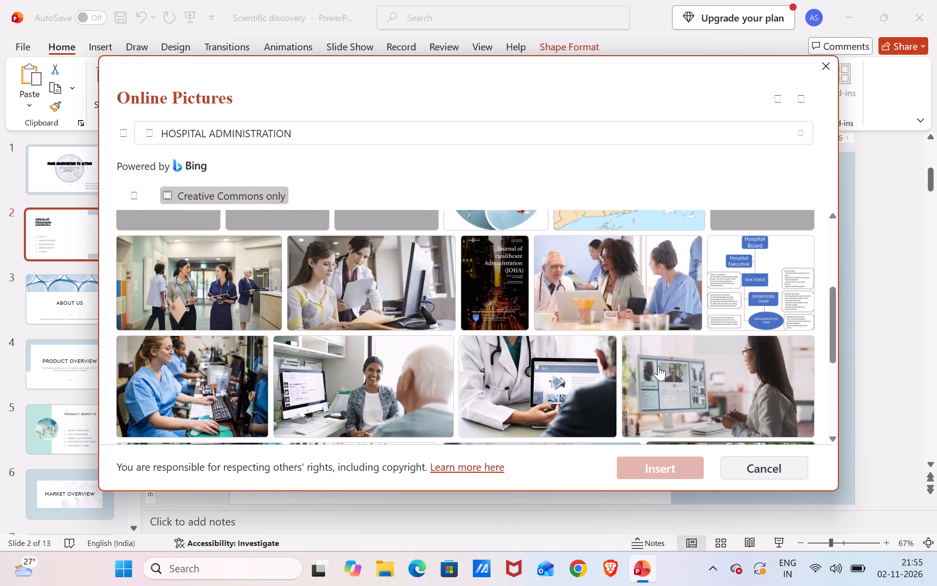
scroll(658, 366, "up", 2)
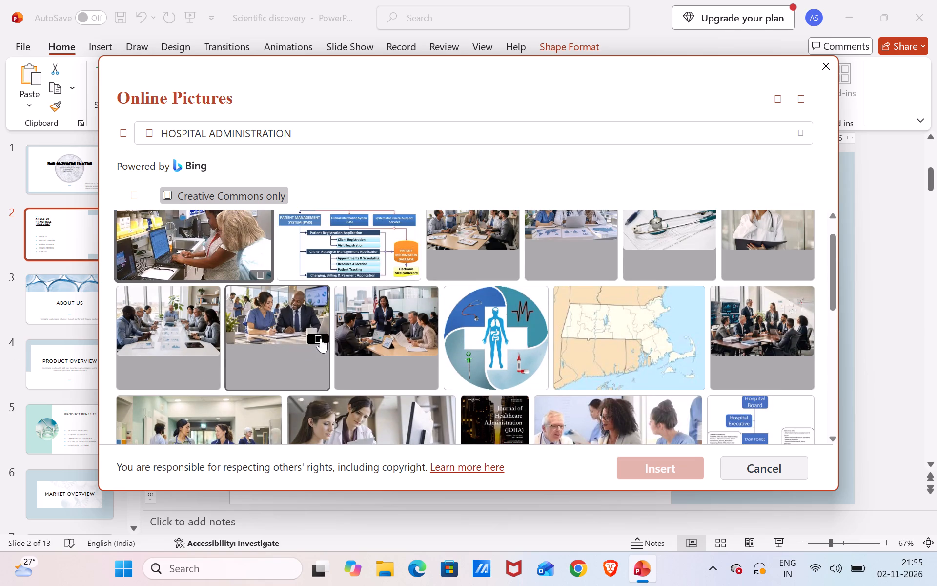
scroll(235, 265, "up", 2)
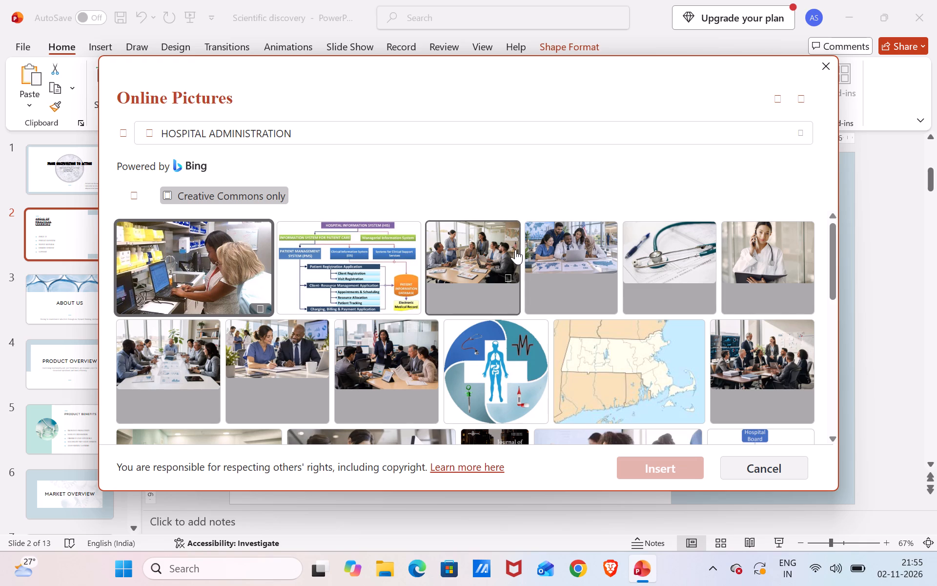
left_click(458, 247)
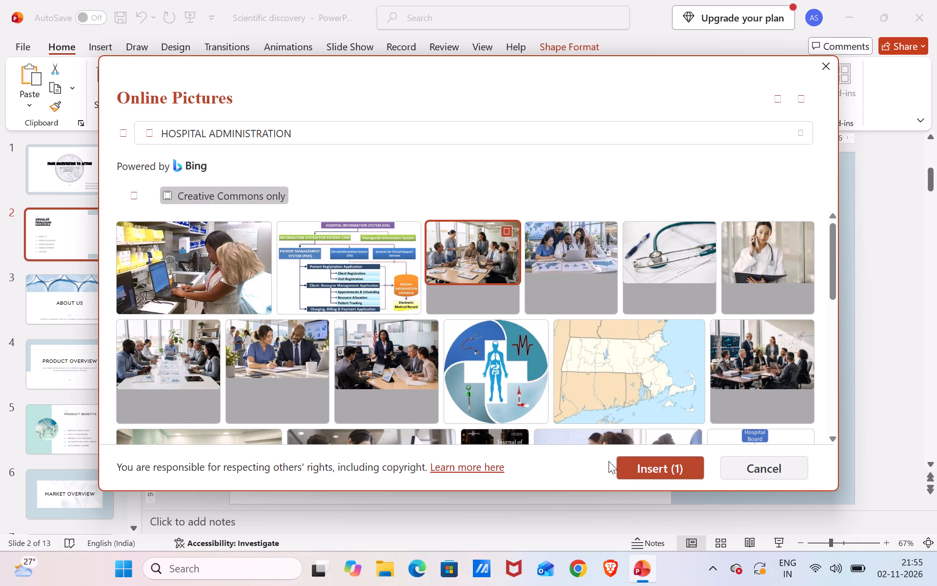
left_click(626, 461)
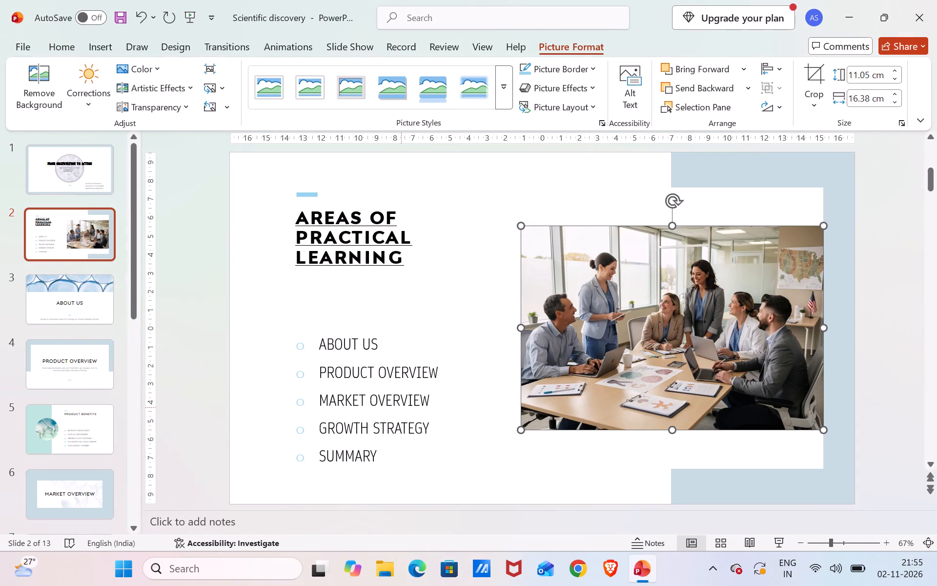
Delete the "ABOUT US" entry and its bullet from the list on slide 2.
left_click(399, 337)
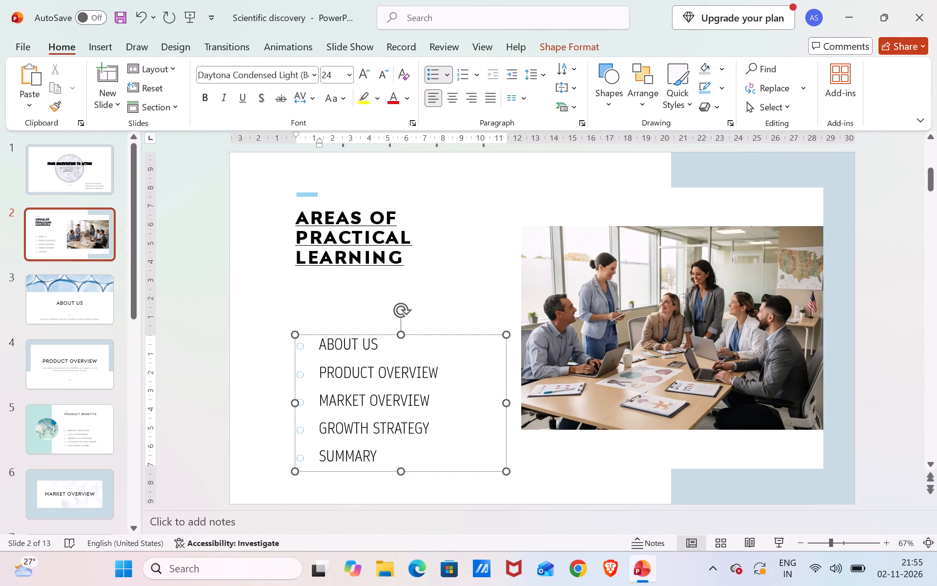
key("BackSpace")
key("BackSpace")
key("BackSpace")
key("BackSpace")
key("BackSpace")
key("BackSpace")
key("BackSpace")
key("BackSpace")
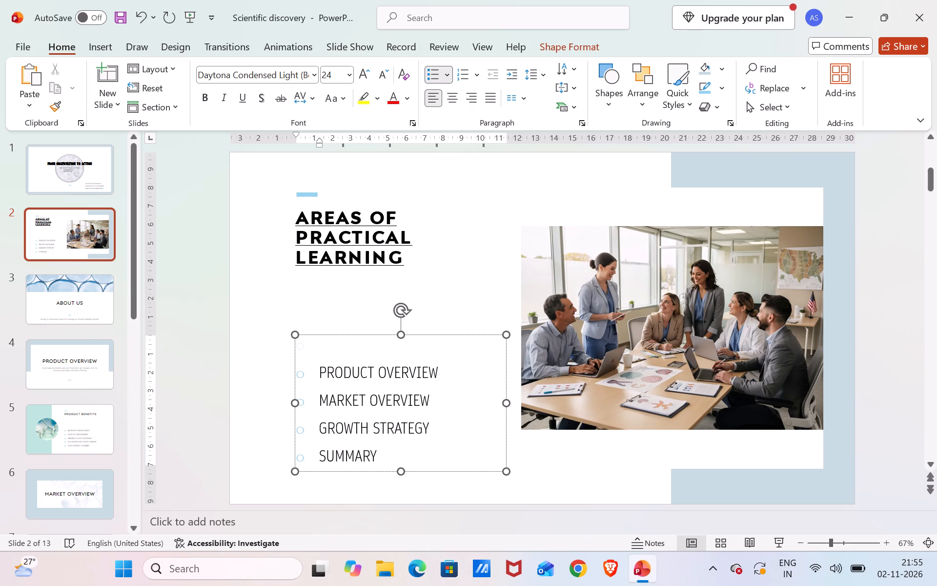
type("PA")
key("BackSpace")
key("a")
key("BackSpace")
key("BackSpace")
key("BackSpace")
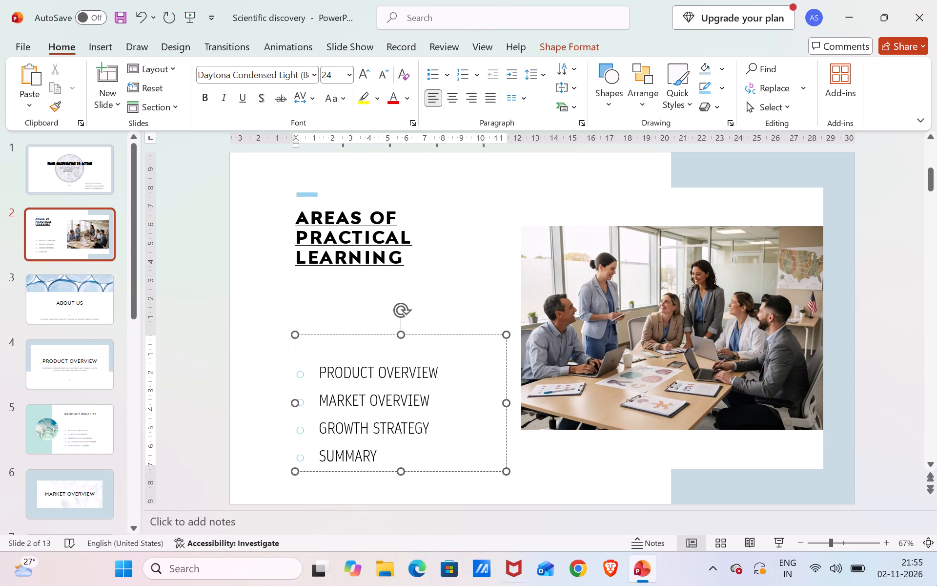
right_click(448, 337)
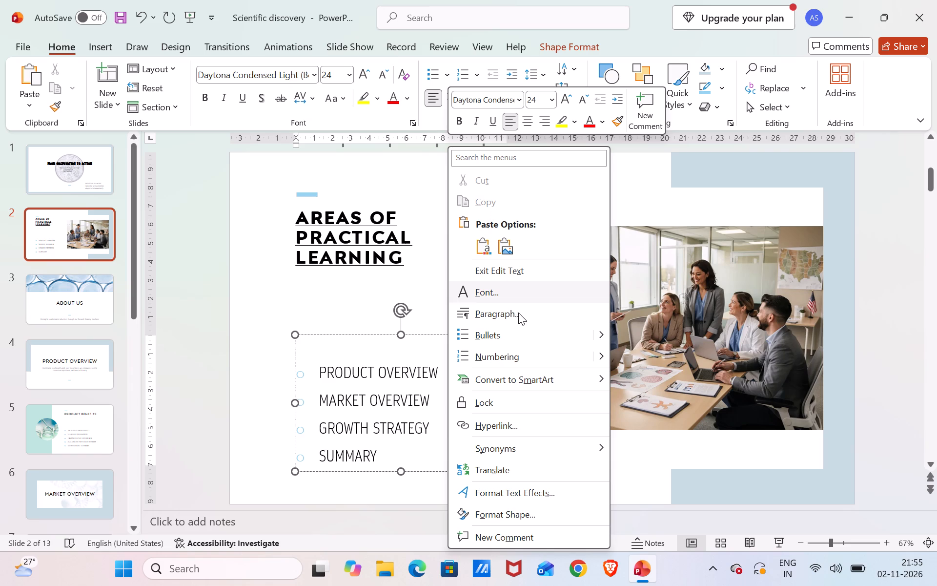
left_click(384, 453)
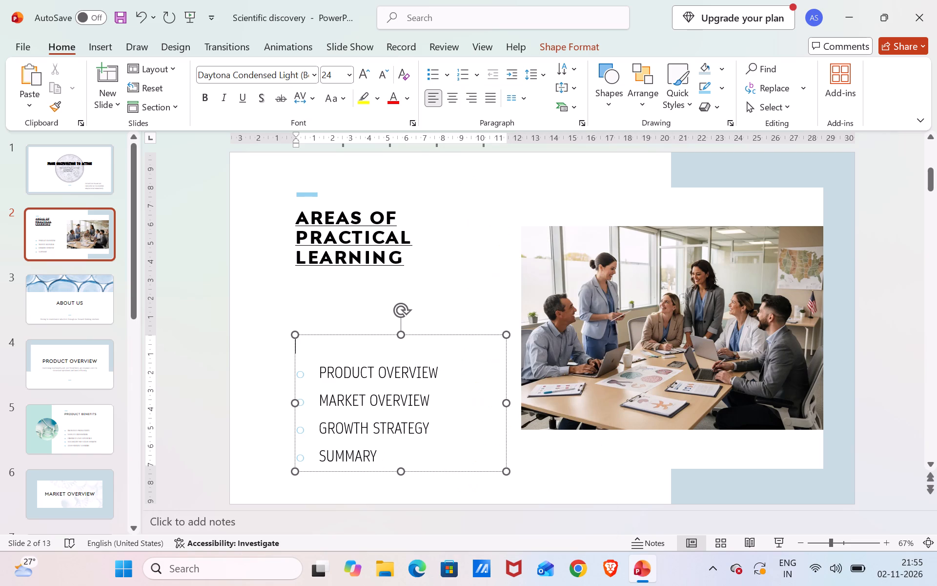
Delete the remaining list entries, from "PRODUCT OVERVIEW" through "SUMMARY", leaving the content placeholder empty.
left_click(387, 462)
key("BackSpace")
key("BackSpace")
key("BackSpace")
key("BackSpace")
key("BackSpace")
key("BackSpace")
key("BackSpace")
key("BackSpace")
key("BackSpace")
key("BackSpace")
key("BackSpace")
key("BackSpace")
key("BackSpace")
key("BackSpace")
key("BackSpace")
key("BackSpace")
key("BackSpace")
key("BackSpace")
key("BackSpace")
key("BackSpace")
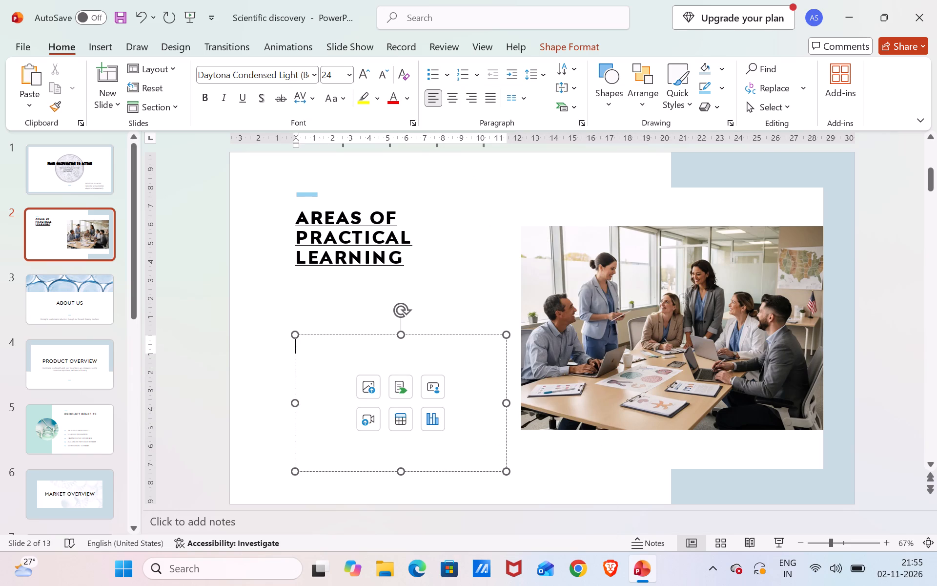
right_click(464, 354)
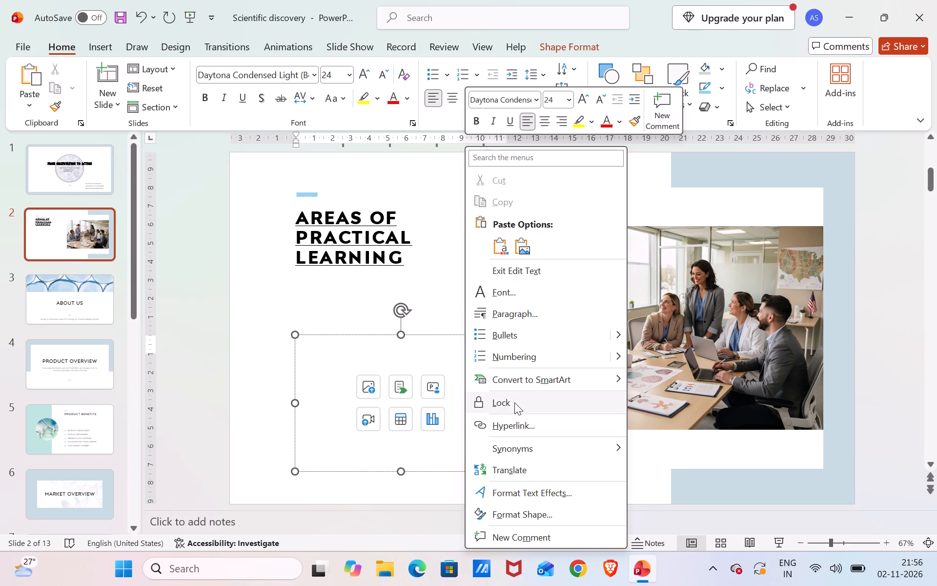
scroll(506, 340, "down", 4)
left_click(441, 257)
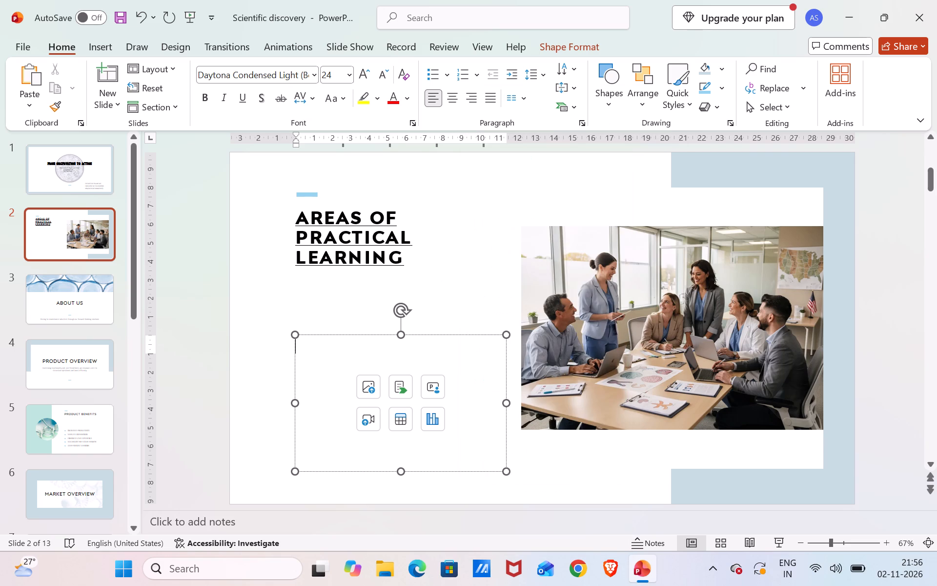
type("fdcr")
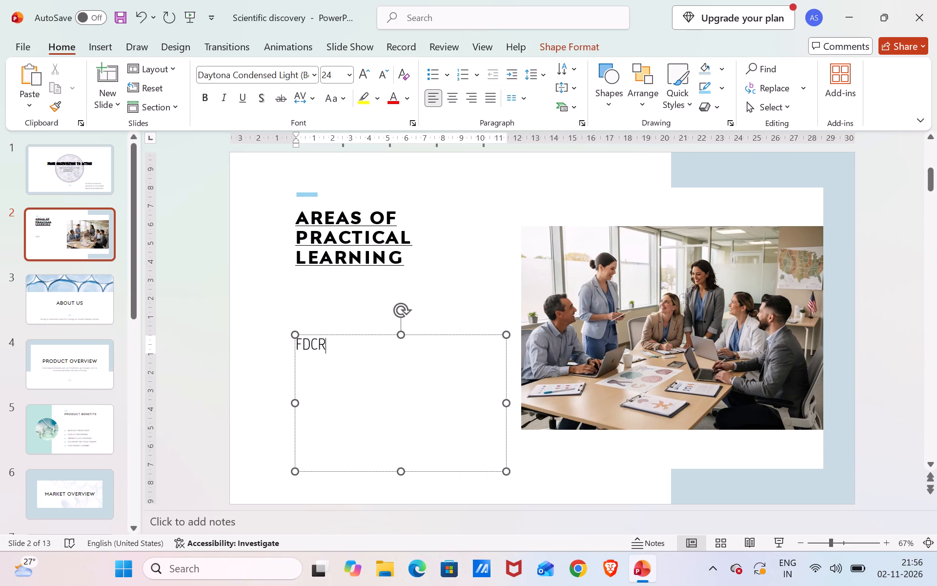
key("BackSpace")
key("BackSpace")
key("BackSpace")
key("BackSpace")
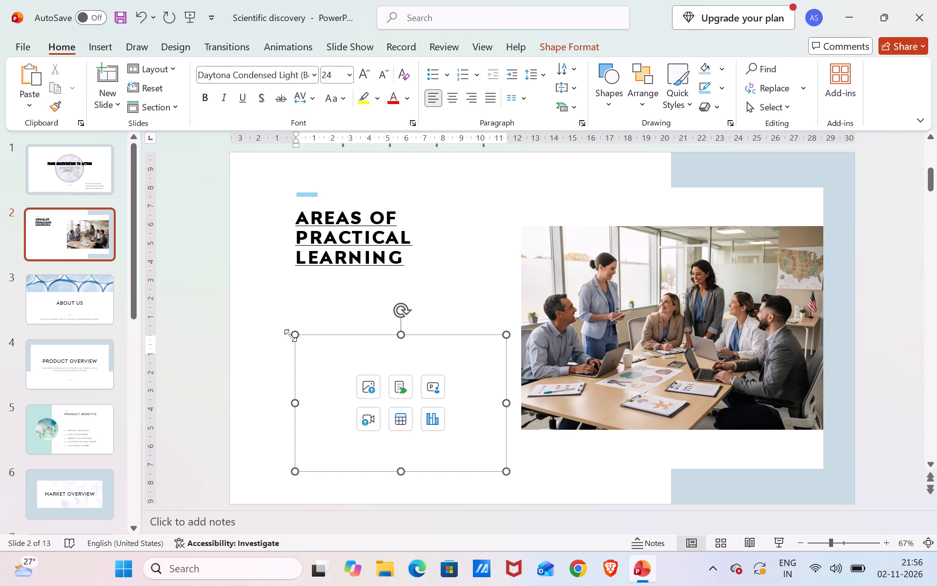
Shrink the empty content placeholder on slide 2 to a tiny box at its lower-right corner.
left_click_drag(291, 335, 501, 457)
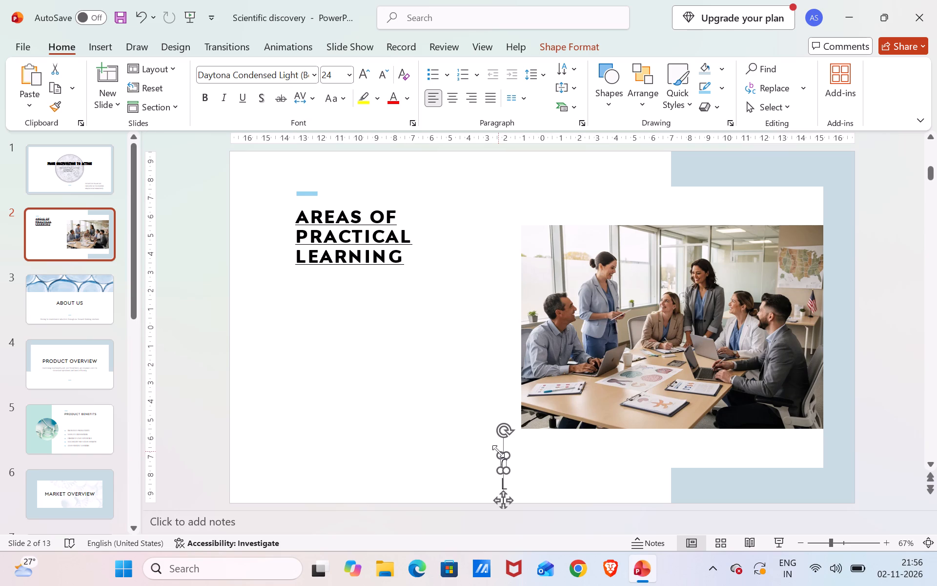
left_click(544, 479)
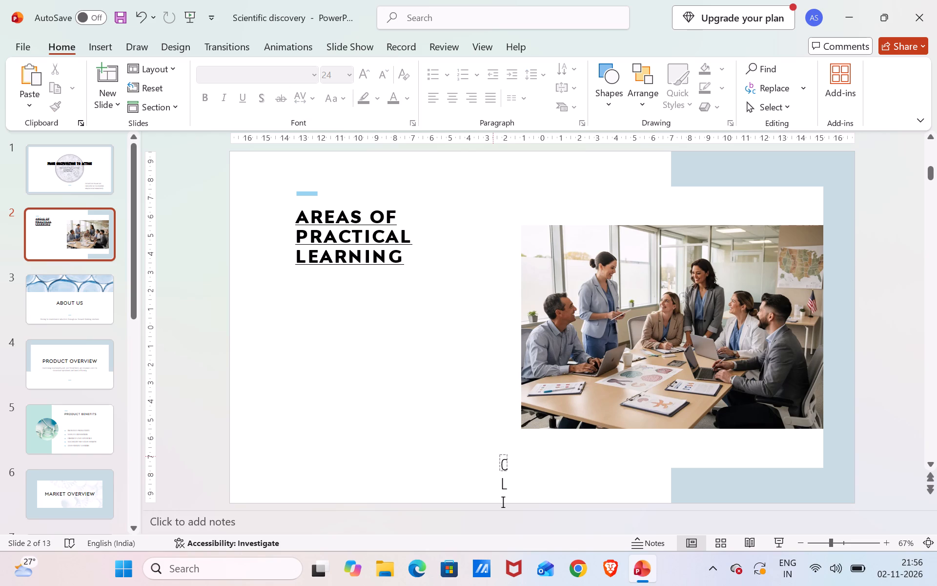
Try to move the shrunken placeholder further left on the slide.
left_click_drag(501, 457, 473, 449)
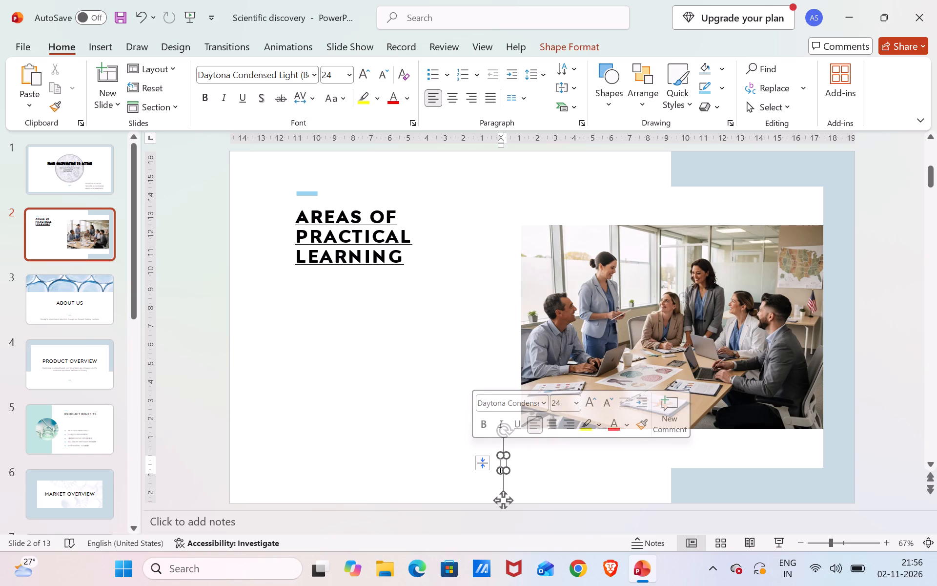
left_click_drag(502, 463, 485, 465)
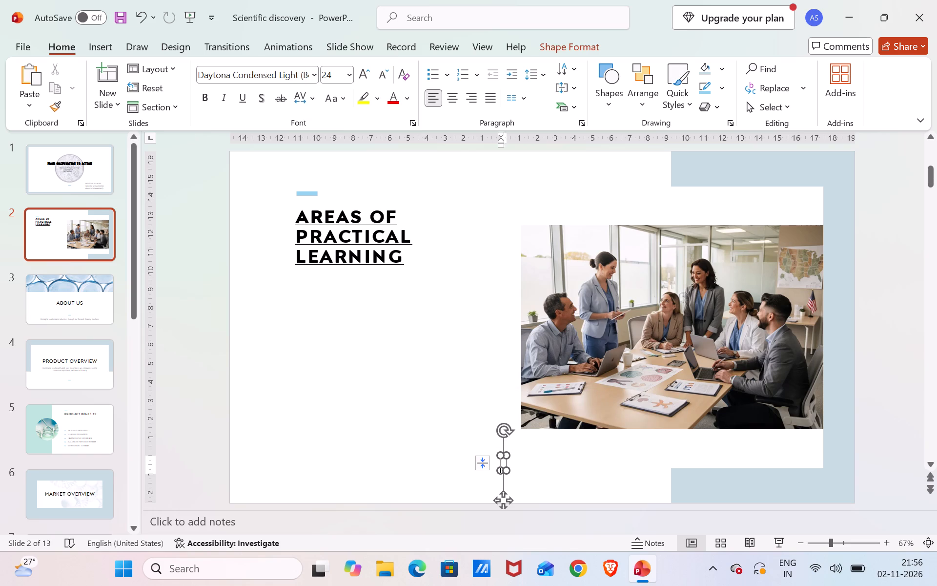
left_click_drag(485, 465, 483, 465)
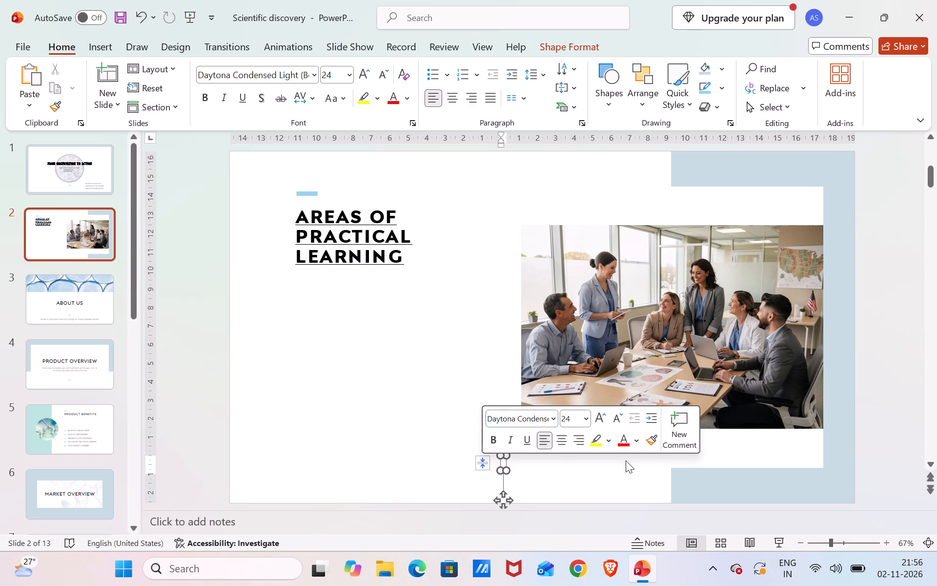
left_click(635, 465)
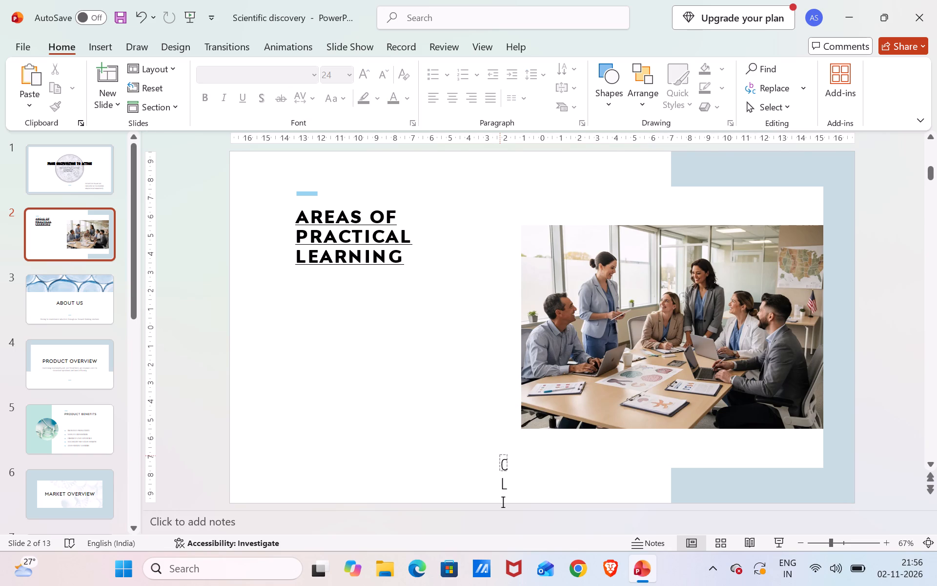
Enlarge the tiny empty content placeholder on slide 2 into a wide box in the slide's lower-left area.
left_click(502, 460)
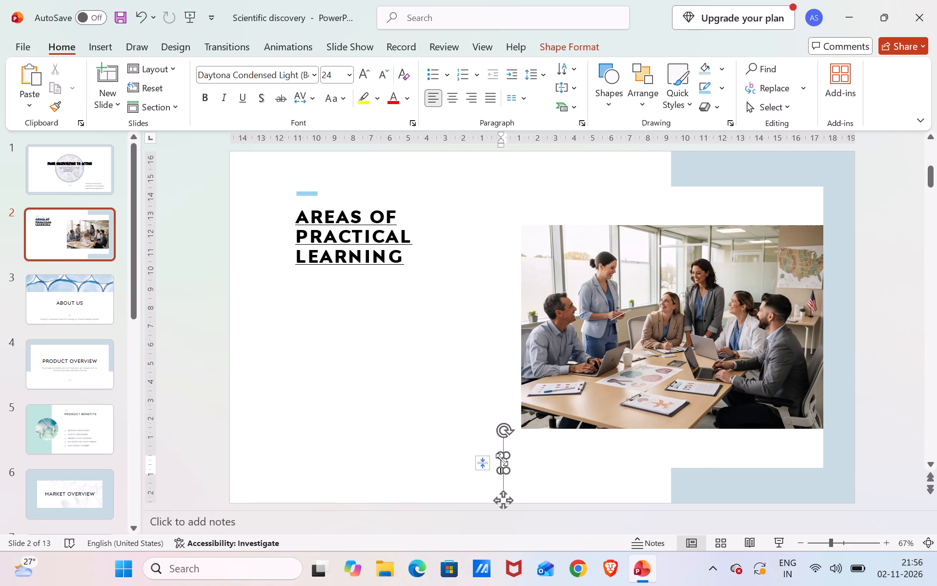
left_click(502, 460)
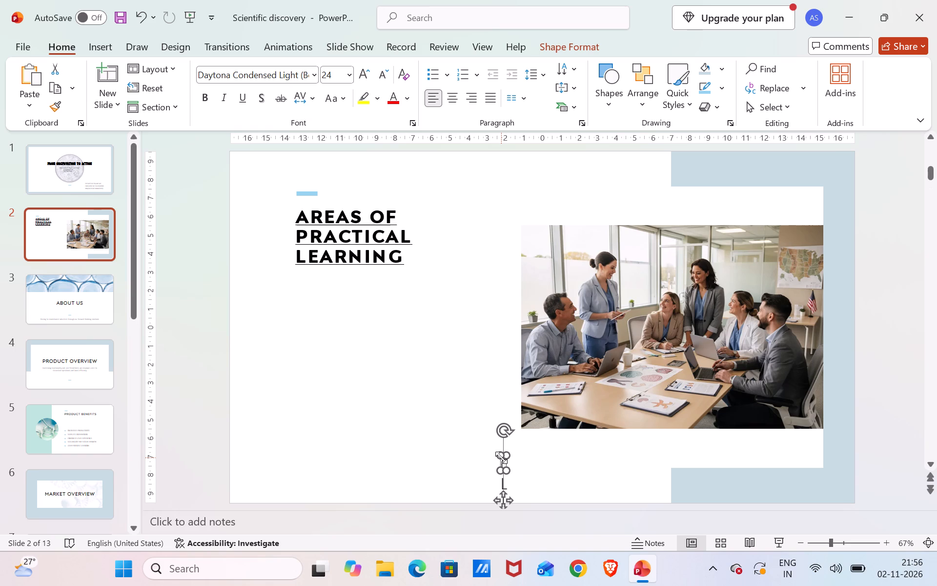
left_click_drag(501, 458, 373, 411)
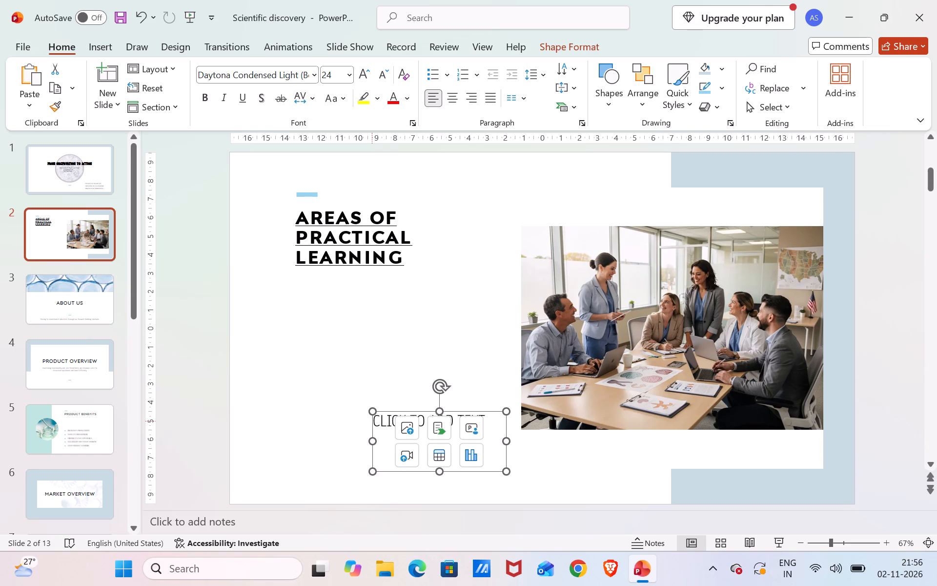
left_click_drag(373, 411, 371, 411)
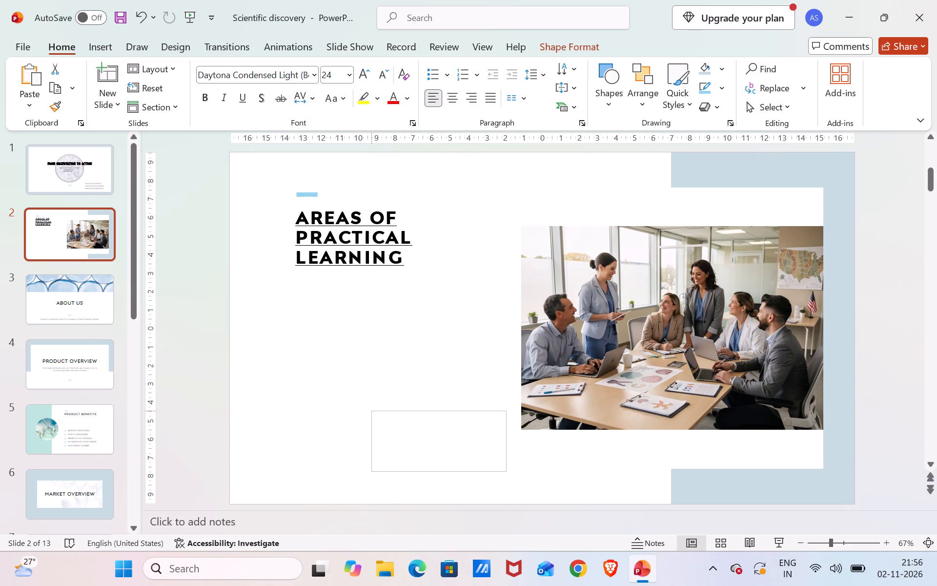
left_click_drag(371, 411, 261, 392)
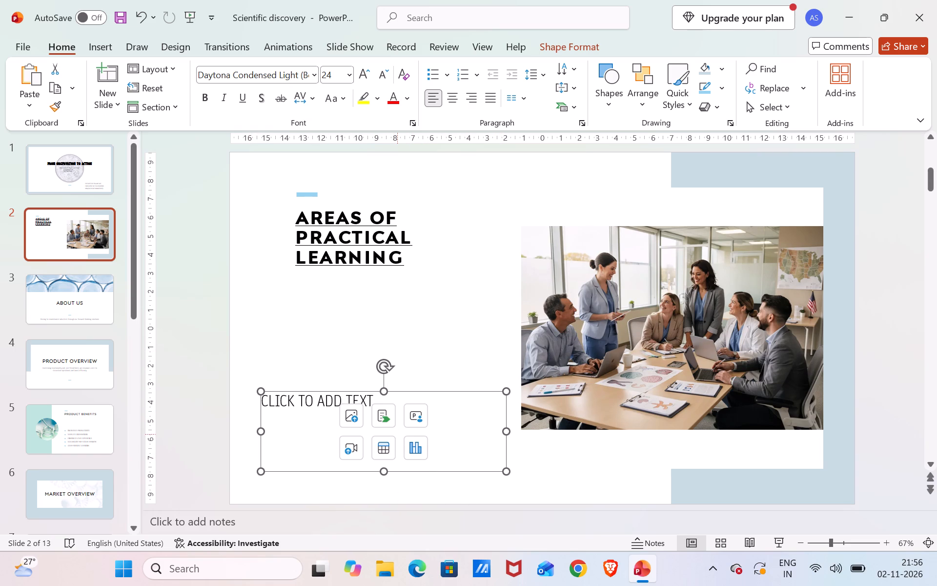
Remove the empty content placeholder from slide 2 by searching for "de" and applying Delete Rows.
right_click(459, 426)
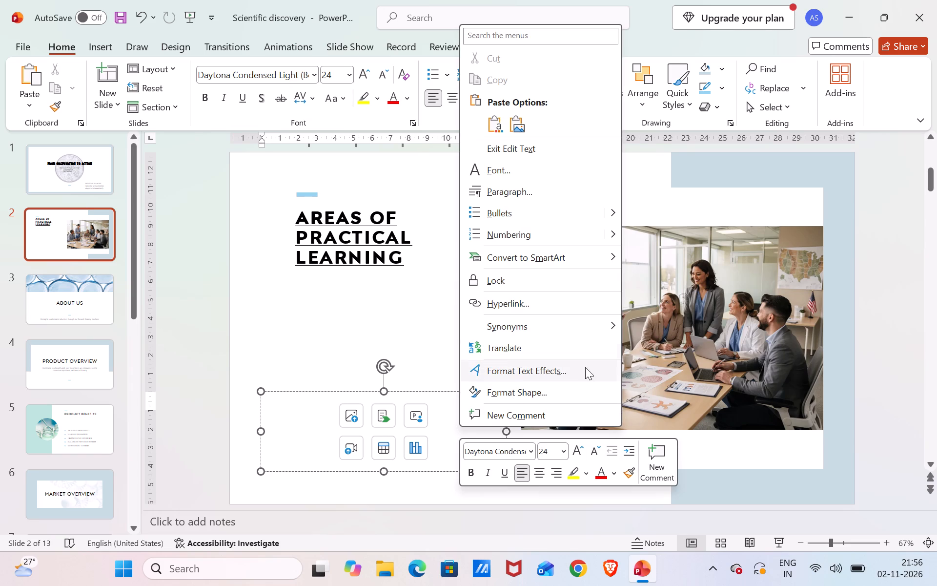
left_click(488, 35)
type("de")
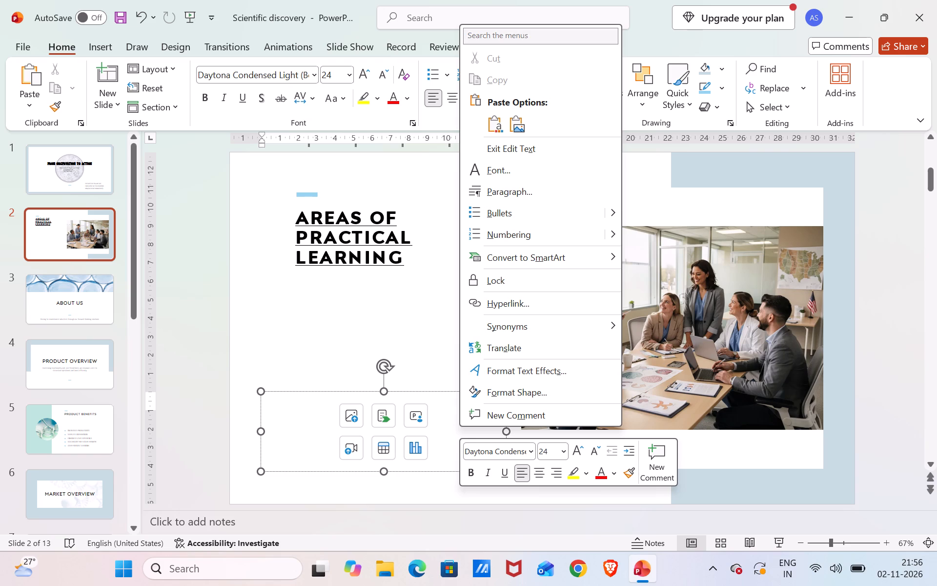
left_click(523, 35)
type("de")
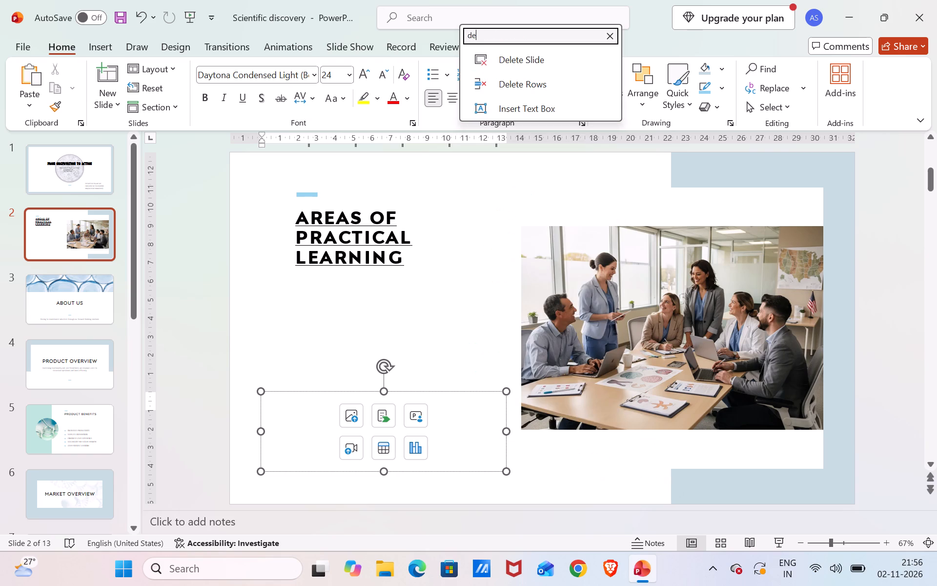
left_click(535, 88)
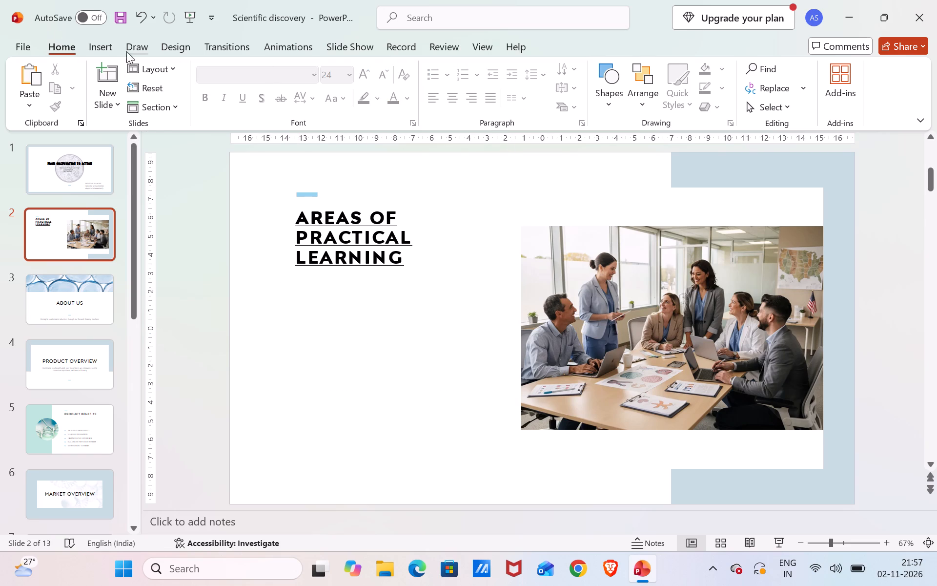
Insert a large text box beside the picture on slide 2, lowering its upper edge to leave a gap beneath the title.
left_click(96, 44)
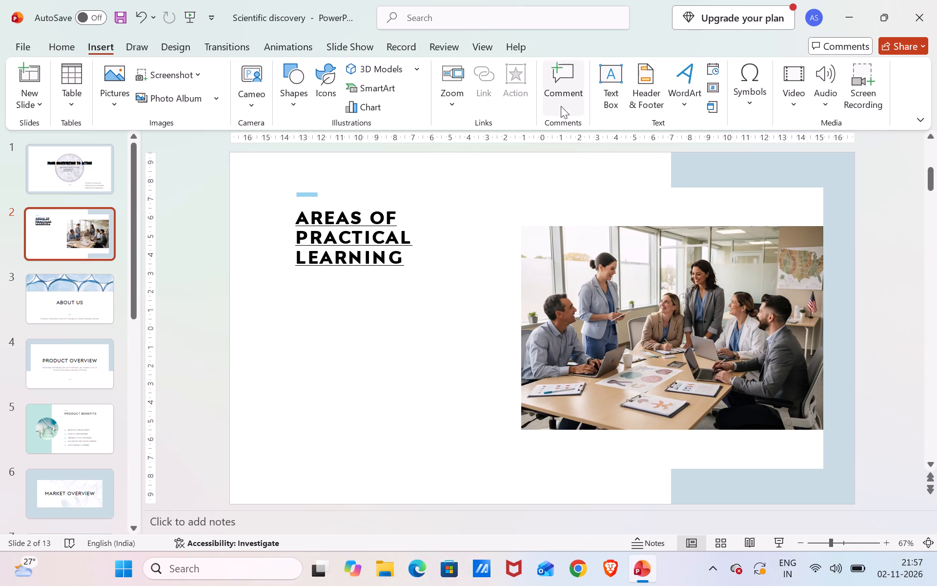
left_click(603, 83)
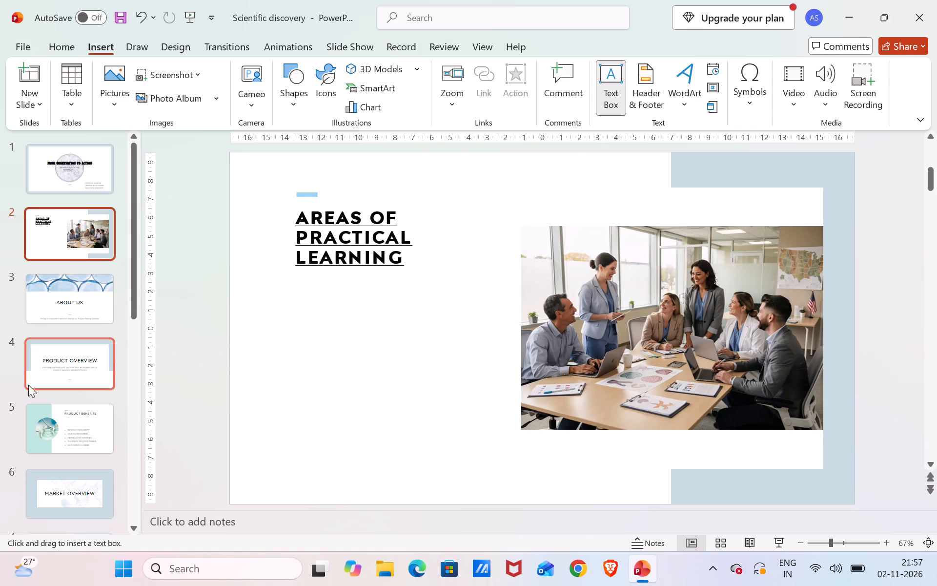
left_click_drag(260, 289, 328, 287)
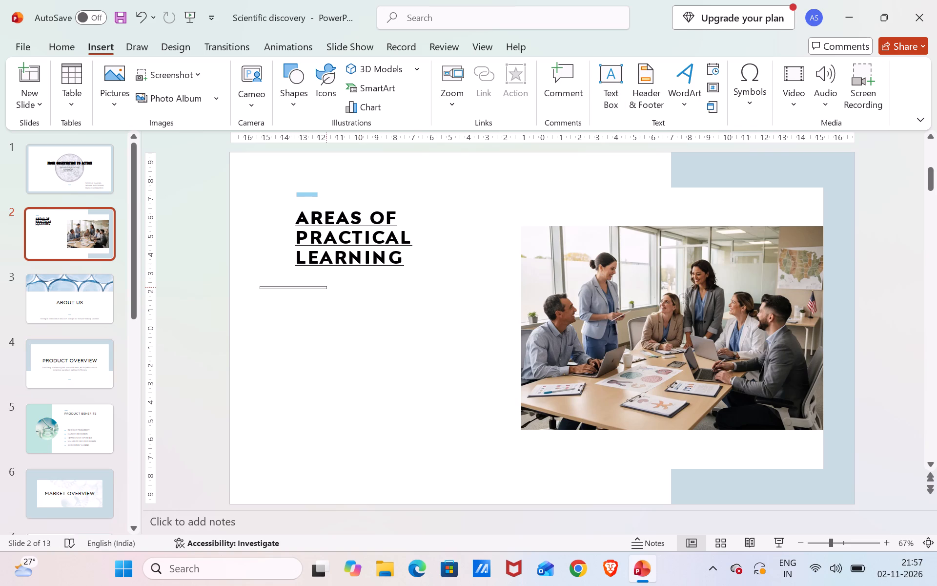
left_click_drag(328, 287, 493, 463)
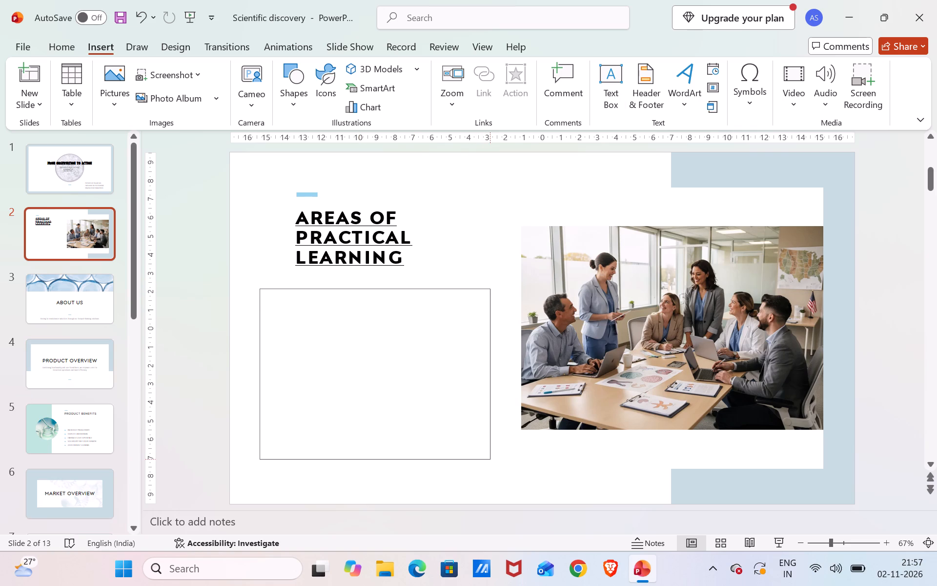
left_click_drag(493, 463, 505, 474)
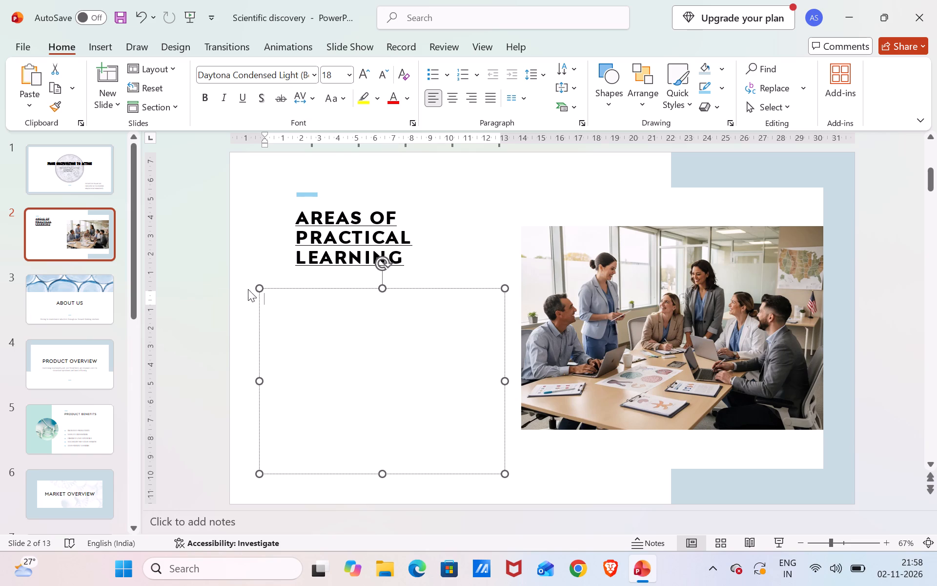
left_click_drag(259, 285, 254, 312)
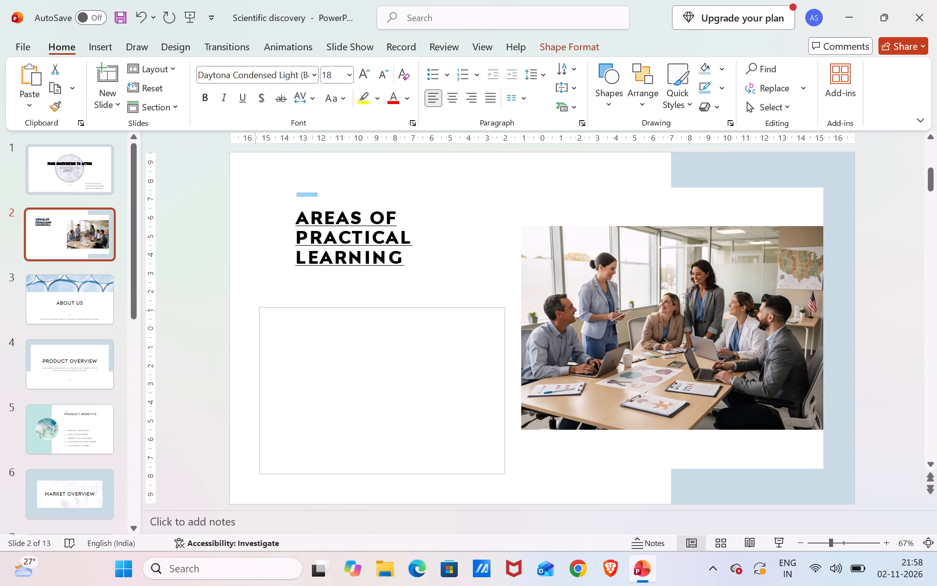
left_click_drag(254, 312, 245, 326)
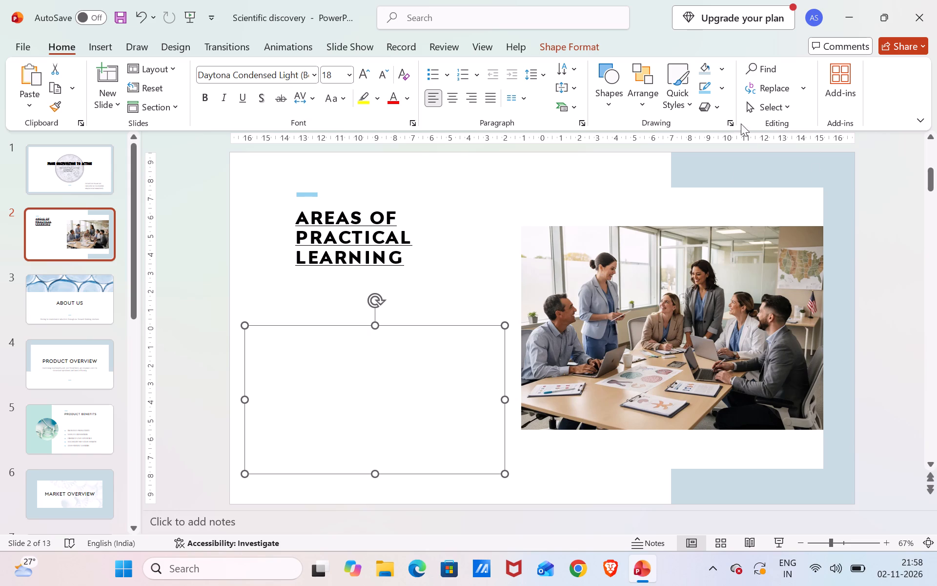
Insert a short, wide text box between the title and the large empty text box on slide 2.
left_click(110, 44)
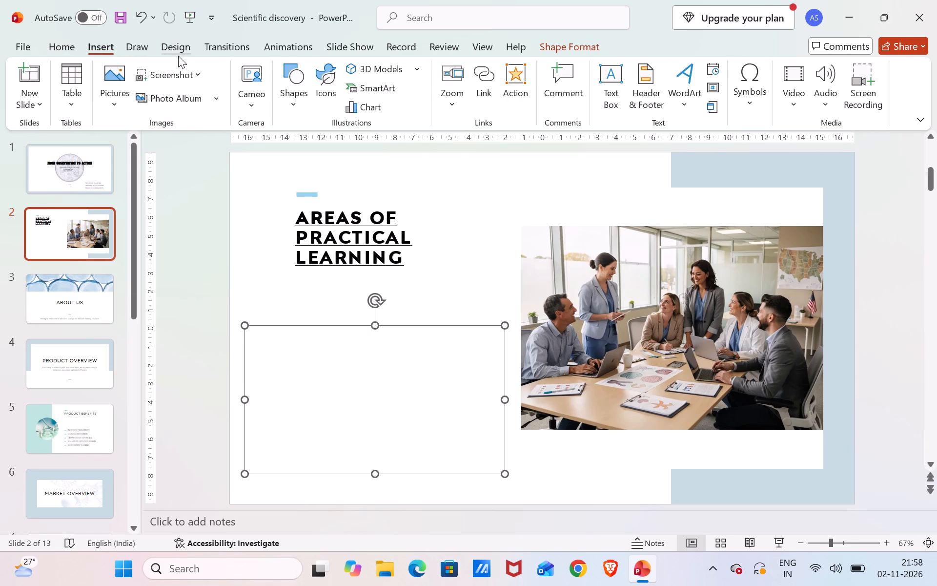
left_click(617, 90)
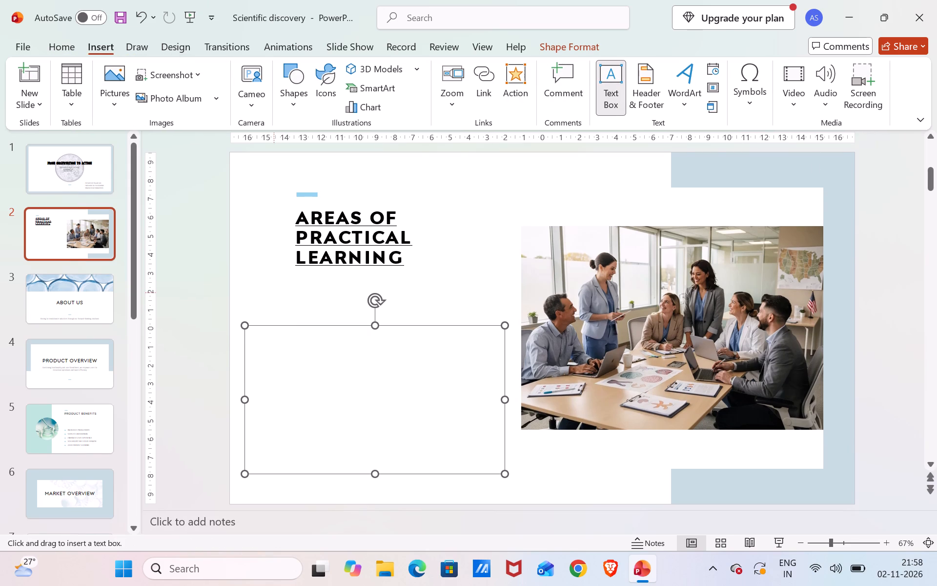
left_click_drag(247, 275, 448, 312)
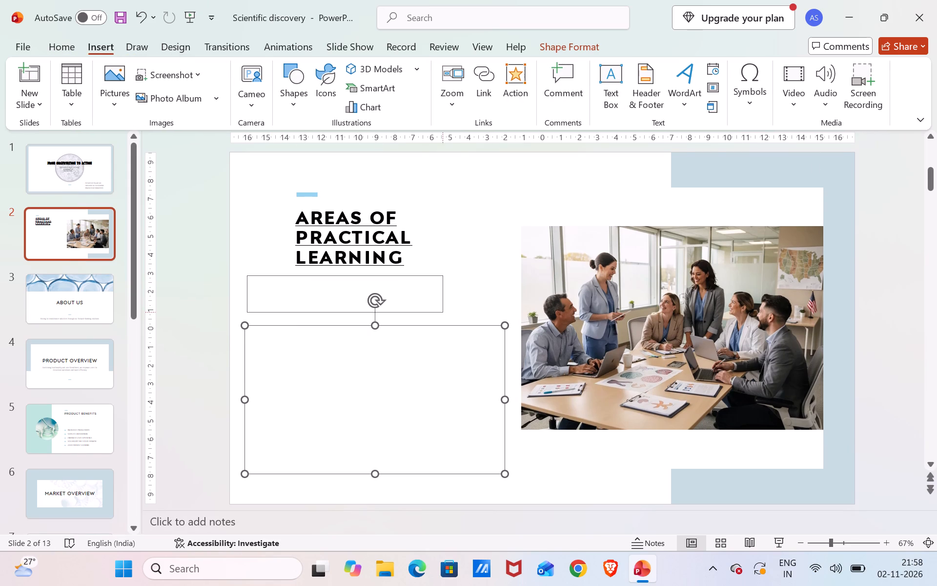
left_click_drag(448, 312, 503, 318)
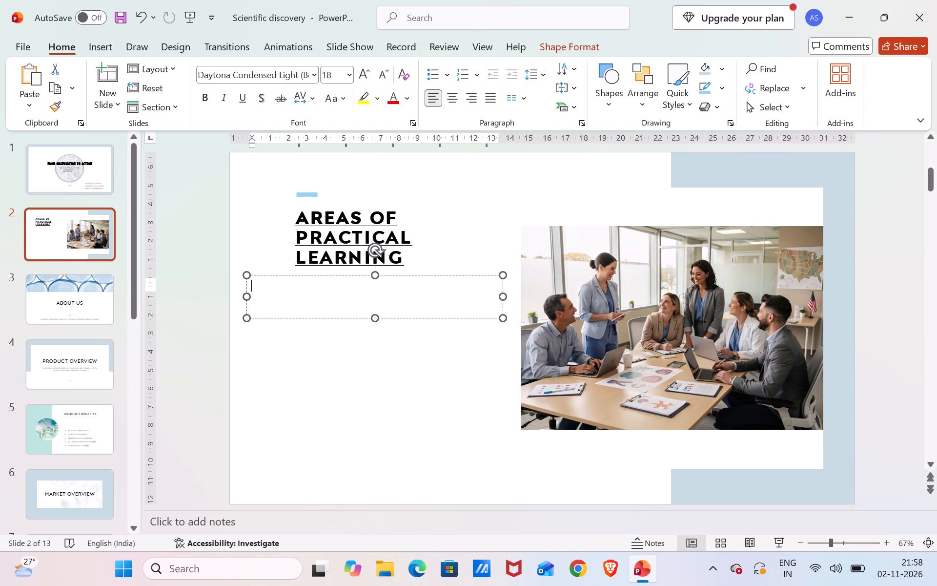
Enter "WHAT I LEARNED DURING MY INTERNSHIP" in the short text box below the title.
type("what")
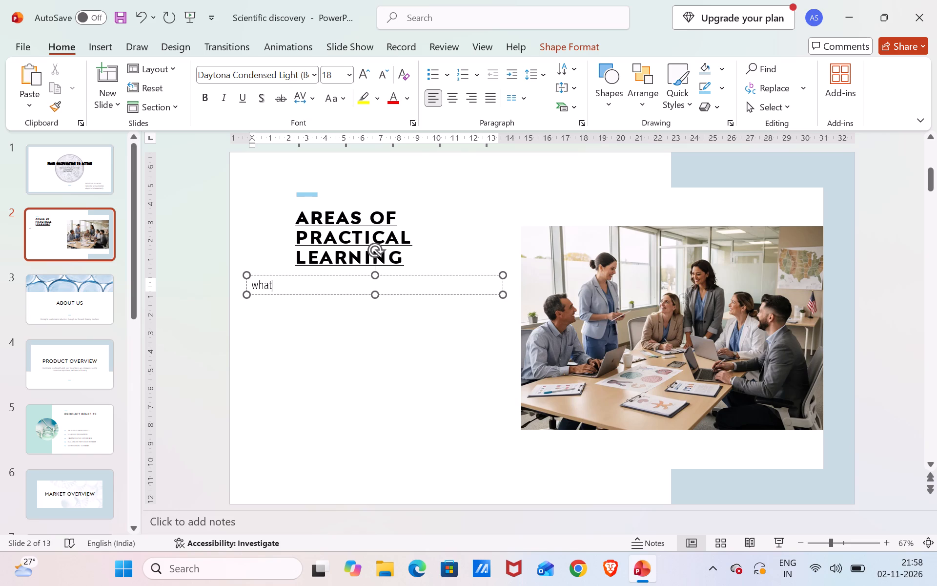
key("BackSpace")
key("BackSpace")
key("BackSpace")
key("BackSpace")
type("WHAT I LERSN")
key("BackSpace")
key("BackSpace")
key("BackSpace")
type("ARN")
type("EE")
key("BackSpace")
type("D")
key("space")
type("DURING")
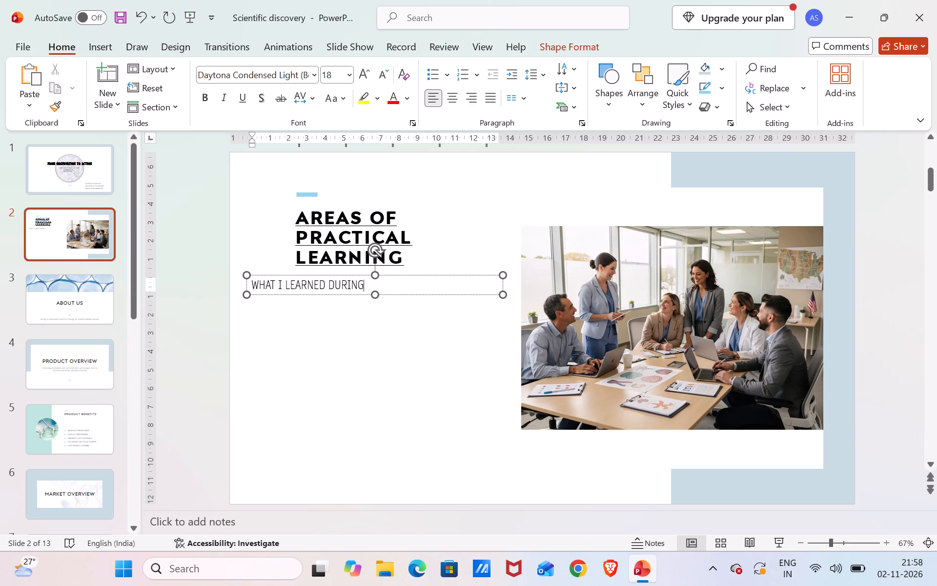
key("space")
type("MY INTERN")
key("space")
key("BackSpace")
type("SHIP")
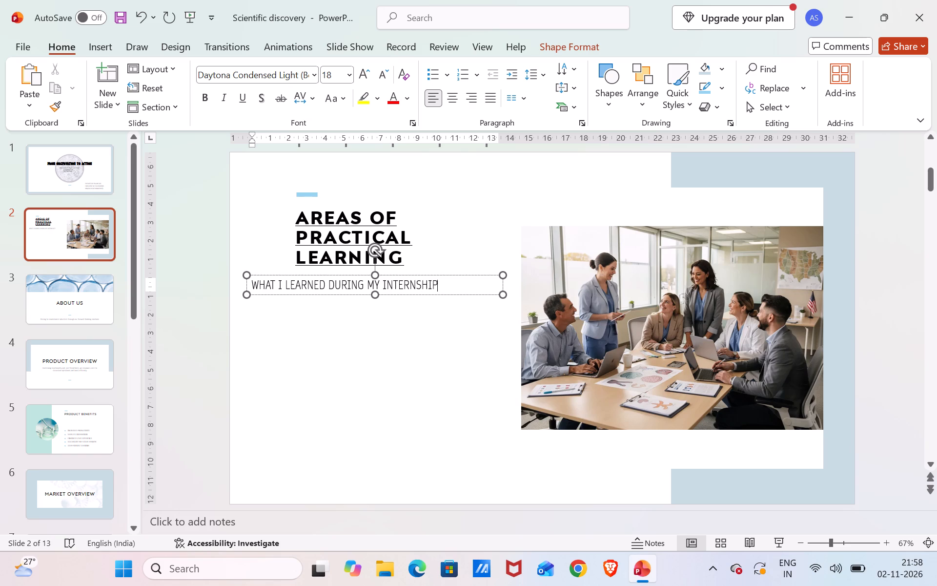
Make the whole "WHAT I LEARNED DURING MY INTERNSHIP" line bold.
left_click(205, 95)
left_click_drag(252, 283, 436, 281)
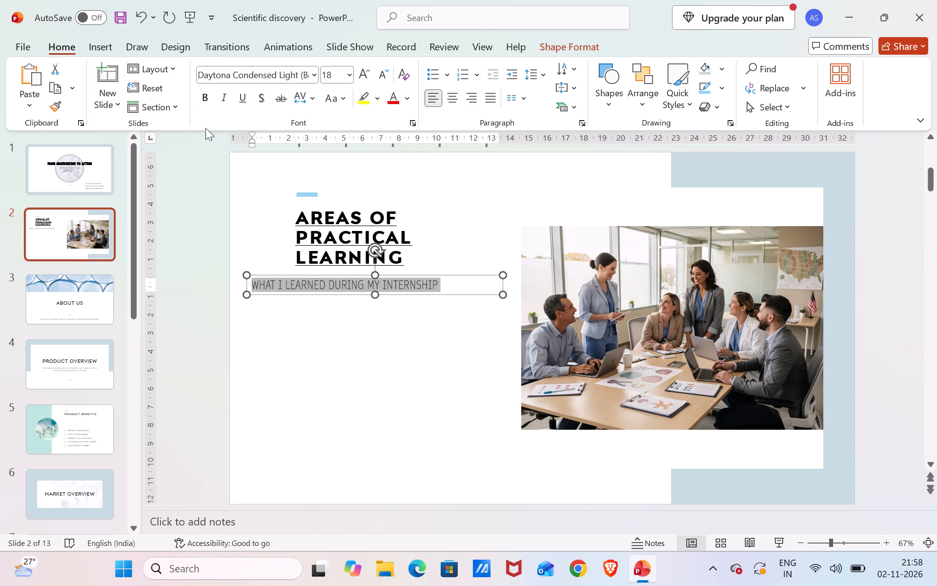
left_click(203, 97)
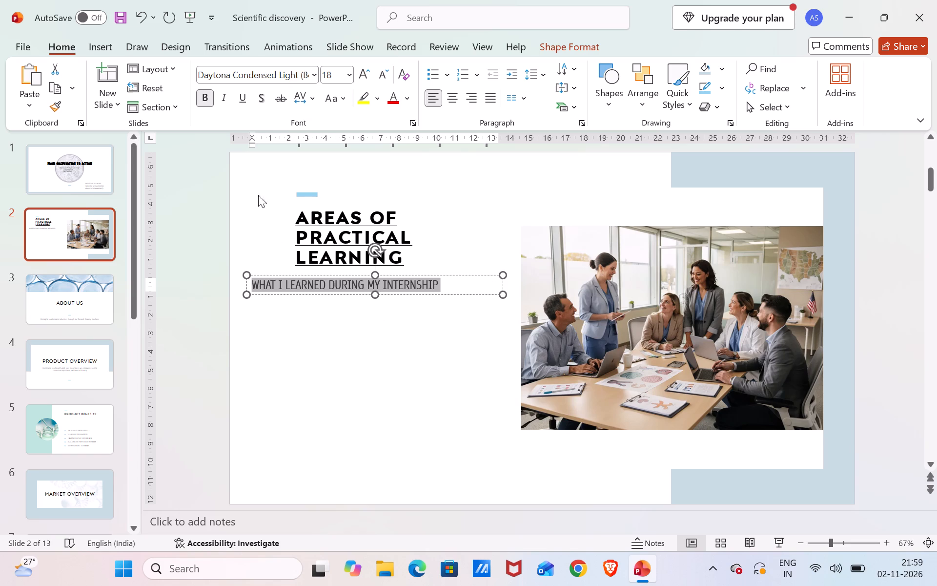
Add a colon at the end of the "WHAT I LEARNED DURING MY INTERNSHIP" line.
left_click(479, 289)
left_click(474, 286)
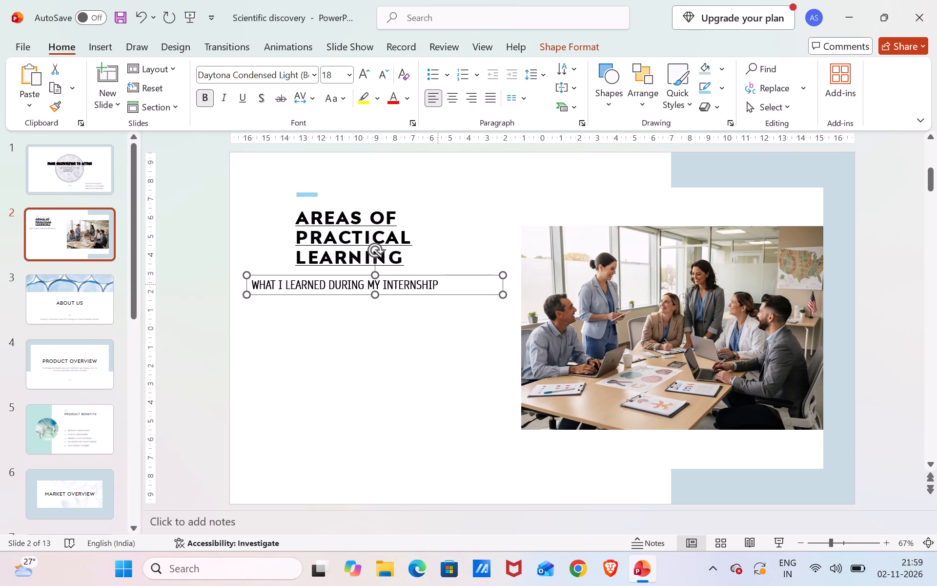
left_click(437, 284)
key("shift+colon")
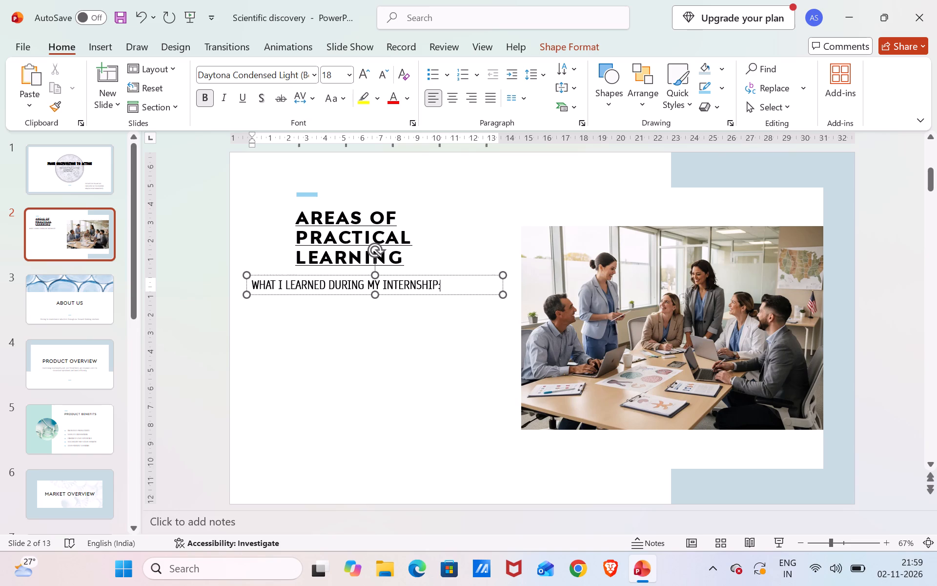
Move the large empty text box up so it sits directly below the "WHAT I LEARNED DURING MY INTERNSHIP:" line.
left_click(391, 326)
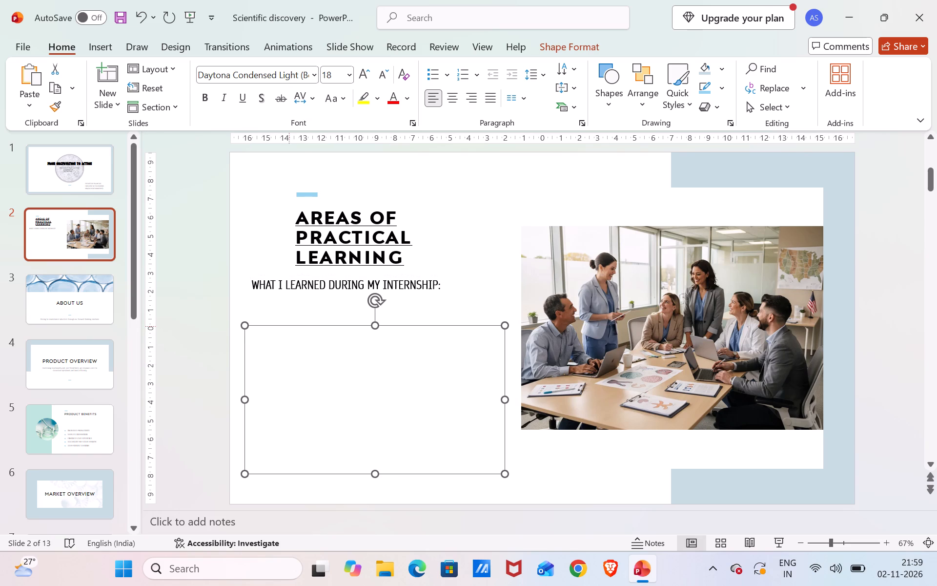
left_click_drag(246, 330, 246, 314)
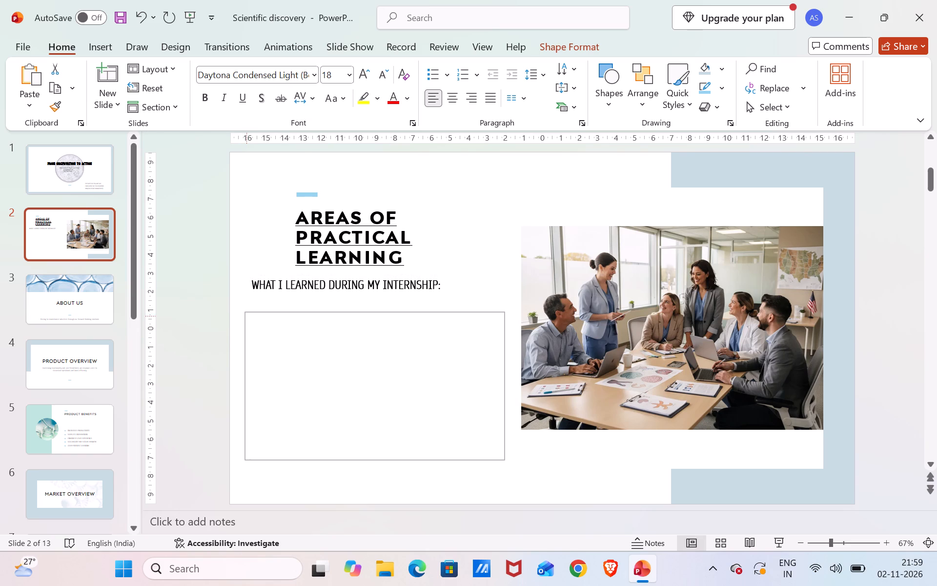
left_click_drag(246, 314, 243, 307)
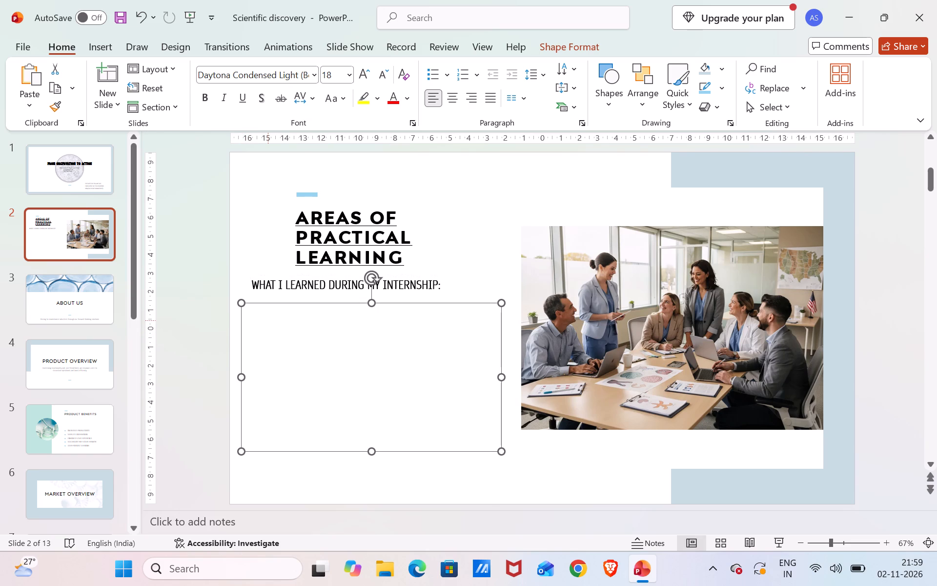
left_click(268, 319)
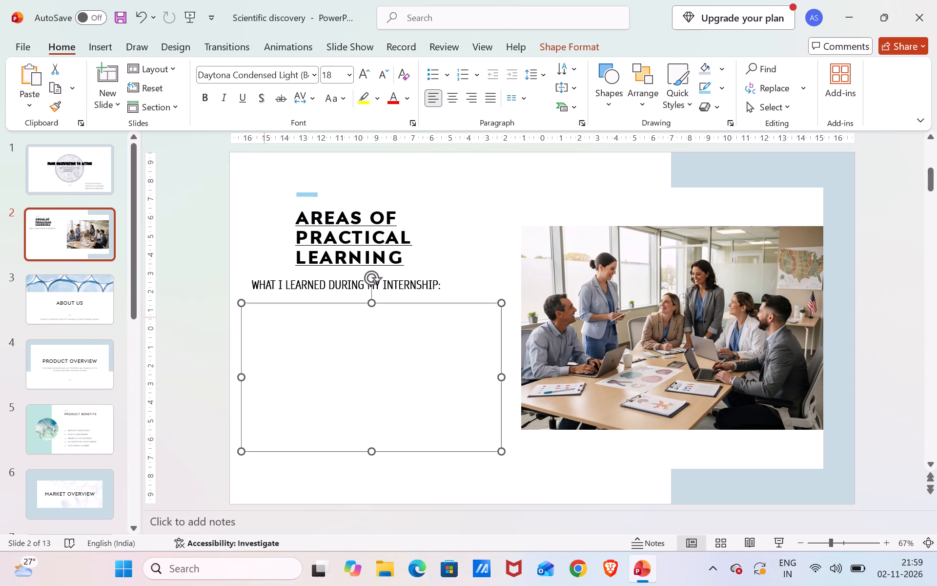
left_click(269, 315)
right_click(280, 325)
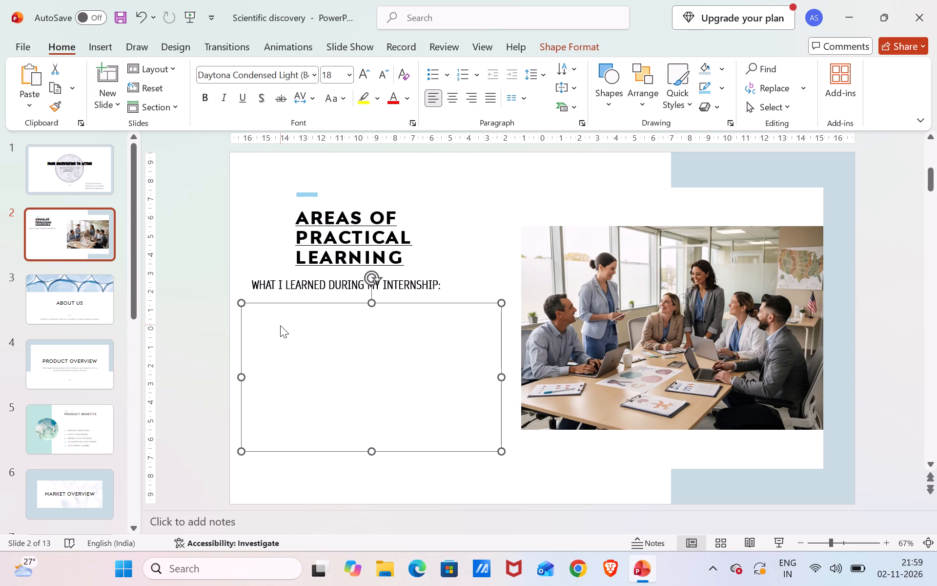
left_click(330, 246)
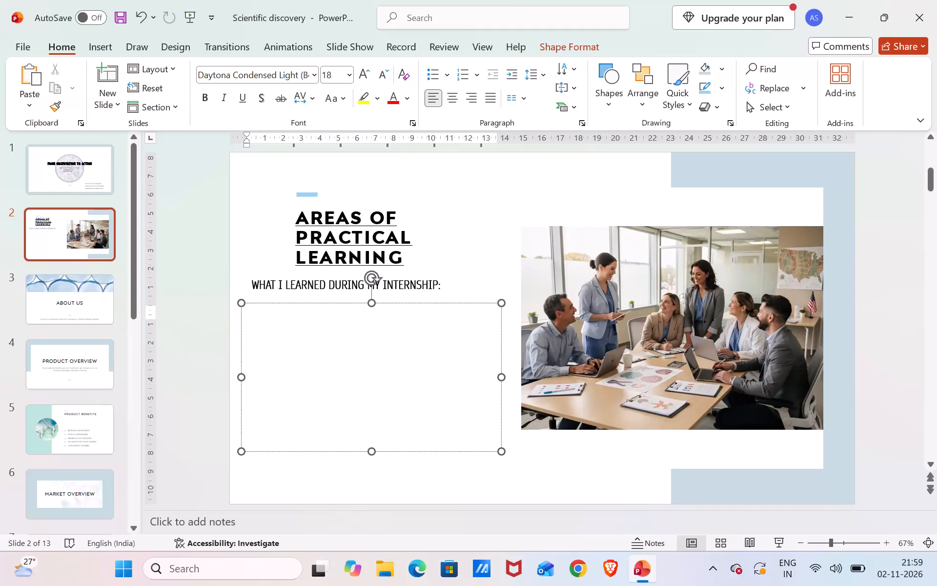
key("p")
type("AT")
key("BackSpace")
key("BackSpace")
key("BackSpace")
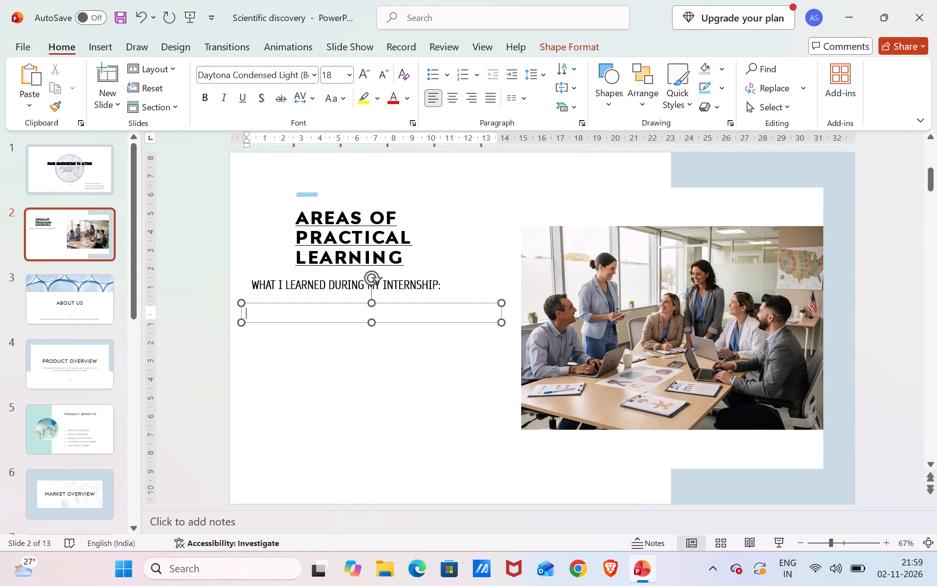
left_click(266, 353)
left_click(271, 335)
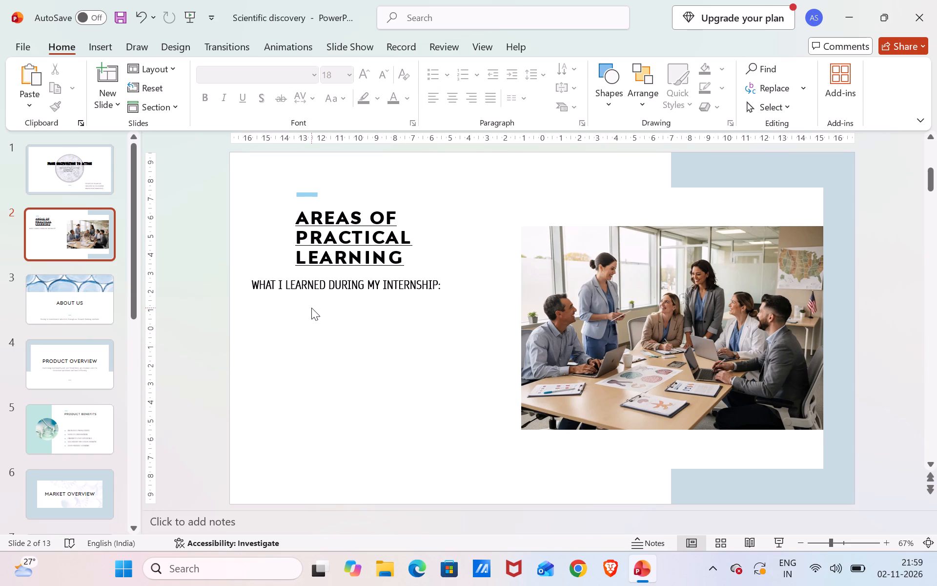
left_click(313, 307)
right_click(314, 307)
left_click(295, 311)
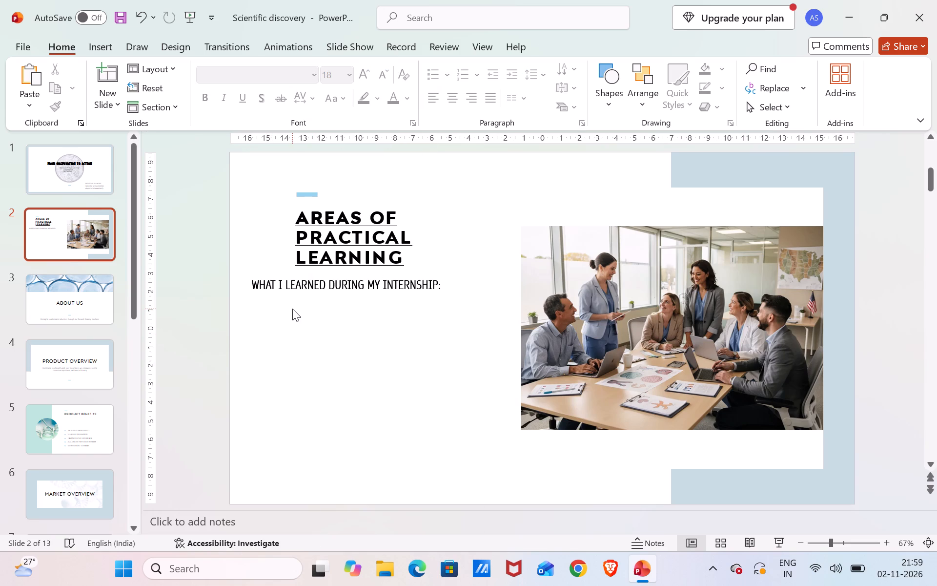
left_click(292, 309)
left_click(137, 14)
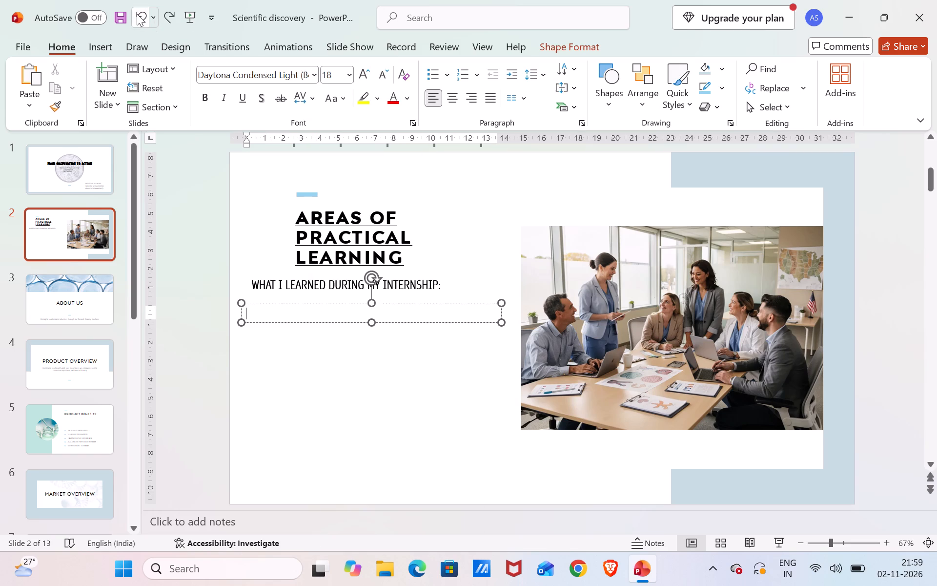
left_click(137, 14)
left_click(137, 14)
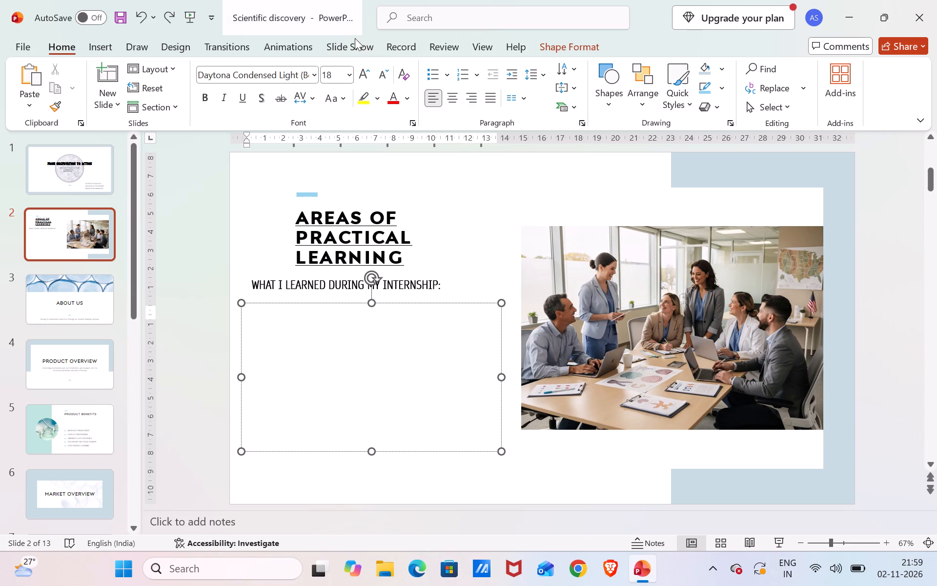
Start a bulleted list in the large text box with the item "Patient communication and handling".
left_click(436, 71)
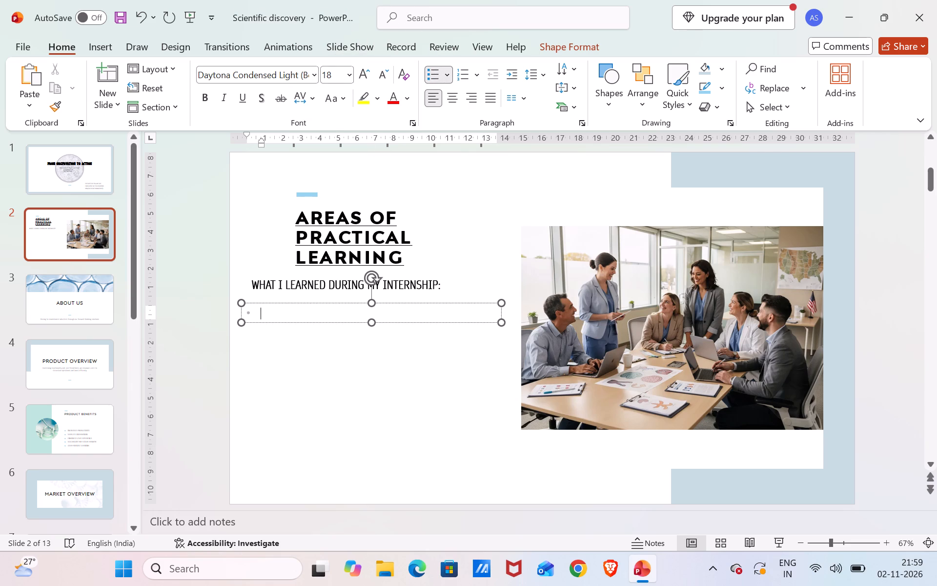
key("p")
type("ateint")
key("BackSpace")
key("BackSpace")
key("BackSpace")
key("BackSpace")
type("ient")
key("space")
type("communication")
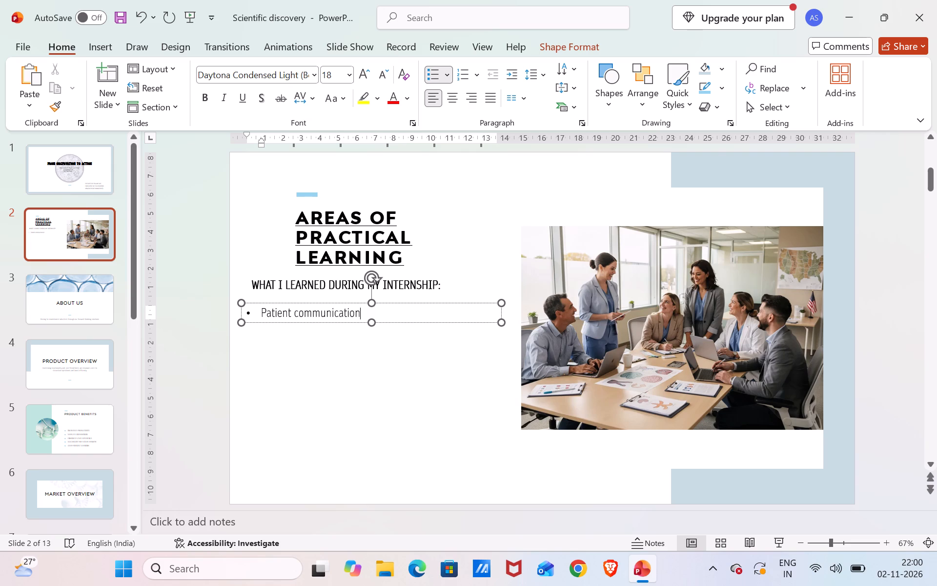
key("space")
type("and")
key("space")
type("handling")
Add a second bullet reading "Administrative coordination".
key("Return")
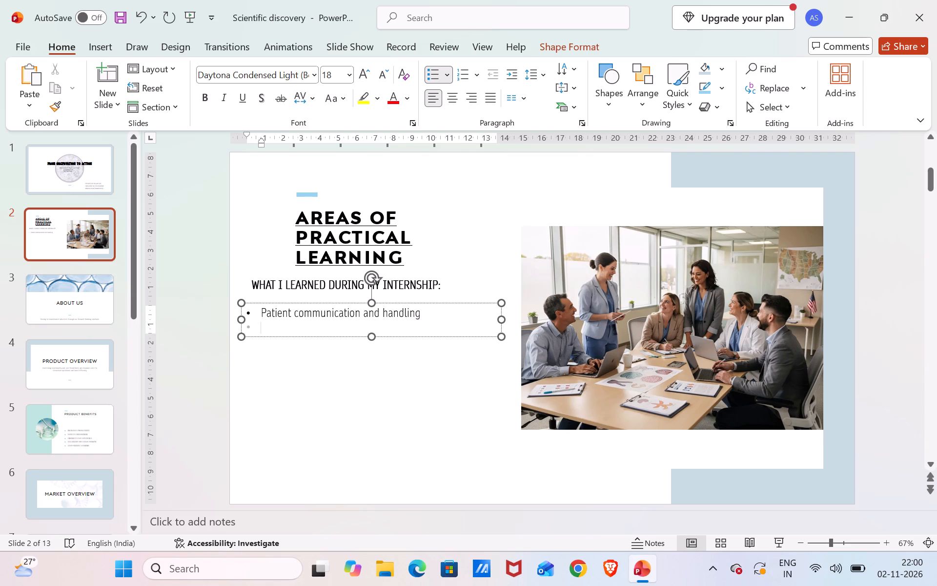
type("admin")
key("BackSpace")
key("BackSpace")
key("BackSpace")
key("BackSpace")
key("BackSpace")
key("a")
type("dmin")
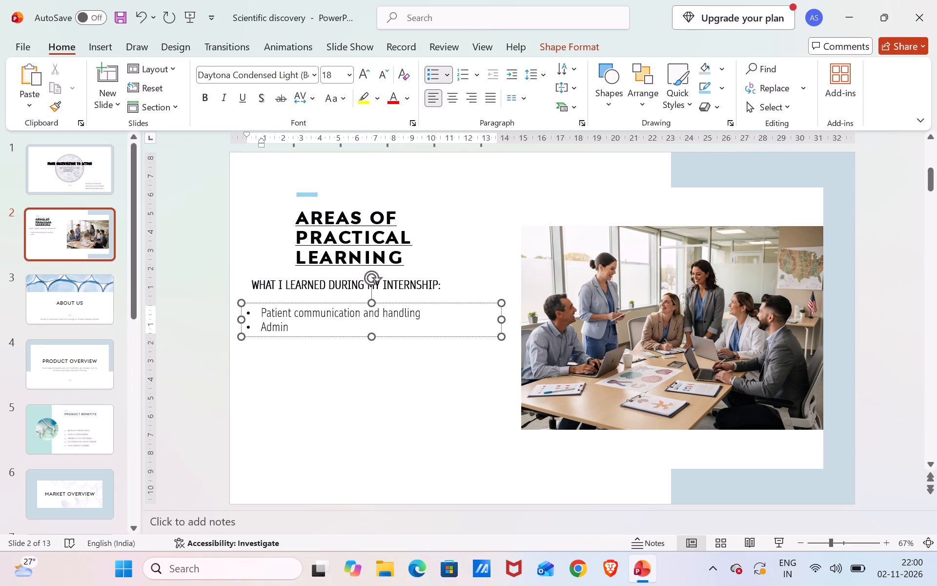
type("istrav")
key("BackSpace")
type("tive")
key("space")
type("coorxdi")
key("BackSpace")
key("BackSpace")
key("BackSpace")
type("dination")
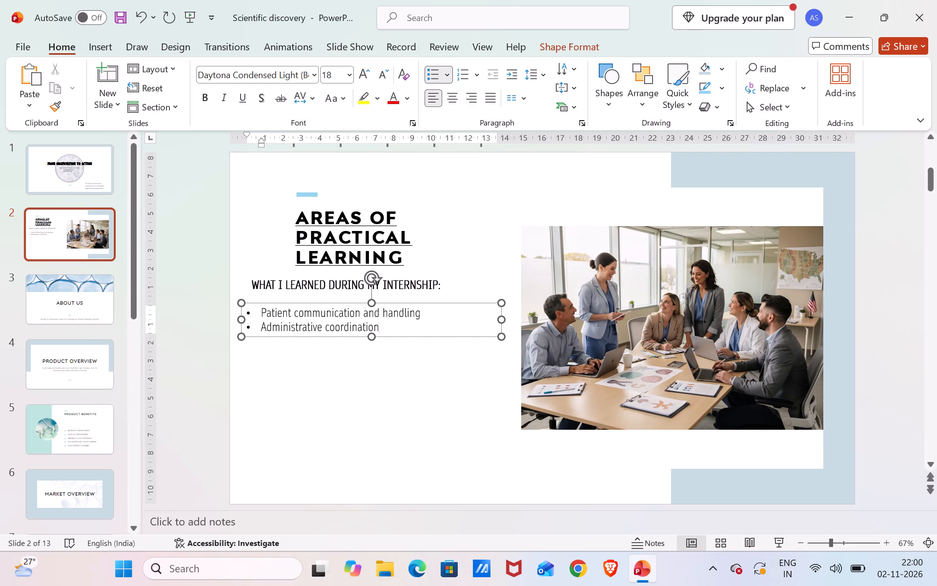
Add a third bullet reading "Patient centred problem solving".
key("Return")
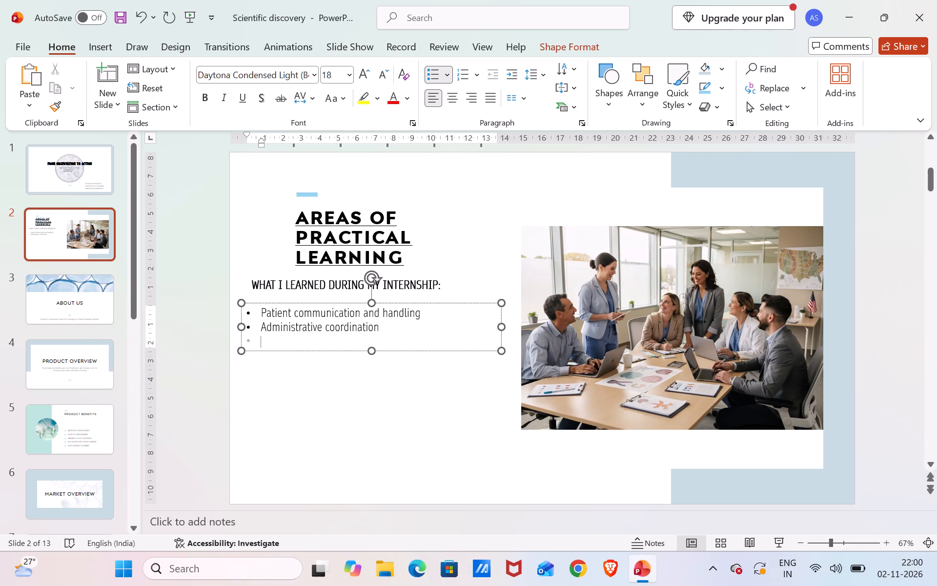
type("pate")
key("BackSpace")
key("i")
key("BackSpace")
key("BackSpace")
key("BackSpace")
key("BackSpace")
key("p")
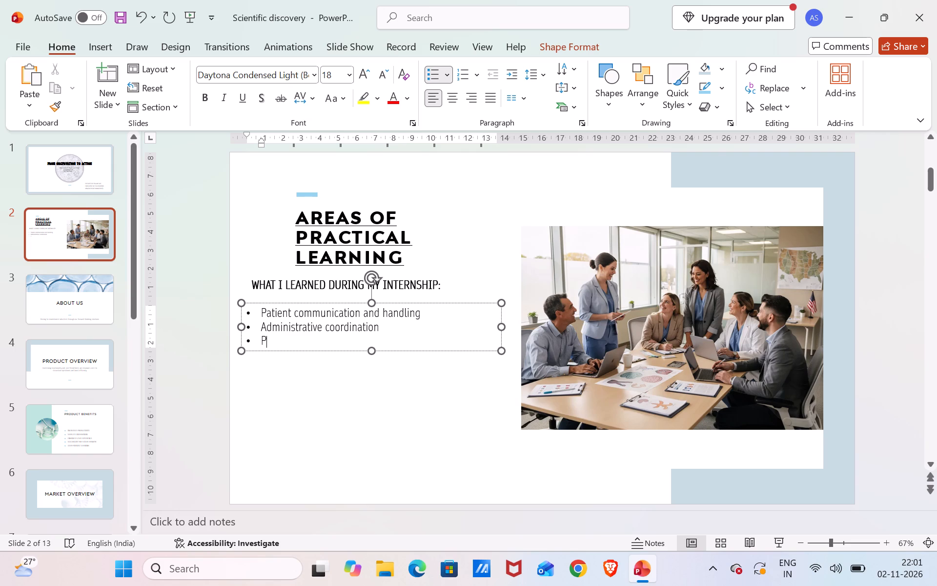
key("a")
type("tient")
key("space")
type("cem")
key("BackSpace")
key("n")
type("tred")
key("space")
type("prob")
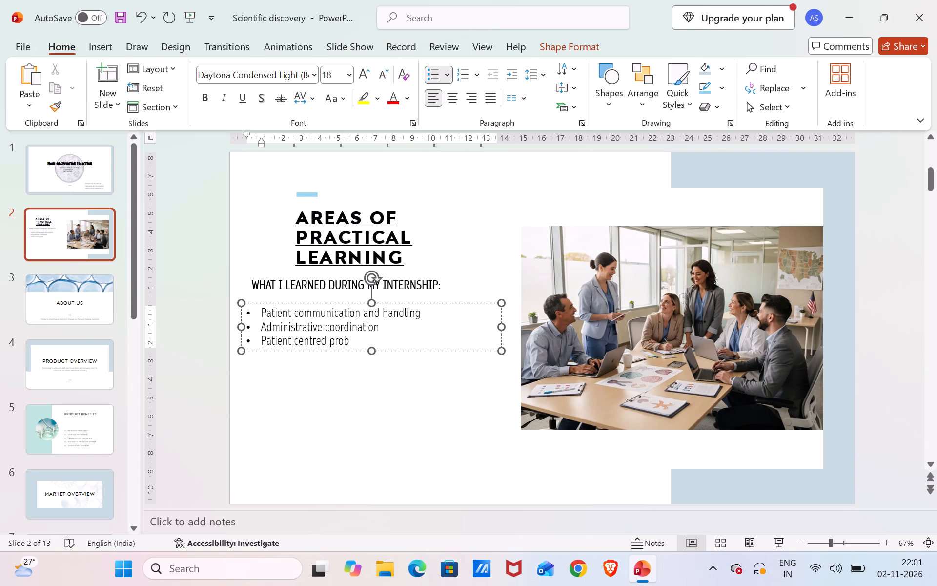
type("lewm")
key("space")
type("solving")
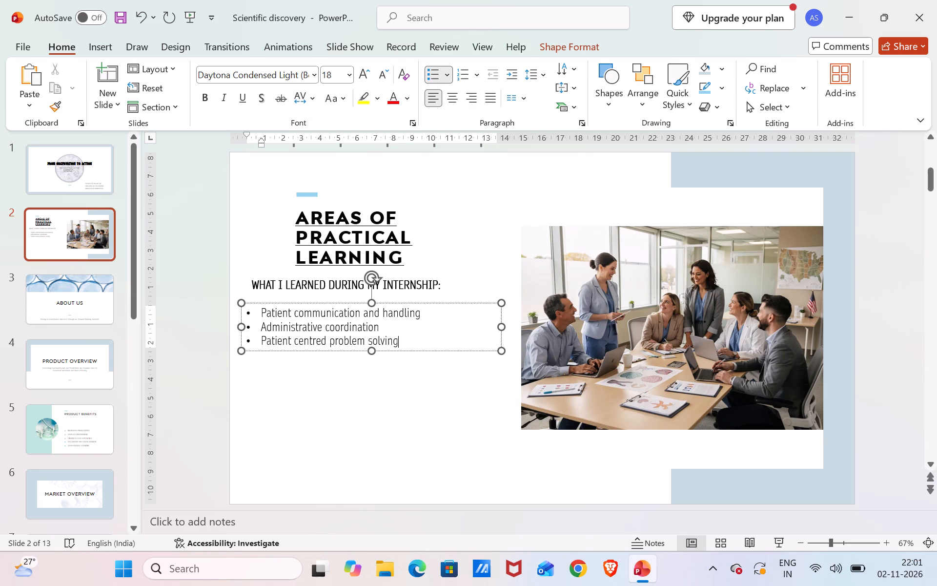
Add a fourth bullet reading "Professional behaviour and teamwork".
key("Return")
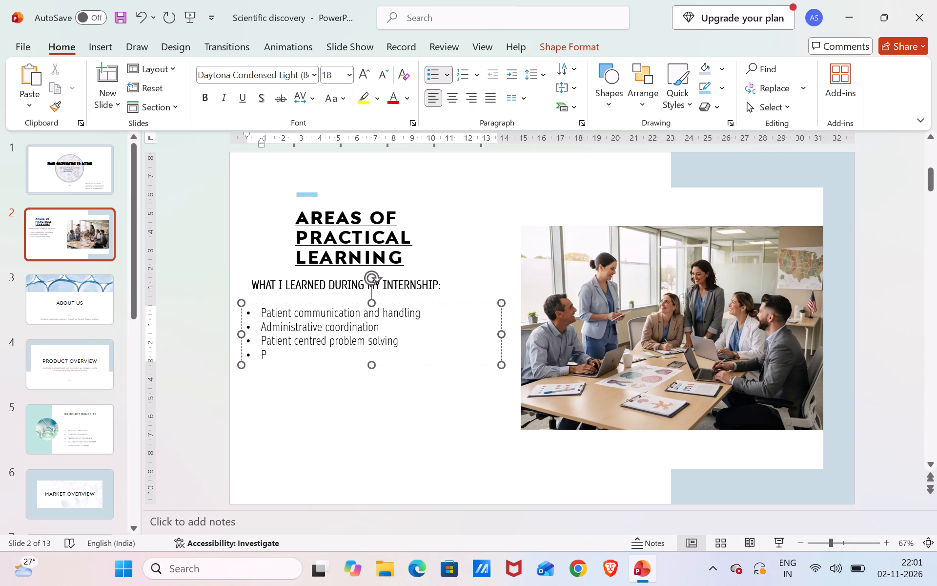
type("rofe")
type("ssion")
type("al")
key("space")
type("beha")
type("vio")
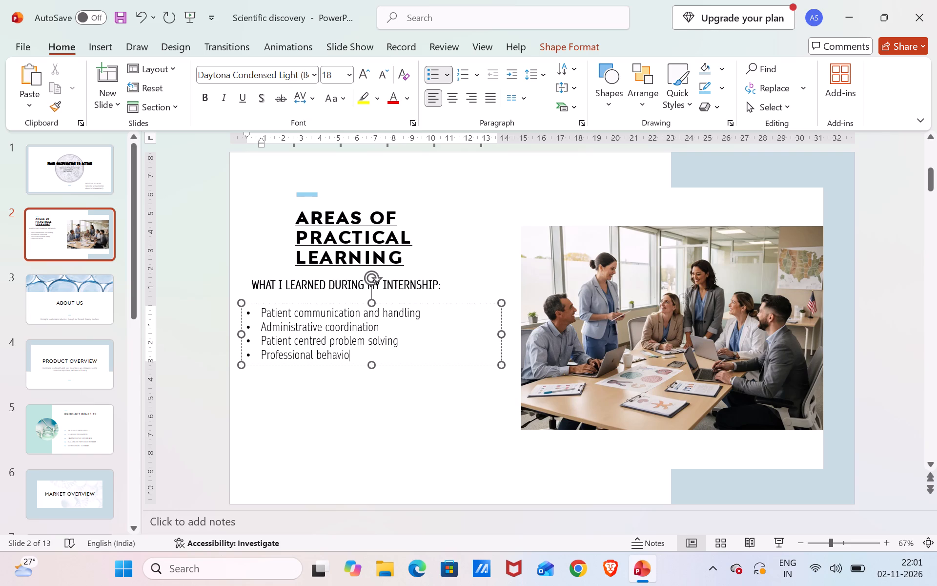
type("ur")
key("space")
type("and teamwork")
Change the font of all four bullets in the list to Calibri.
left_click(315, 74)
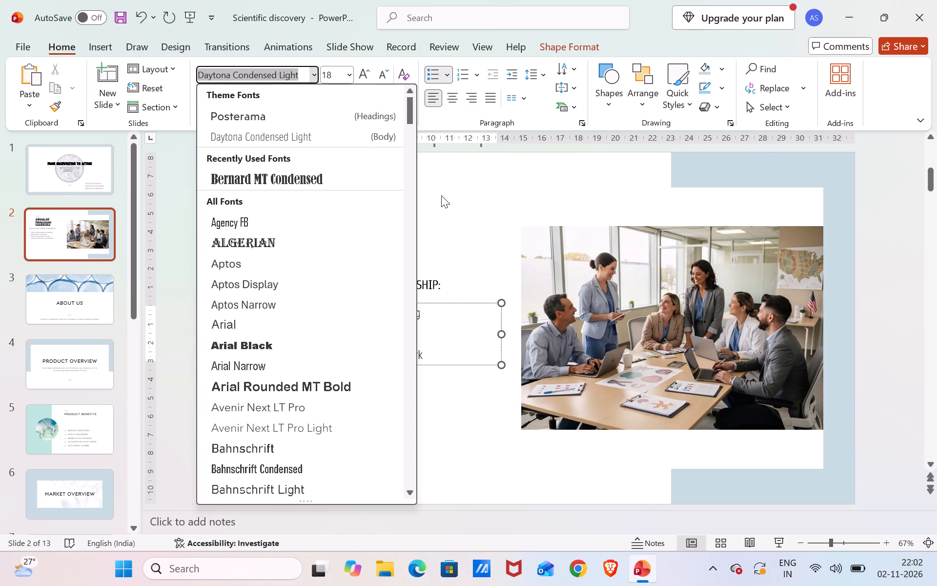
left_click(445, 209)
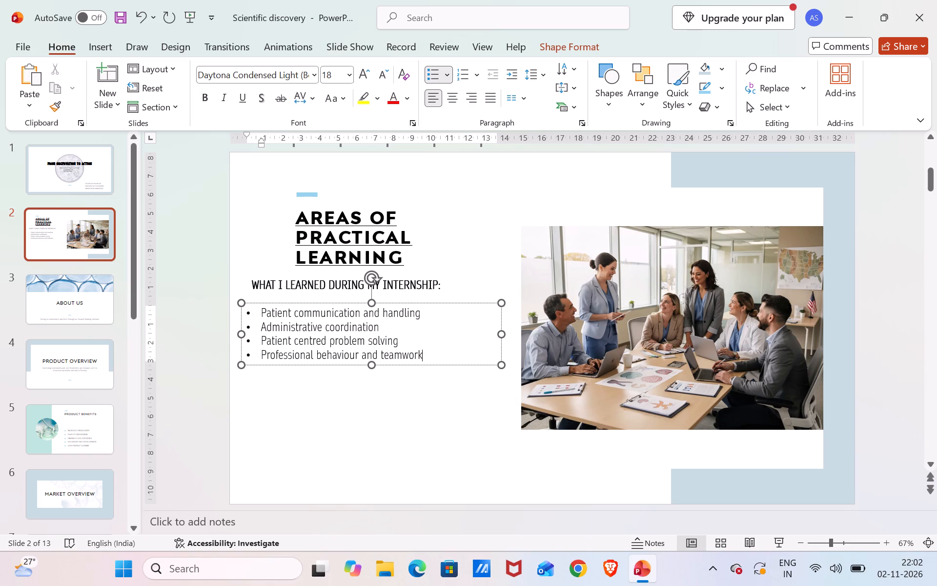
left_click_drag(262, 309, 425, 387)
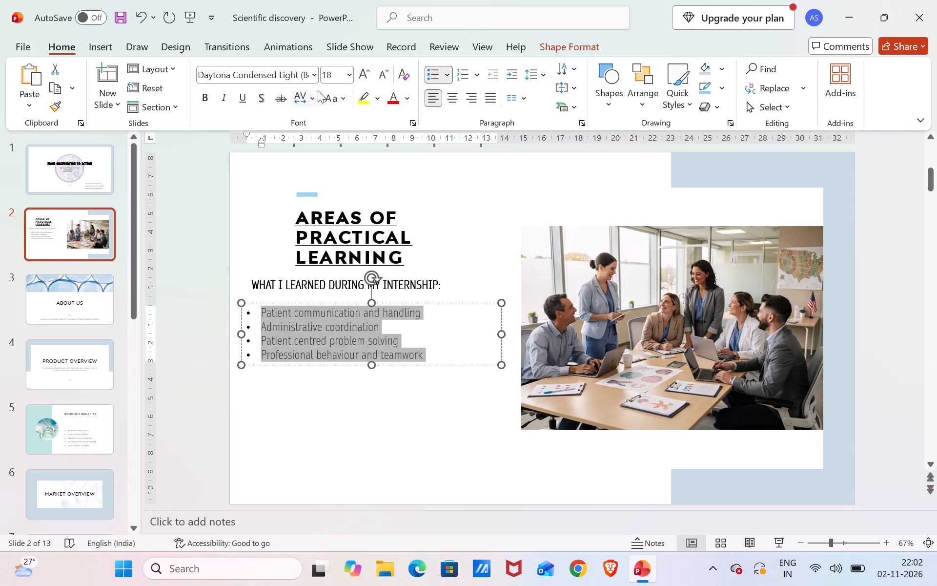
left_click(313, 74)
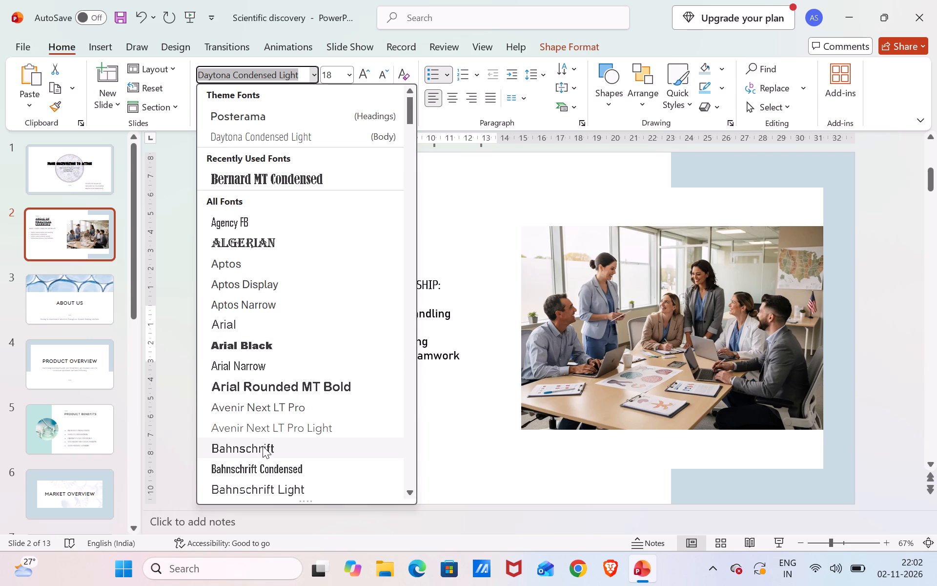
scroll(278, 408, "down", 5)
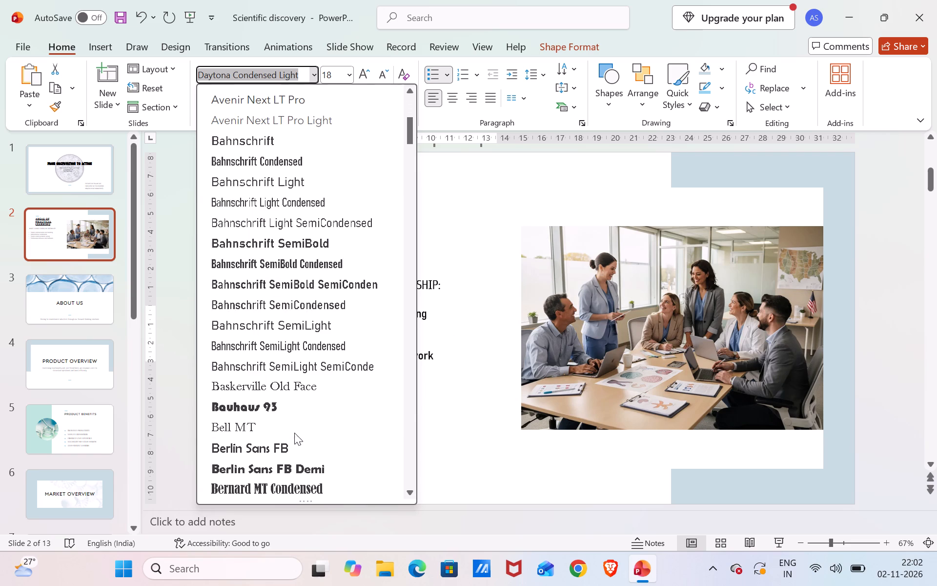
scroll(294, 432, "down", 6)
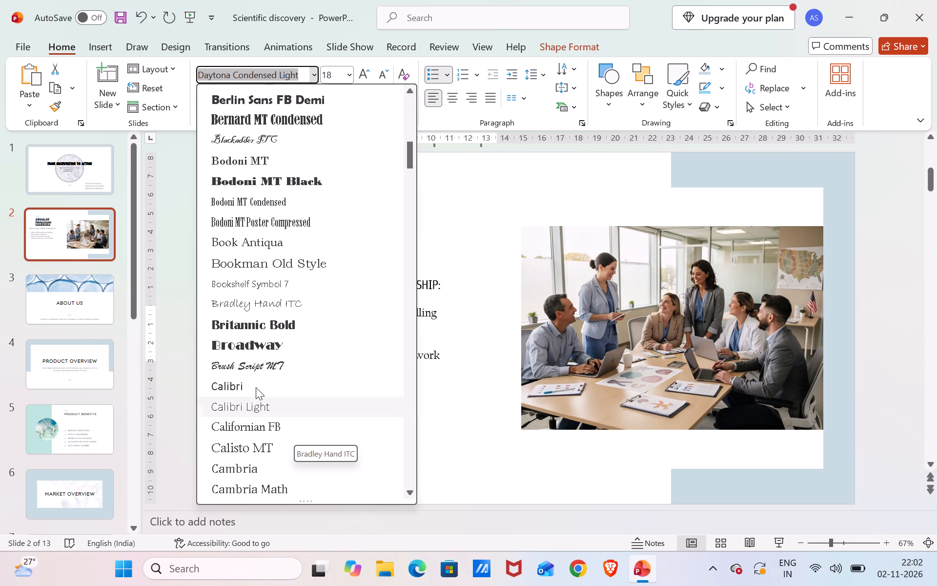
left_click(231, 385)
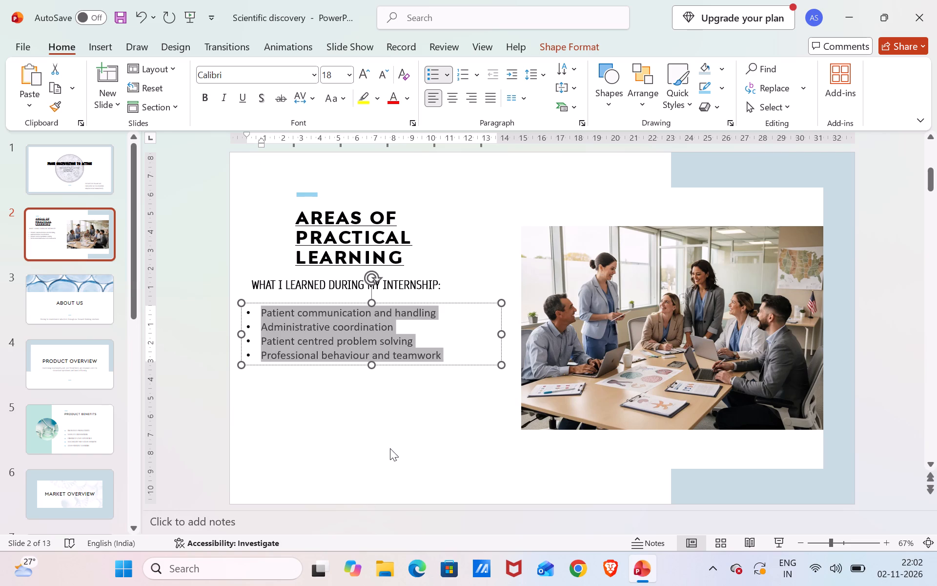
left_click(390, 438)
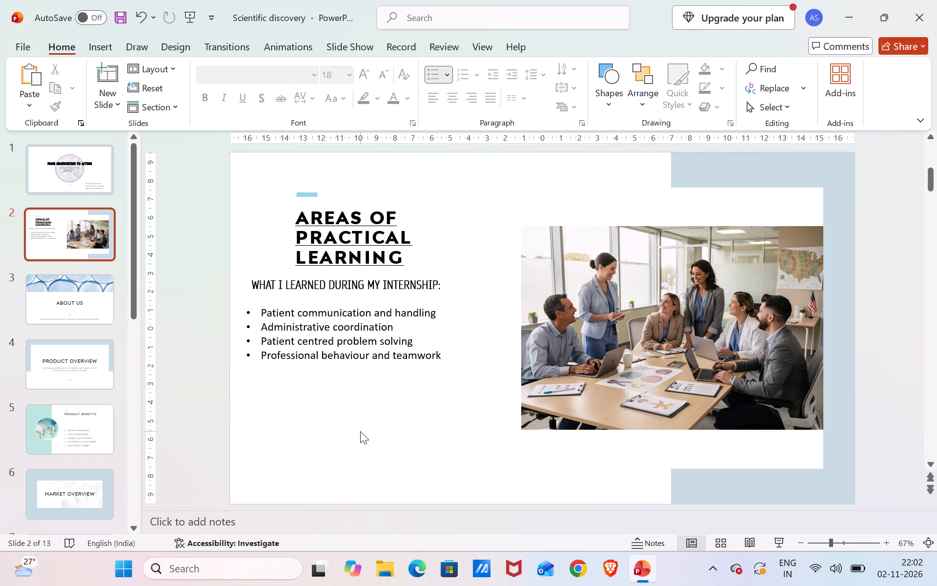
Move the bulleted list's text box down and slightly right, beside the lower part of the photo.
left_click(341, 340)
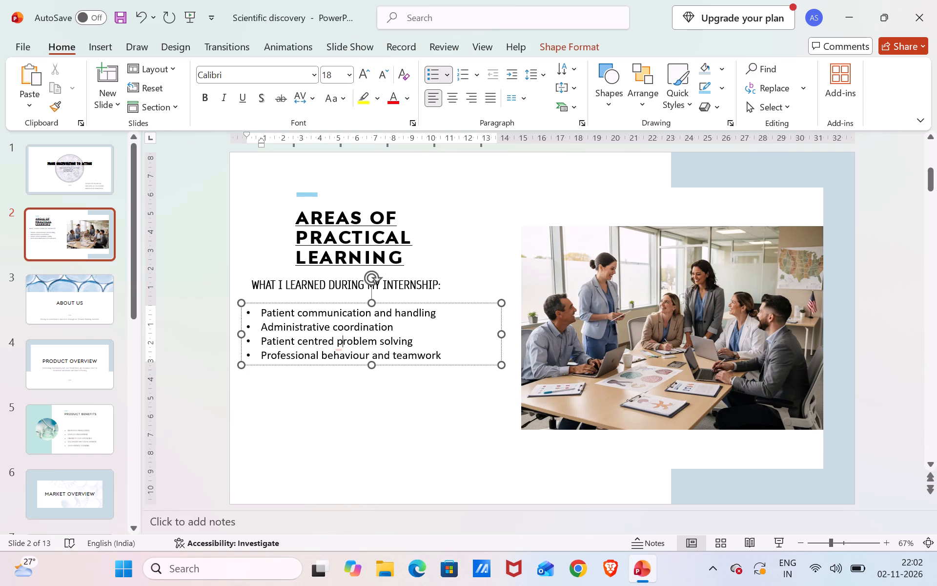
left_click_drag(358, 365, 357, 400)
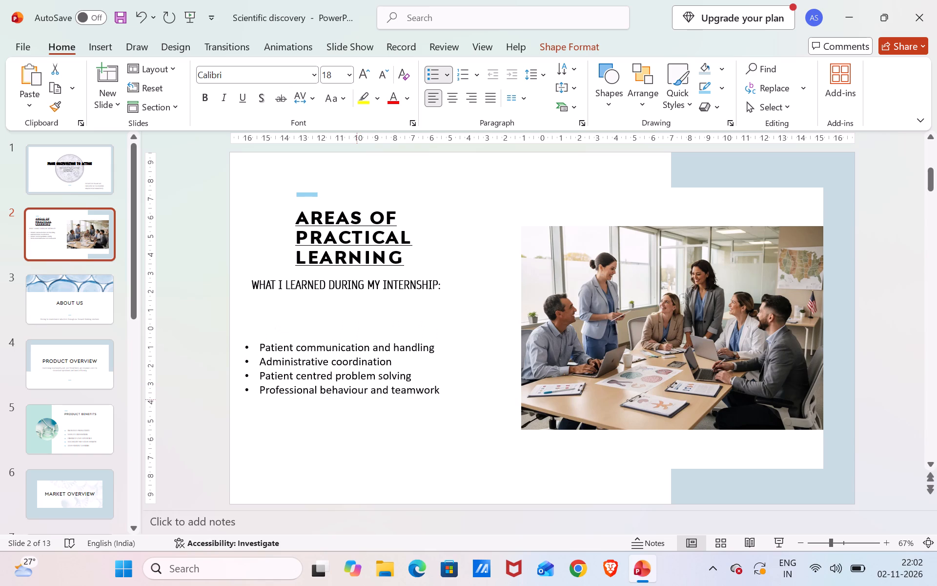
left_click_drag(357, 400, 387, 424)
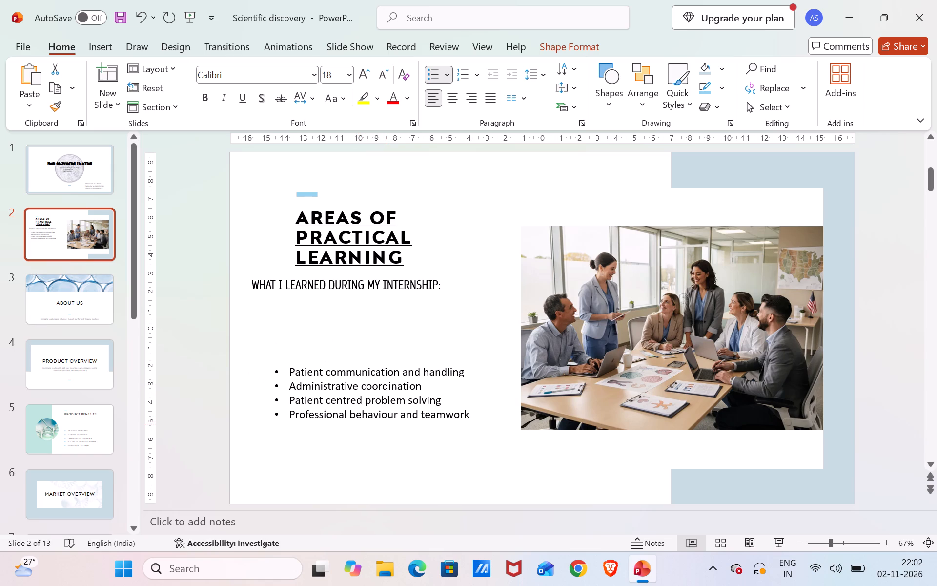
left_click_drag(387, 424, 378, 422)
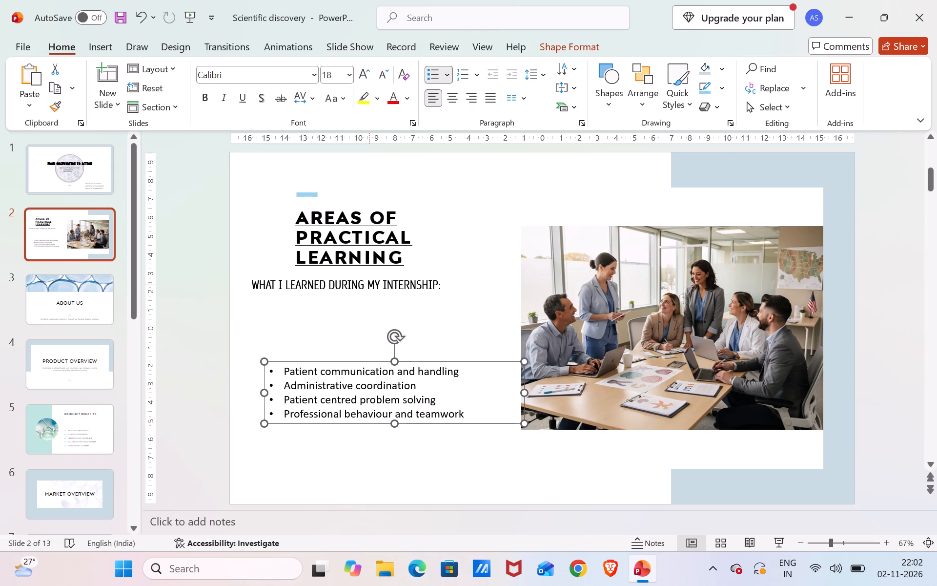
Move the "WHAT I LEARNED DURING MY INTERNSHIP:" line down to sit just above the bulleted list, aligned with its left edge.
left_click(369, 285)
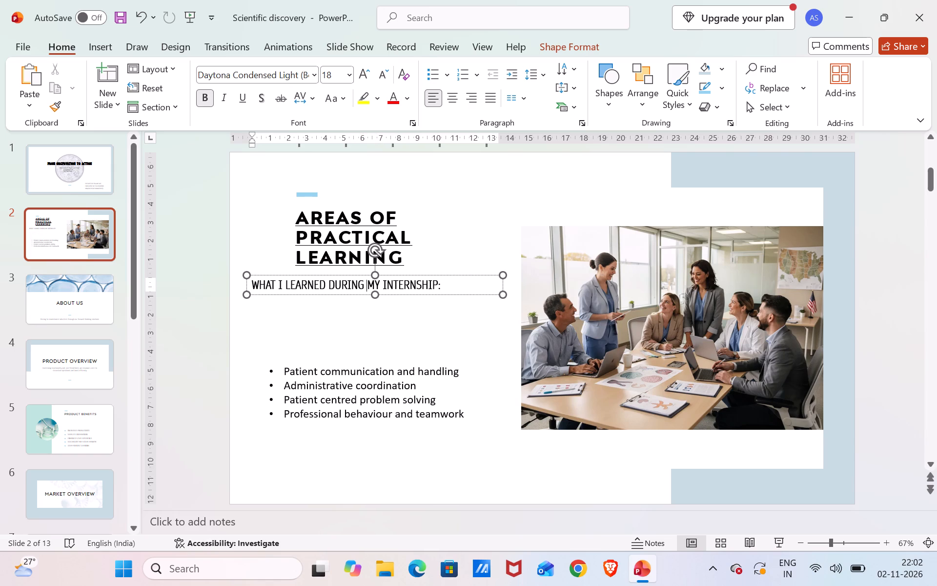
left_click_drag(449, 293, 466, 335)
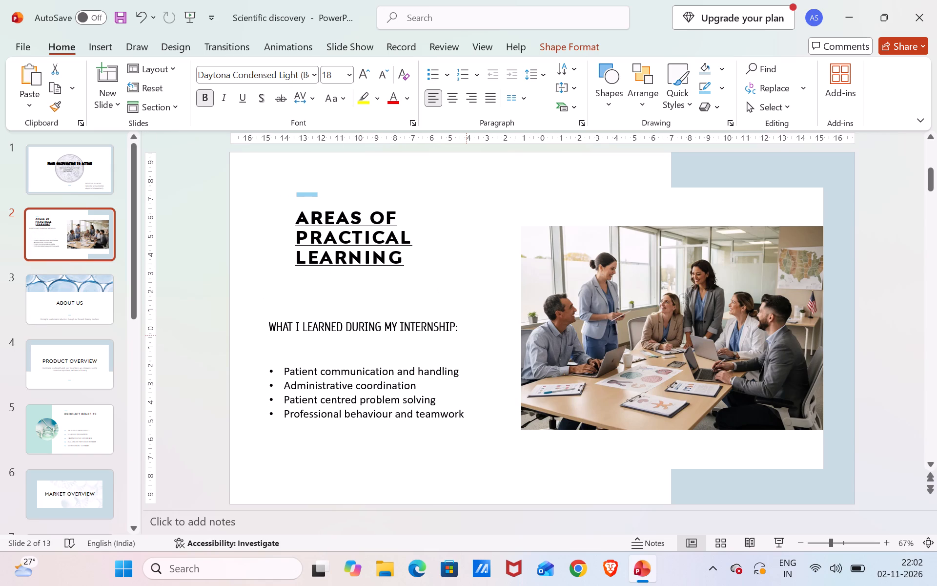
left_click_drag(466, 335, 467, 336)
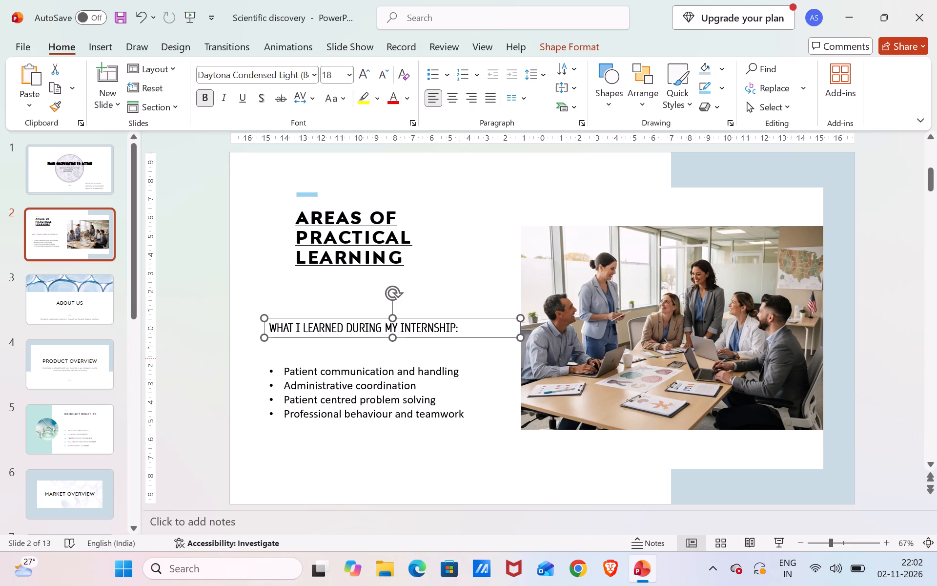
Set the font size of all four bullets in the internship learnings list to 16.
left_click(488, 373)
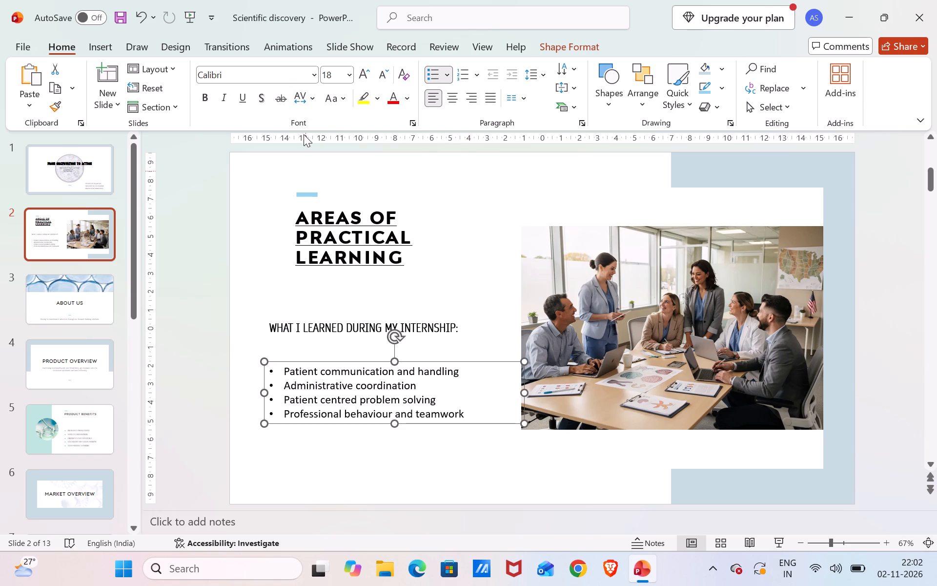
left_click_drag(281, 371, 285, 371)
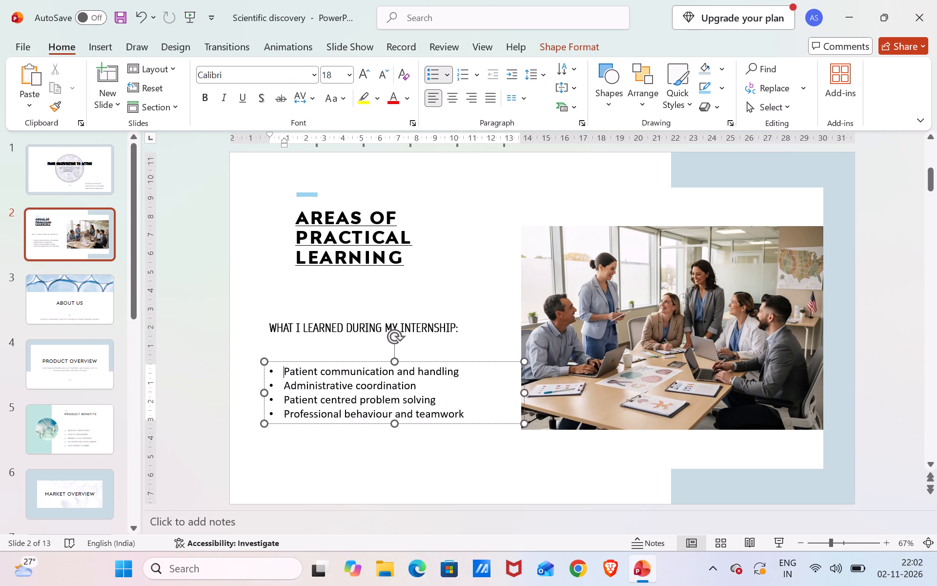
left_click_drag(285, 371, 452, 435)
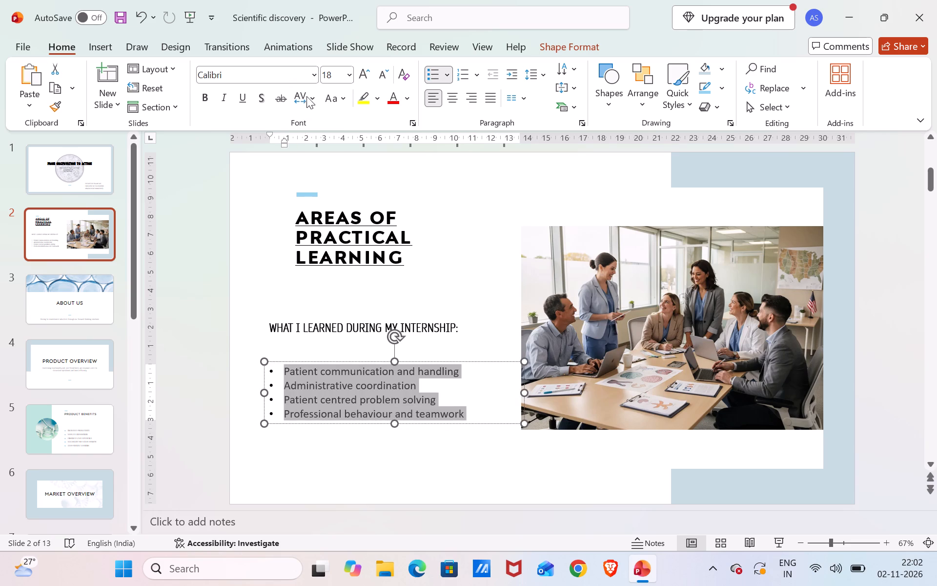
left_click(346, 75)
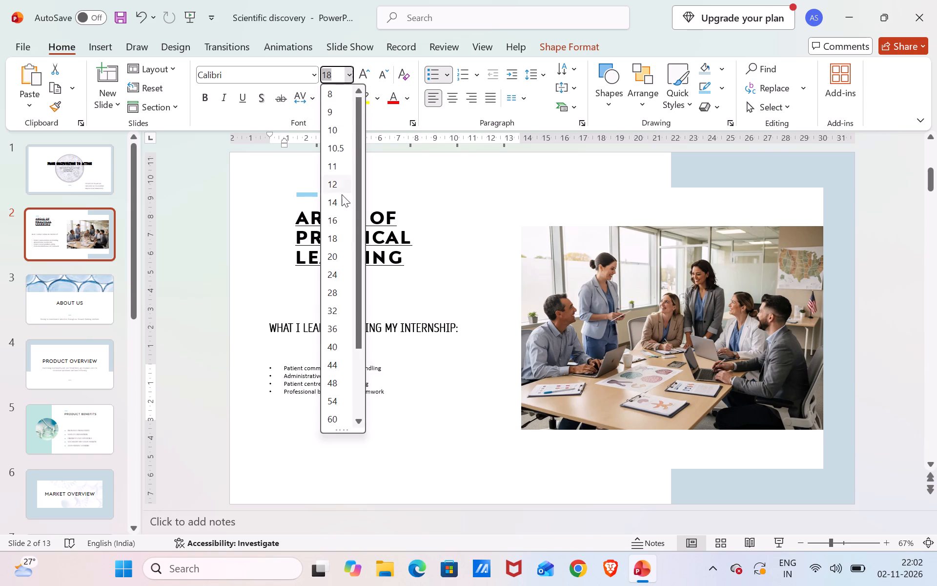
left_click(340, 218)
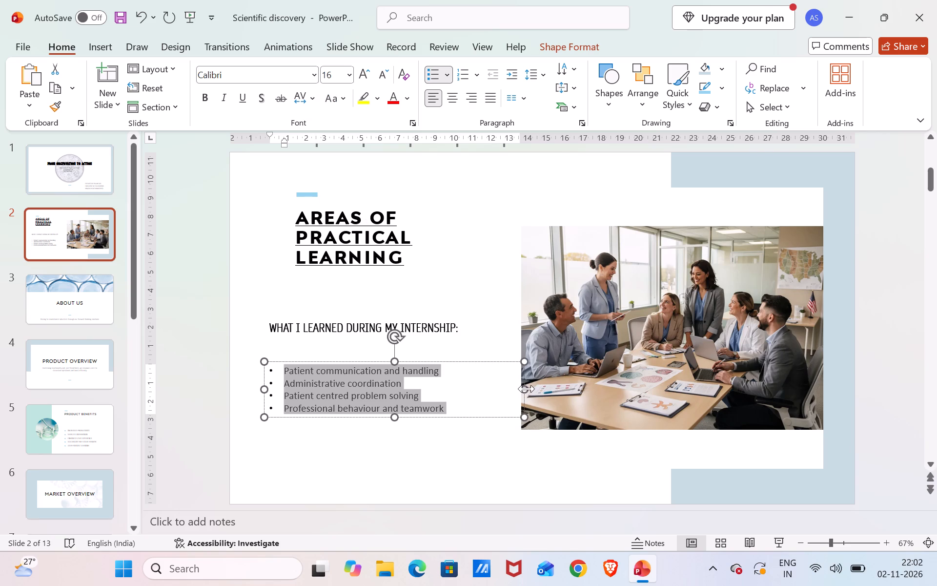
Narrow the bulleted list's text box from its right side so it fits the bullet text and clears the photo.
left_click_drag(527, 389, 461, 392)
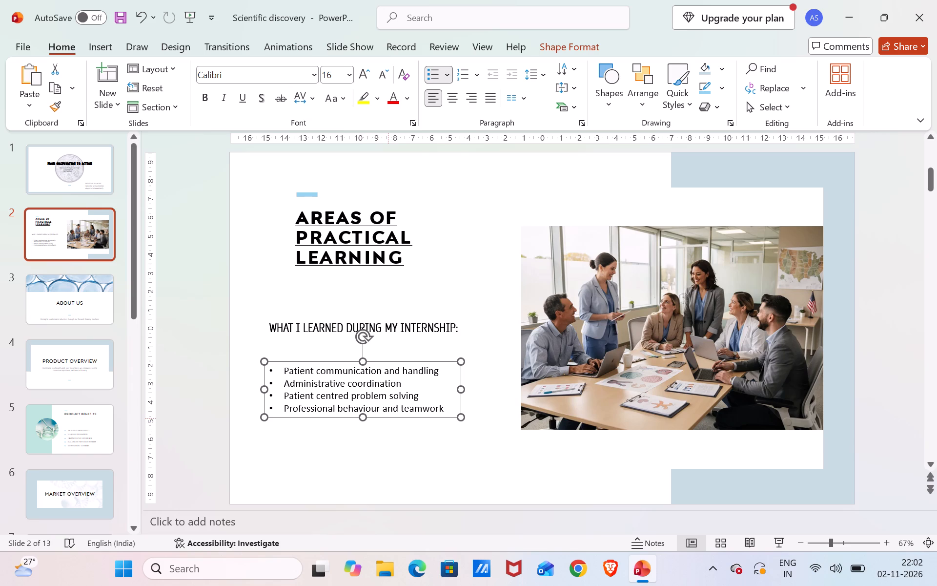
left_click(306, 325)
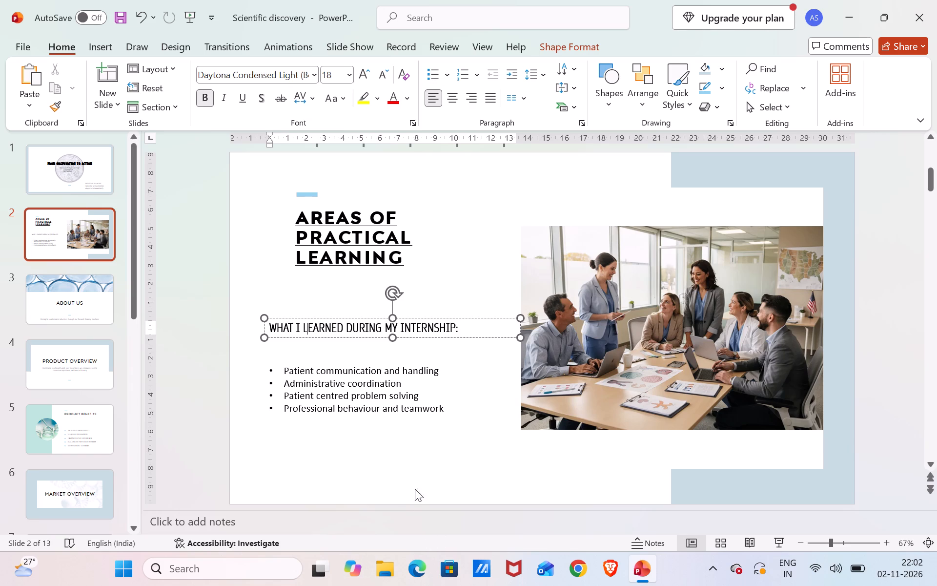
left_click(513, 443)
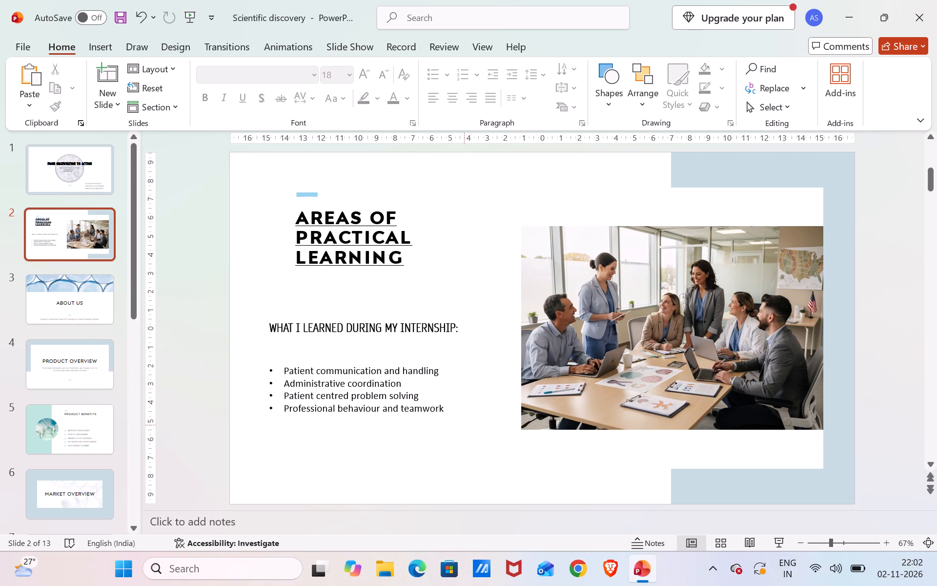
Remove the blue bubble banner picture from the "ABOUT US" slide by cutting it.
left_click(57, 305)
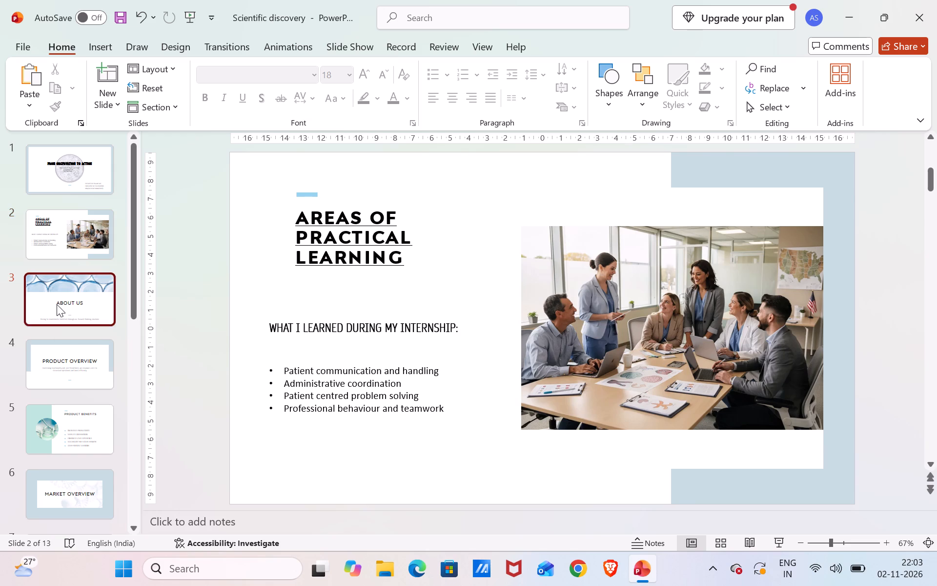
left_click(613, 208)
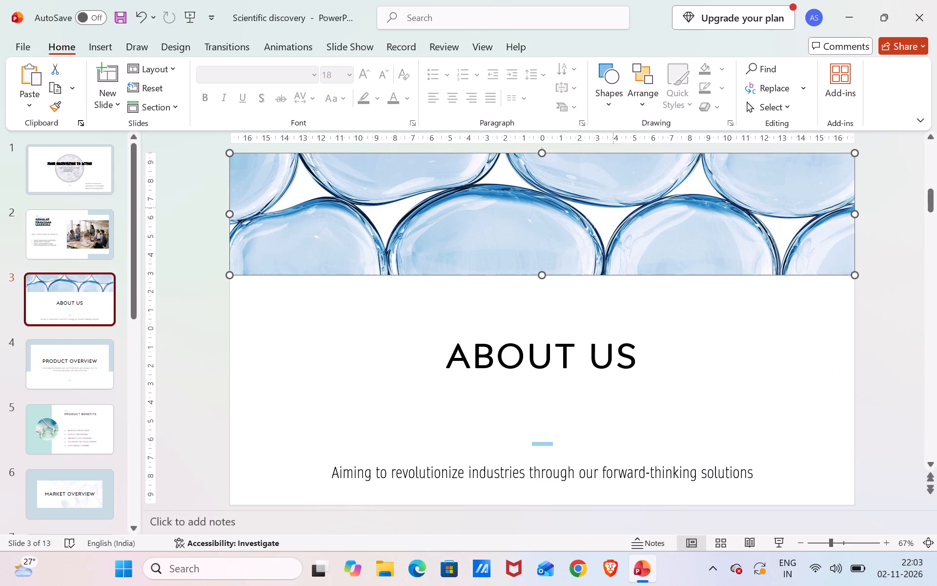
right_click(625, 208)
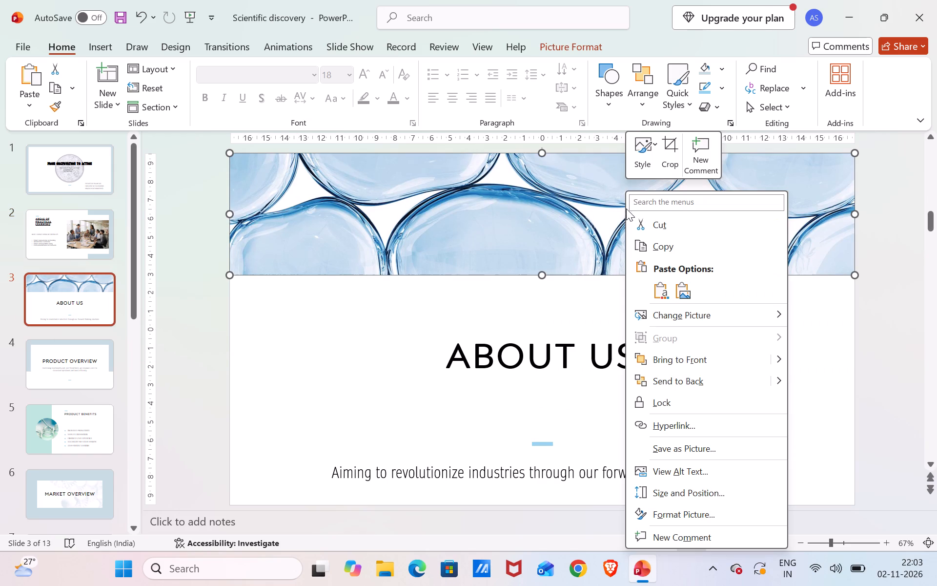
left_click(655, 223)
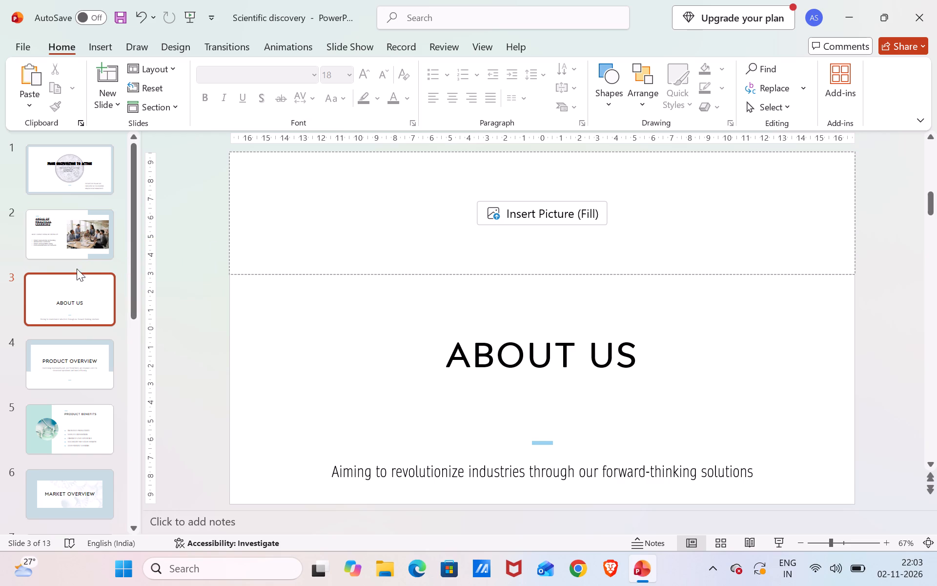
Search online pictures for "medical centre" to fill slide 3's empty banner placeholder.
left_click(541, 213)
left_click(536, 254)
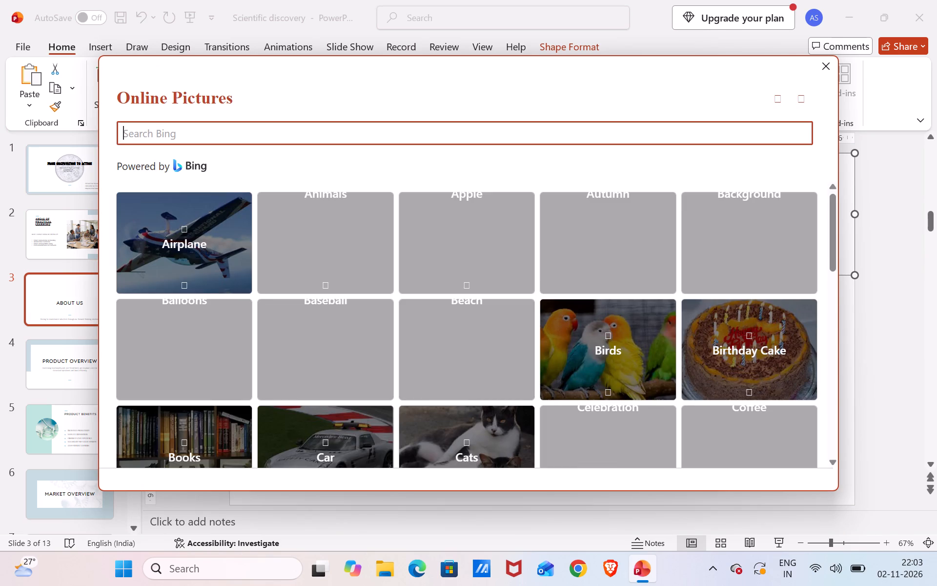
left_click(167, 133)
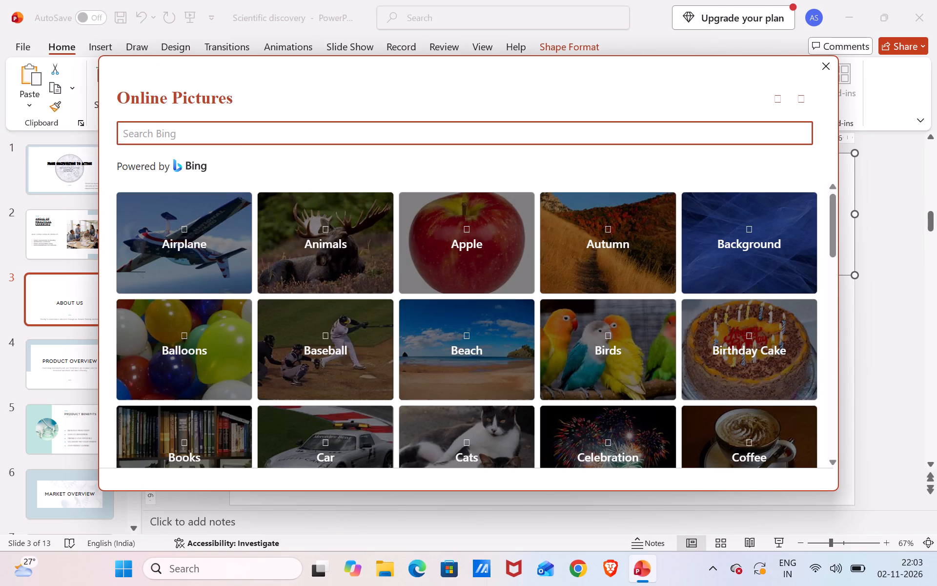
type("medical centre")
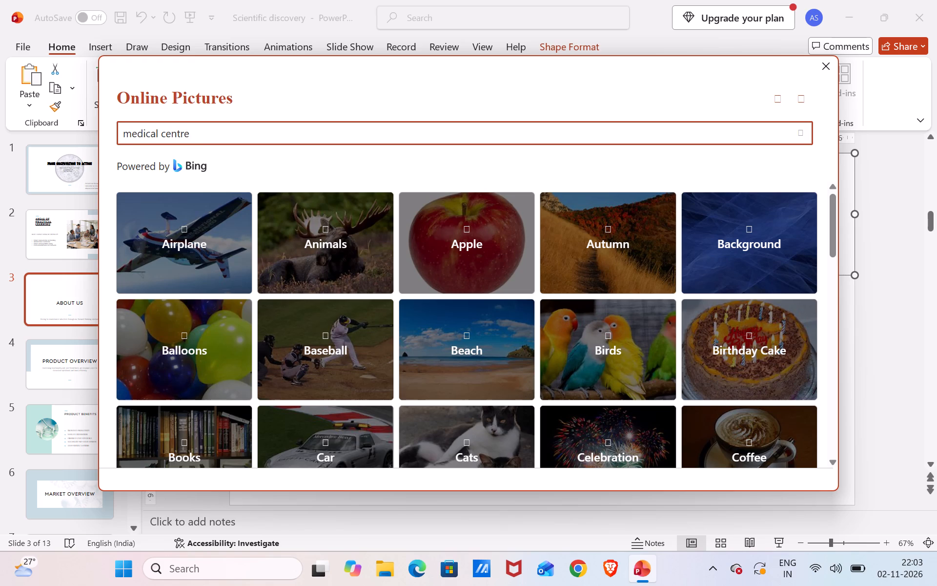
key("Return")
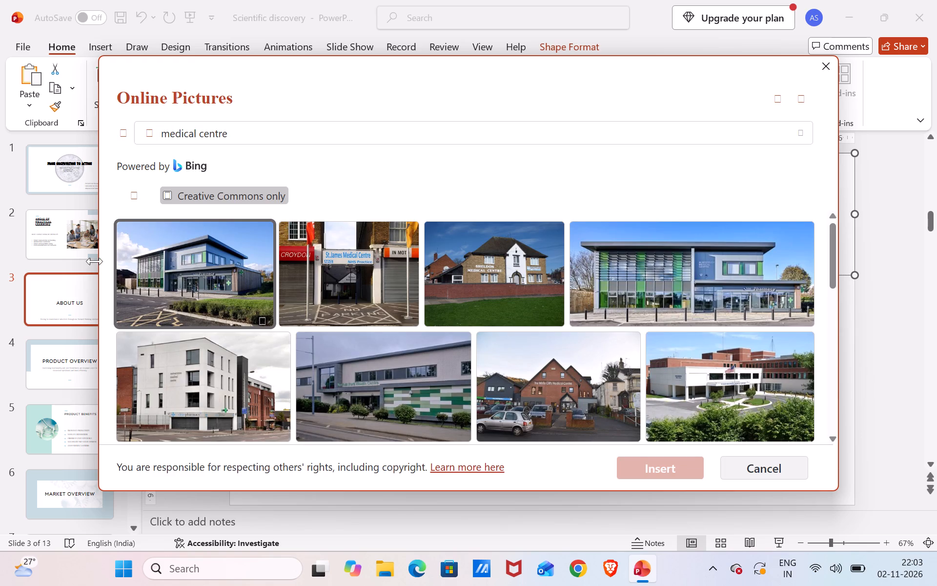
Change the online picture search to "medicine".
left_click(241, 133)
key("BackSpace")
key("BackSpace")
key("BackSpace")
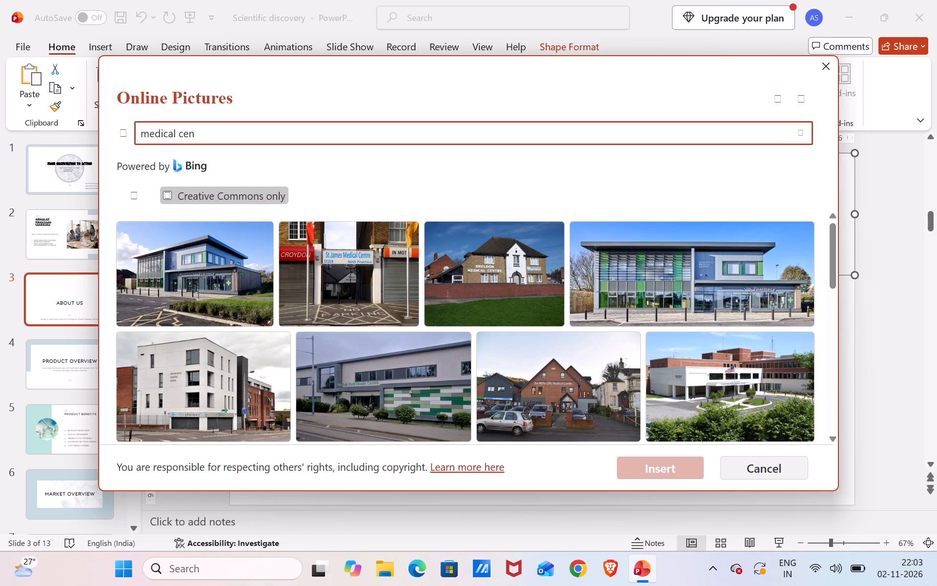
key("BackSpace")
key("BackSpace")
key("BackSpace")
key("BackSpace")
key("BackSpace")
key("BackSpace")
key("BackSpace")
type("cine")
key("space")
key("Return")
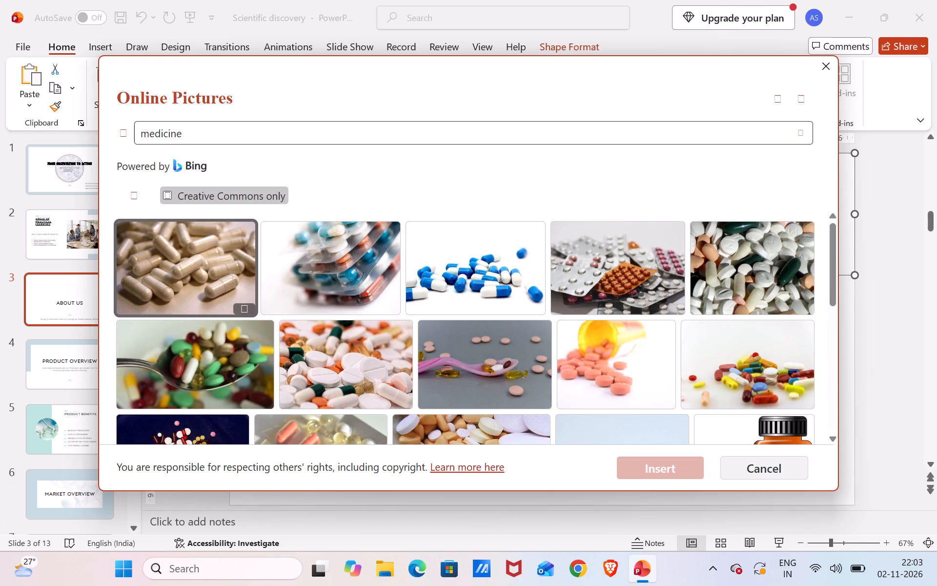
Search online pictures for "medicine store in hospital" and insert the picture of medicine shelves with grey storage bins as slide 3's banner.
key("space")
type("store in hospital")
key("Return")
left_click(243, 133)
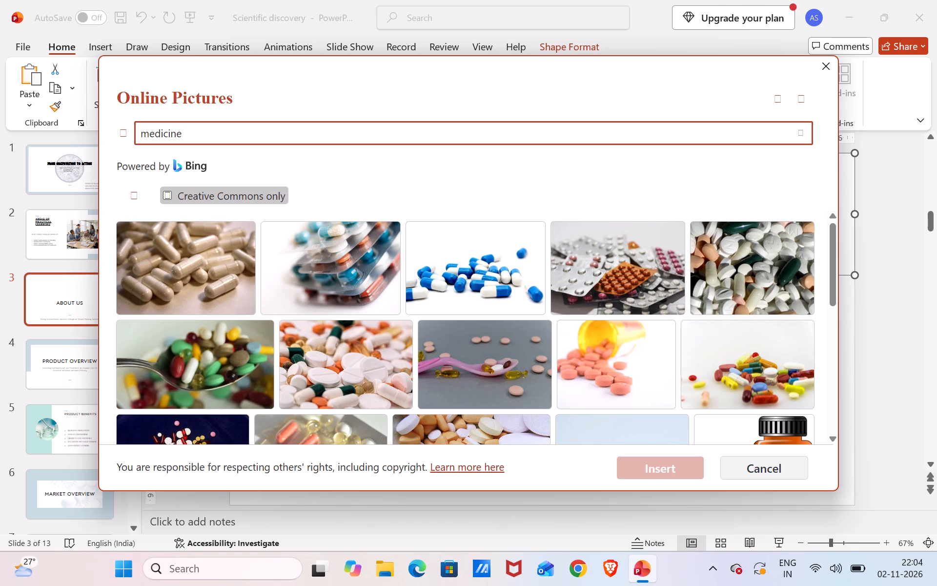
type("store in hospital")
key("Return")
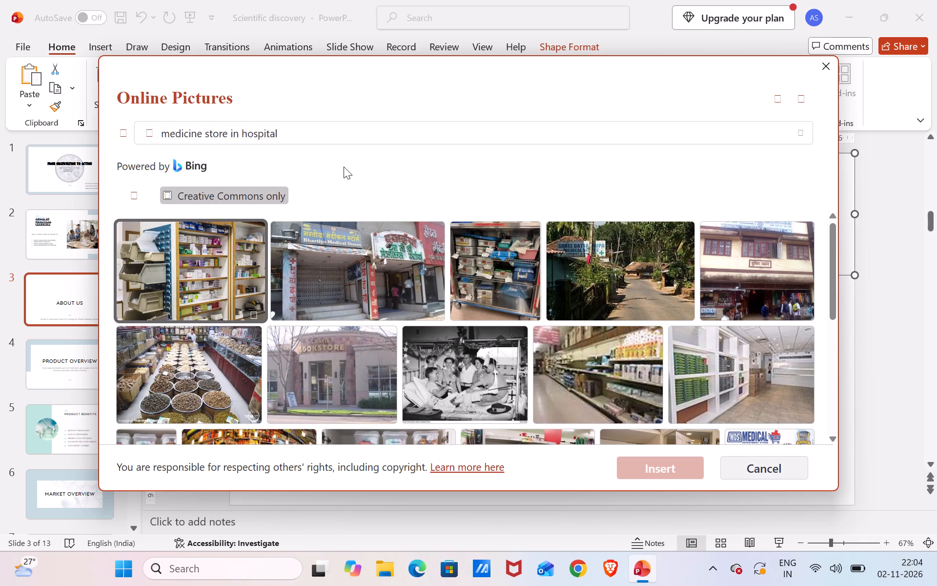
scroll(475, 259, "down", 2)
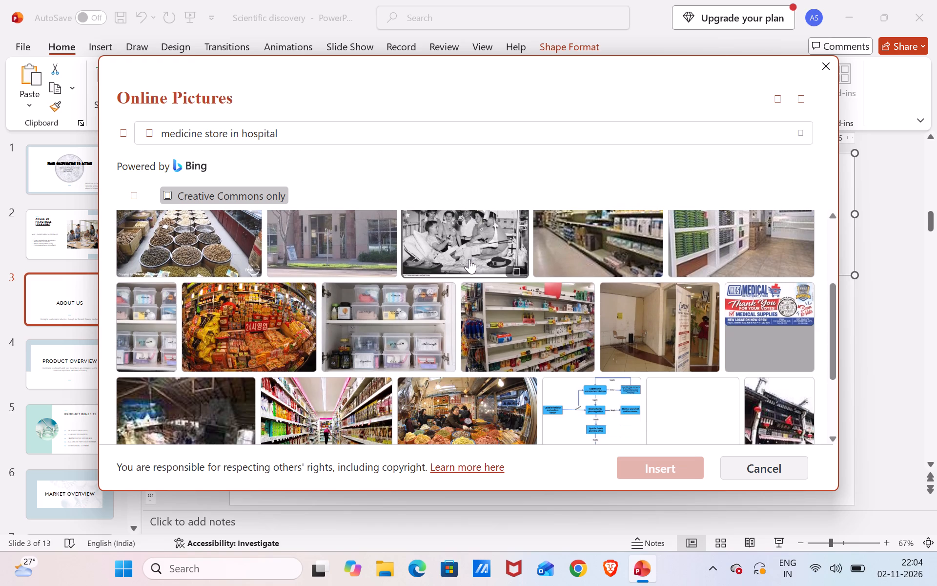
scroll(401, 264, "down", 3)
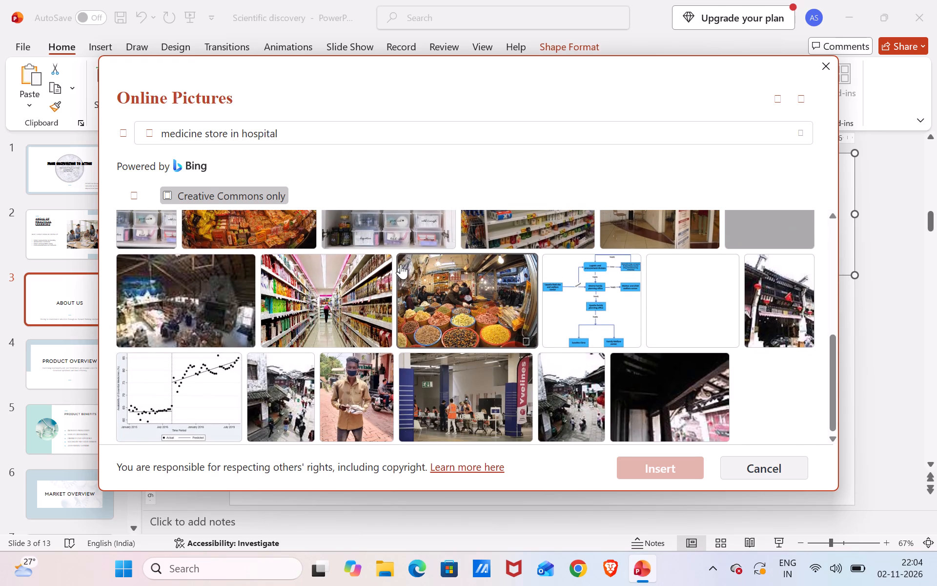
scroll(401, 264, "up", 8)
left_click(171, 259)
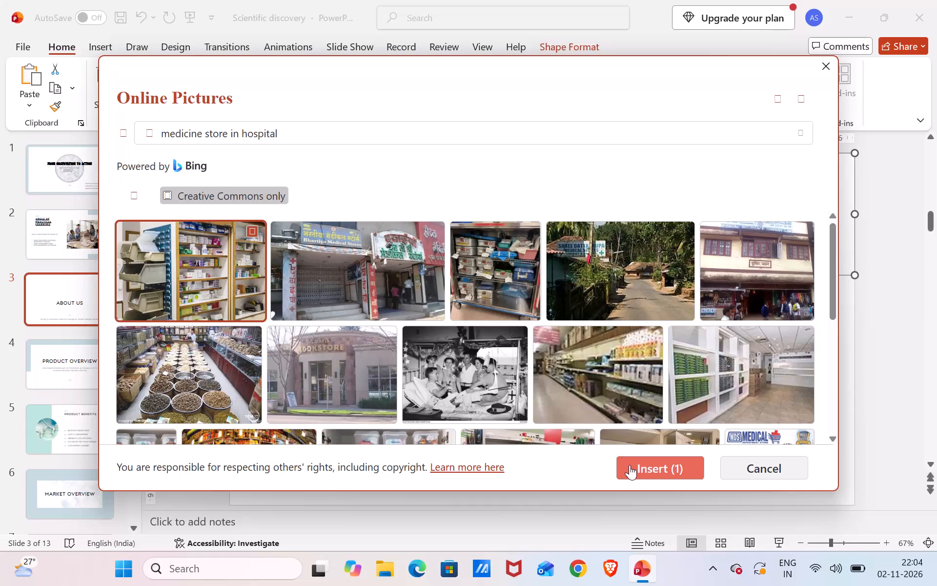
left_click(653, 464)
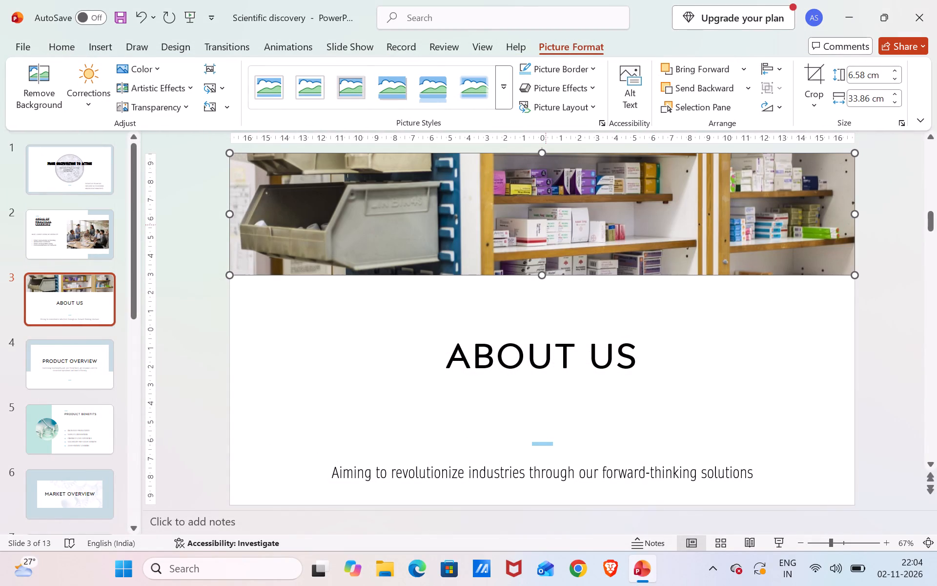
Review slide 3 with its new banner alongside the preceding slides 1 and 2.
scroll(533, 219, "down", 1)
scroll(533, 219, "up", 2)
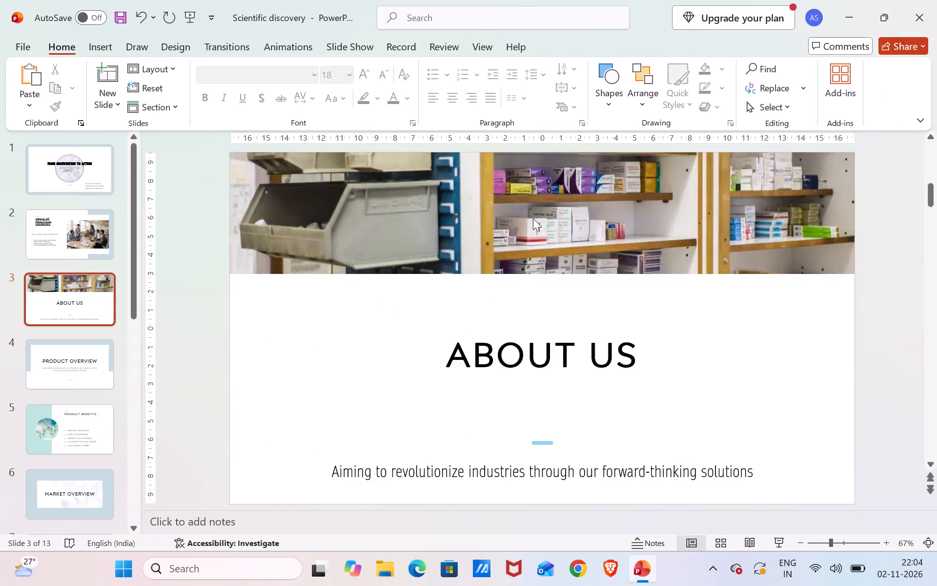
scroll(533, 218, "down", 3)
scroll(533, 218, "up", 3)
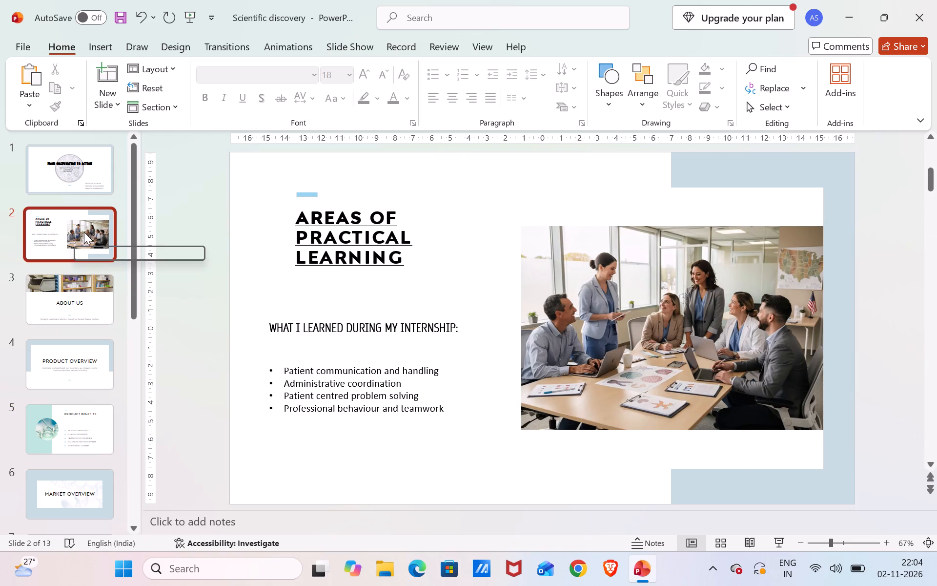
scroll(86, 231, "up", 2)
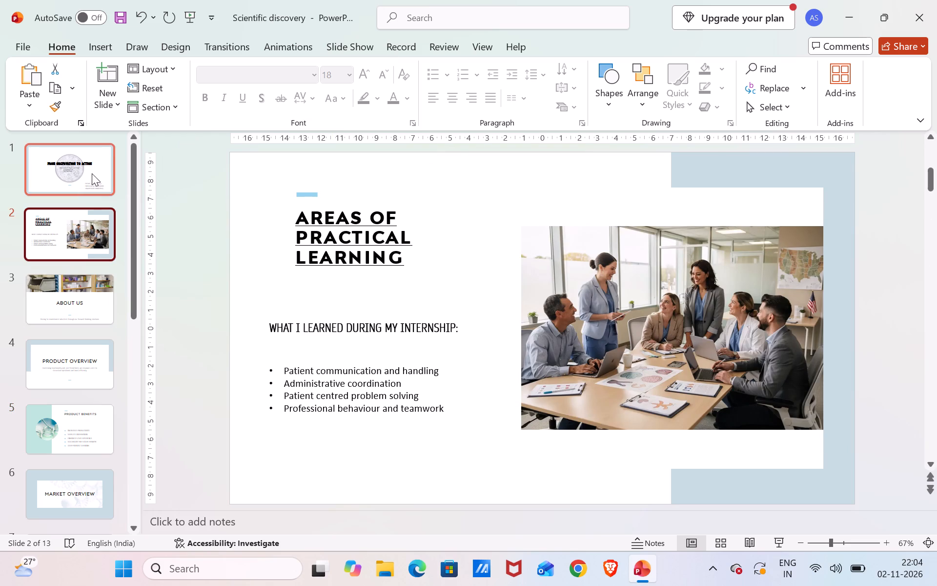
left_click(91, 172)
left_click(93, 222)
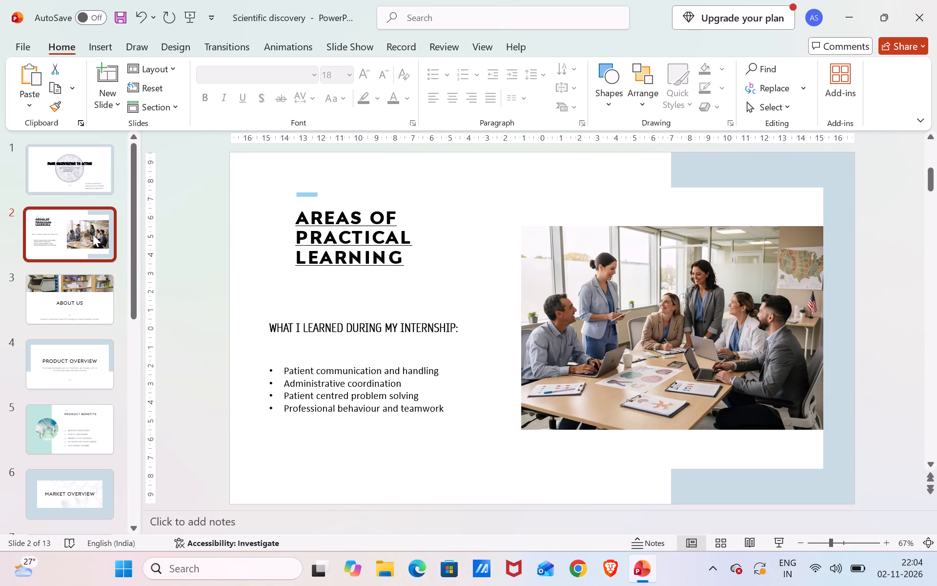
Replace slide 3's "About us" title with "real life case study : medicine return".
left_click(76, 302)
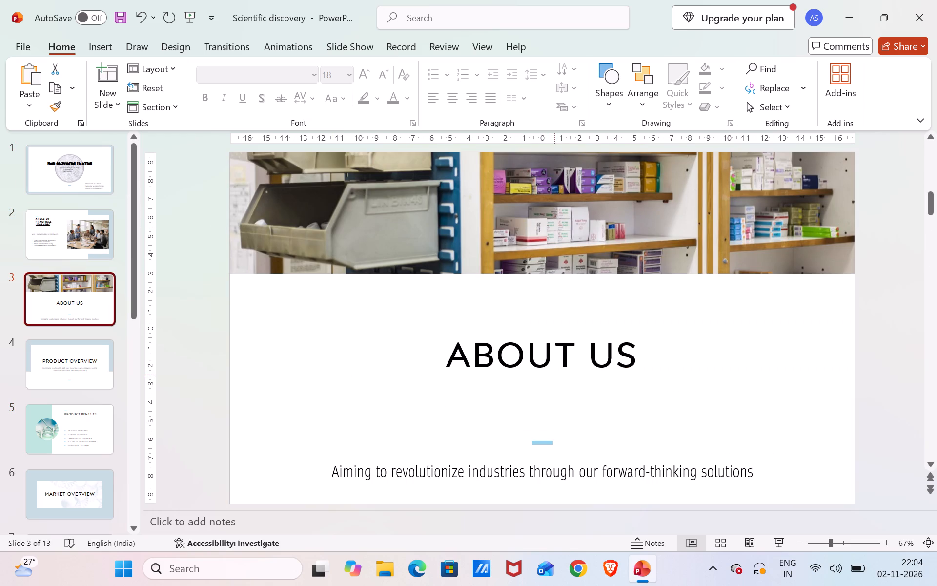
left_click(664, 354)
left_click(650, 349)
left_click(594, 370)
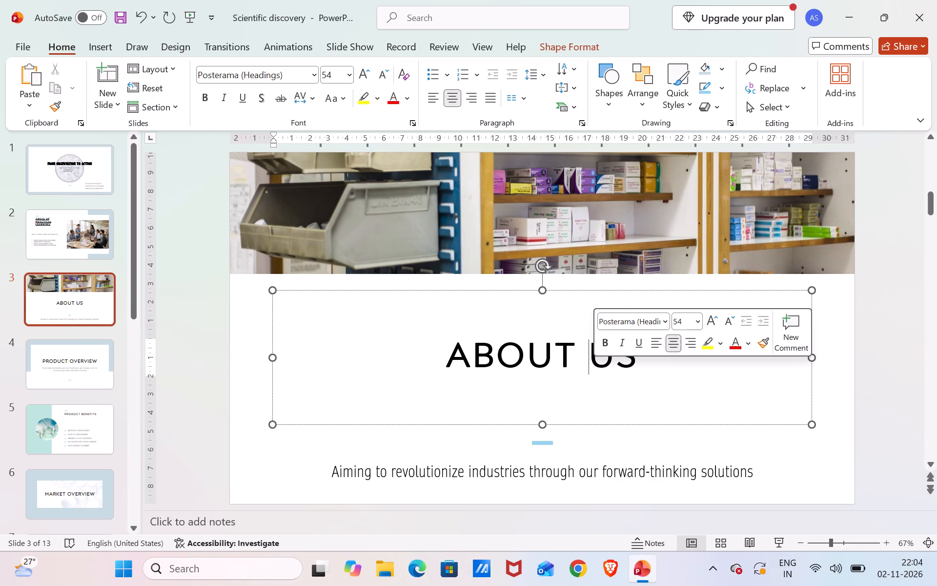
key("Right")
key("Right")
key("BackSpace")
key("BackSpace")
key("BackSpace")
key("BackSpace")
key("BackSpace")
key("BackSpace")
key("BackSpace")
key("BackSpace")
key("BackSpace")
key("BackSpace")
key("BackSpace")
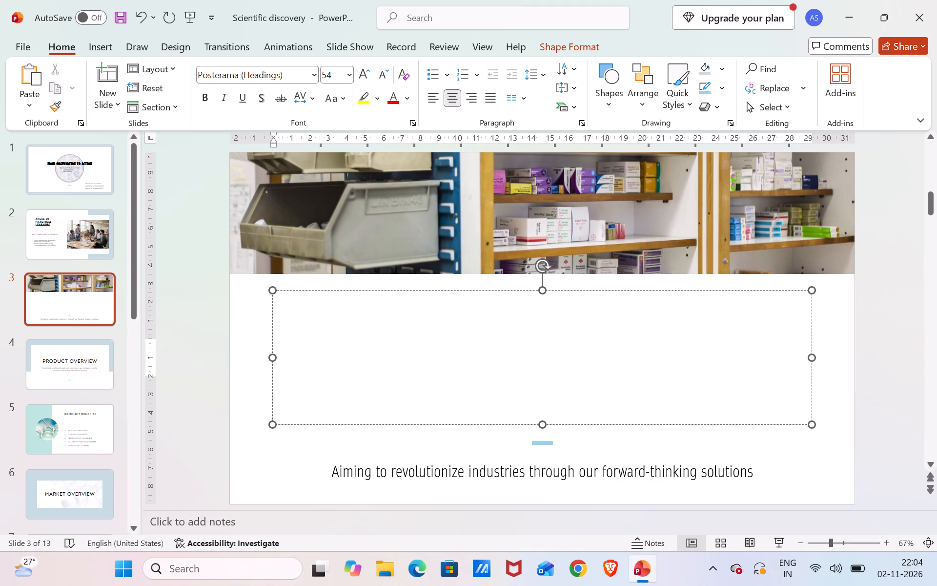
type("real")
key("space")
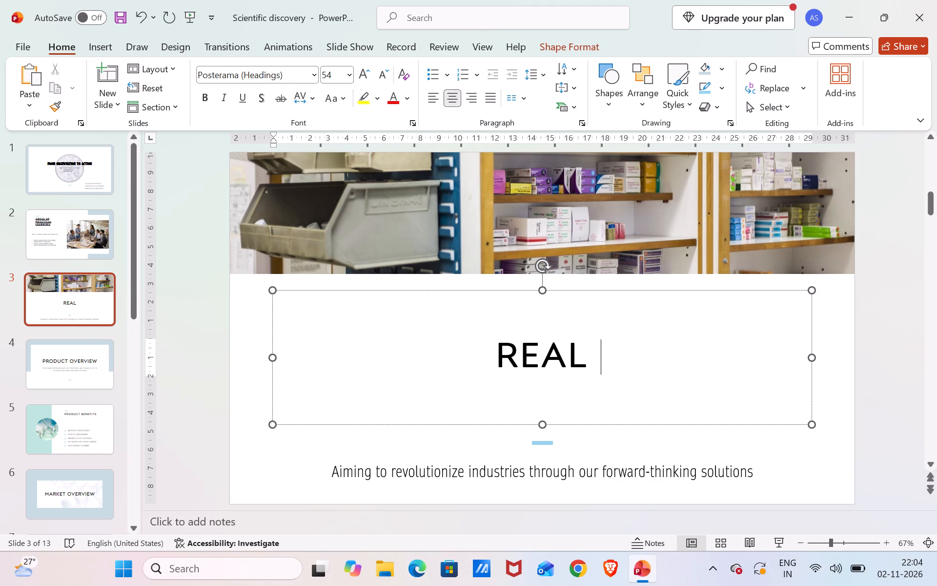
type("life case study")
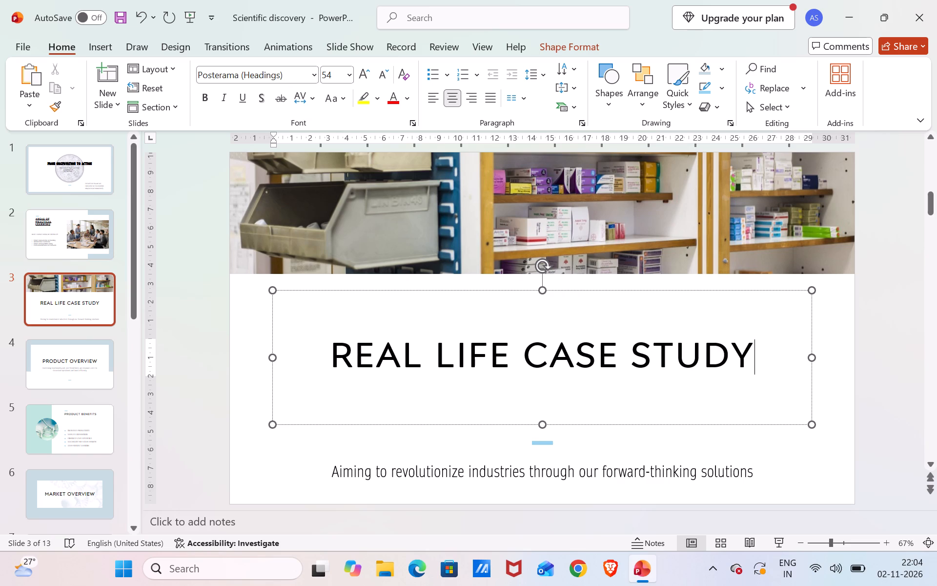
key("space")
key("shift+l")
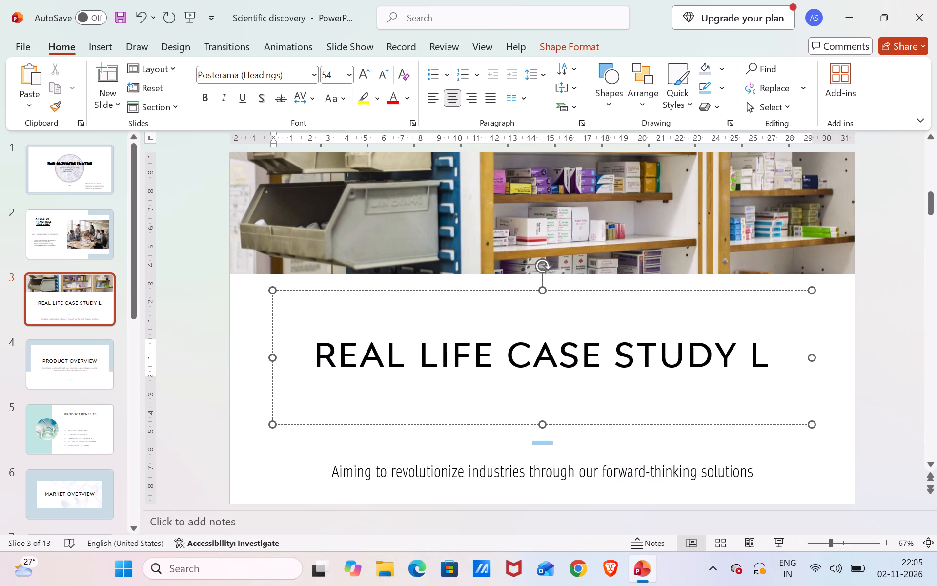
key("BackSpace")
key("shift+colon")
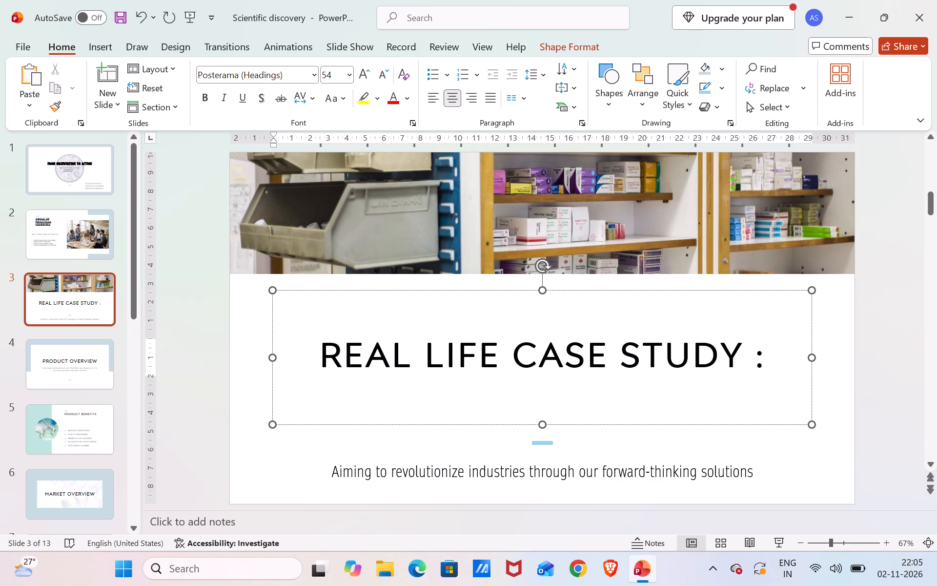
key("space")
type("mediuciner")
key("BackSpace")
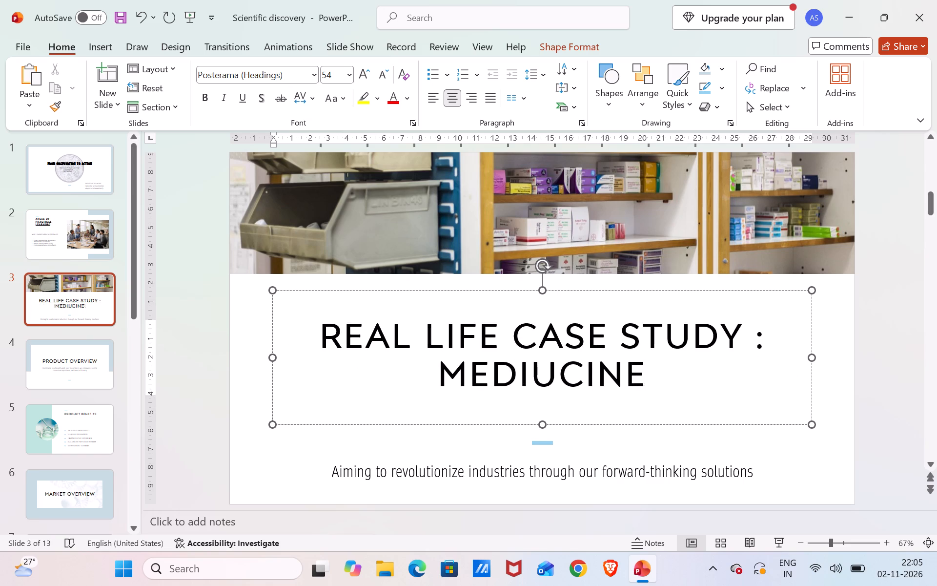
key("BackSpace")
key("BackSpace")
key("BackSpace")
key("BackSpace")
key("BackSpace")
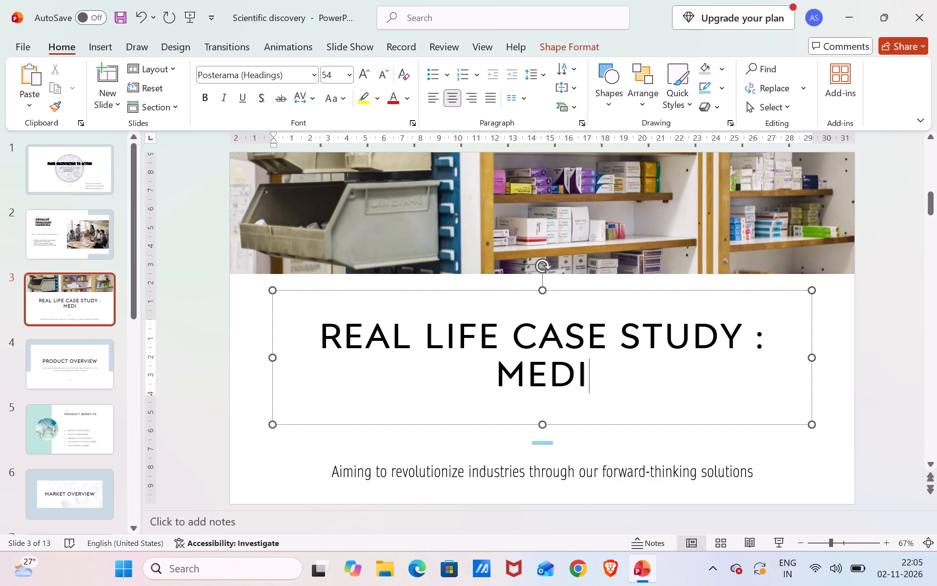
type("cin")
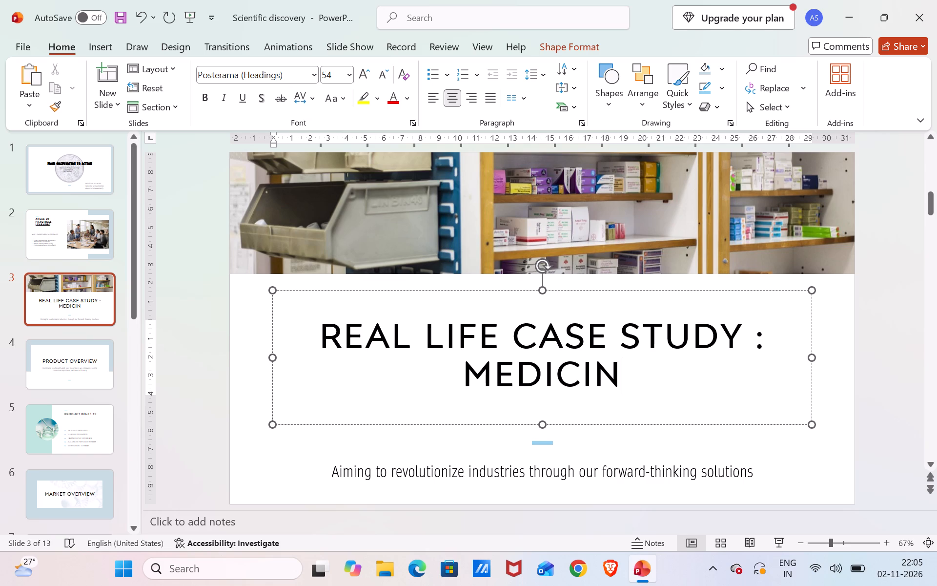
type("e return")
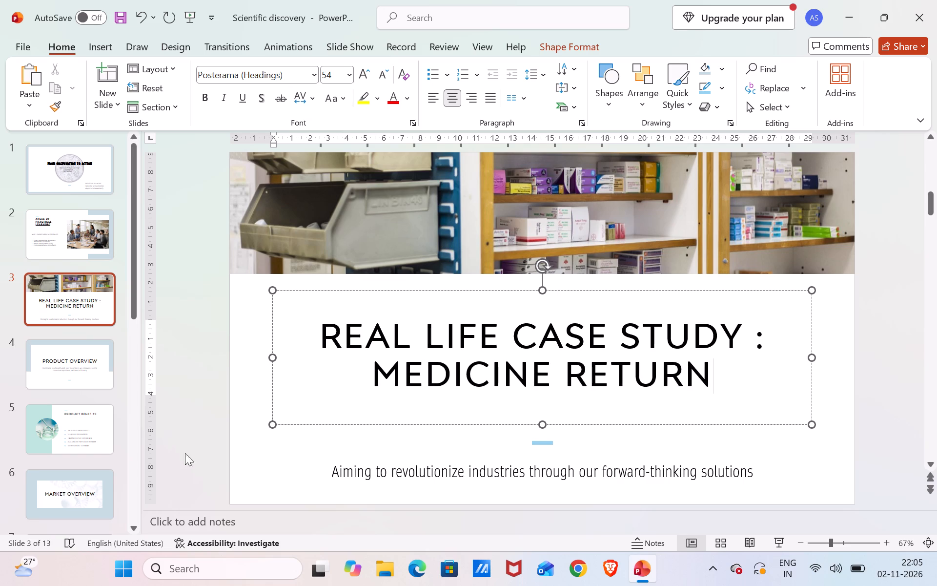
Set the font size of slide 3's whole title to 36.
left_click_drag(325, 335, 582, 378)
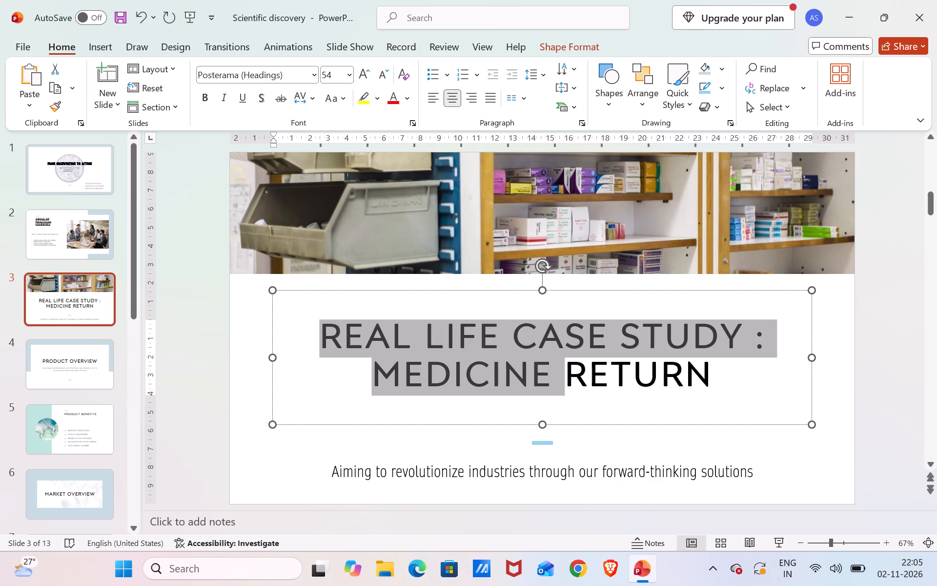
left_click_drag(582, 378, 630, 384)
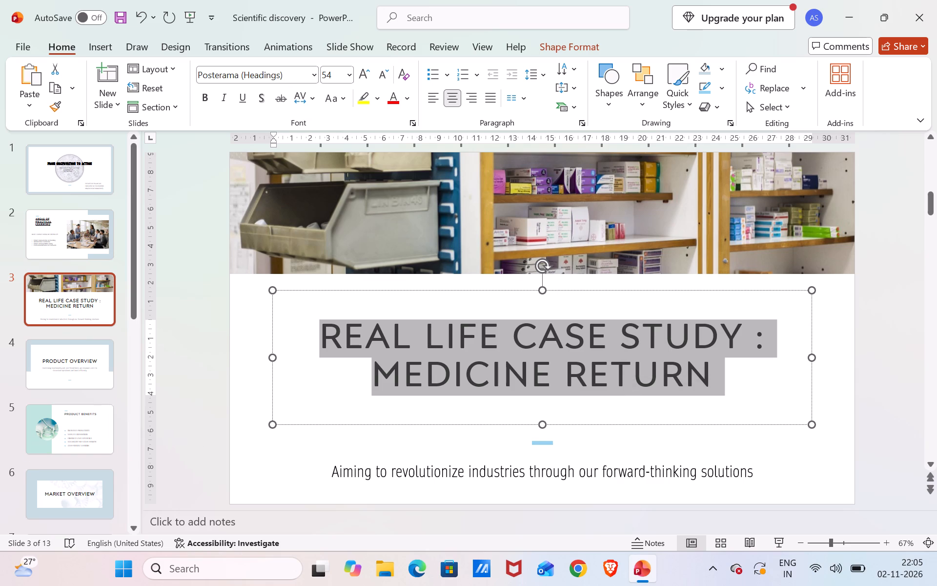
left_click(348, 73)
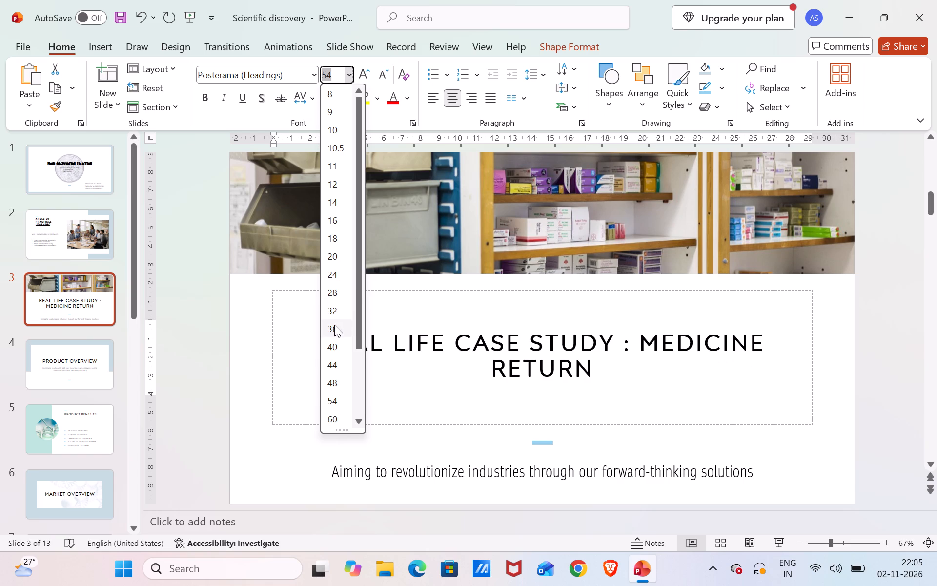
left_click(334, 325)
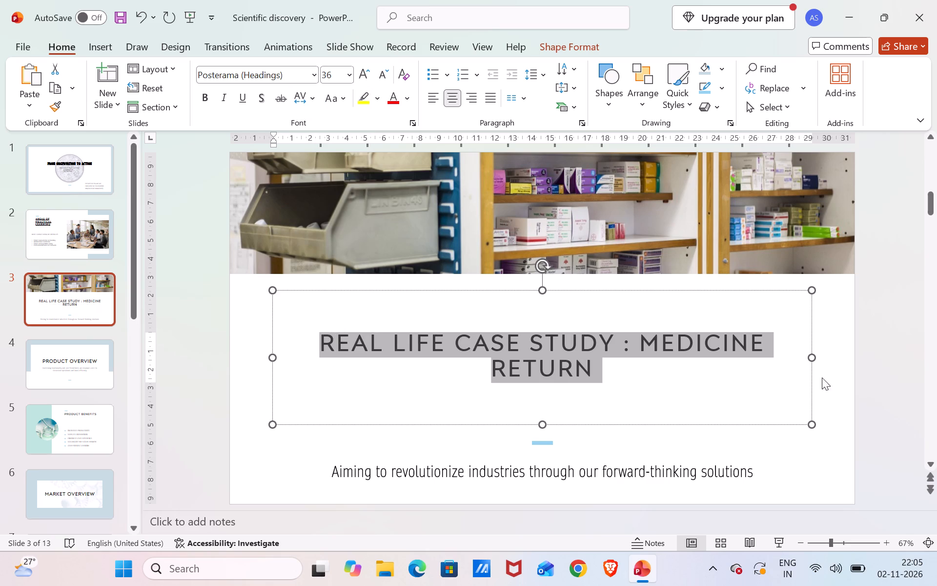
Shrink slide 3's title box to a shallow strip just below the banner and widen it so the title fits on one line.
left_click_drag(810, 423, 807, 410)
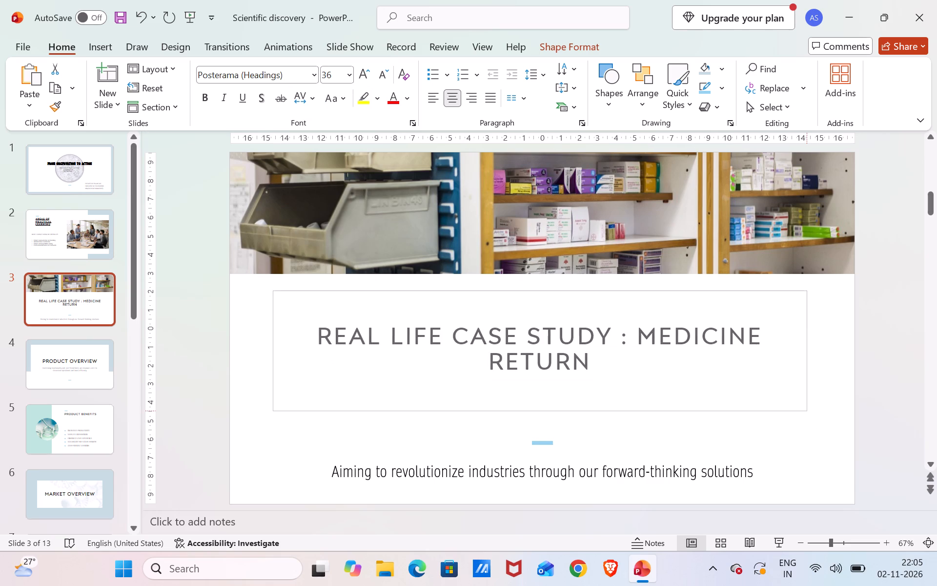
left_click_drag(807, 410, 822, 326)
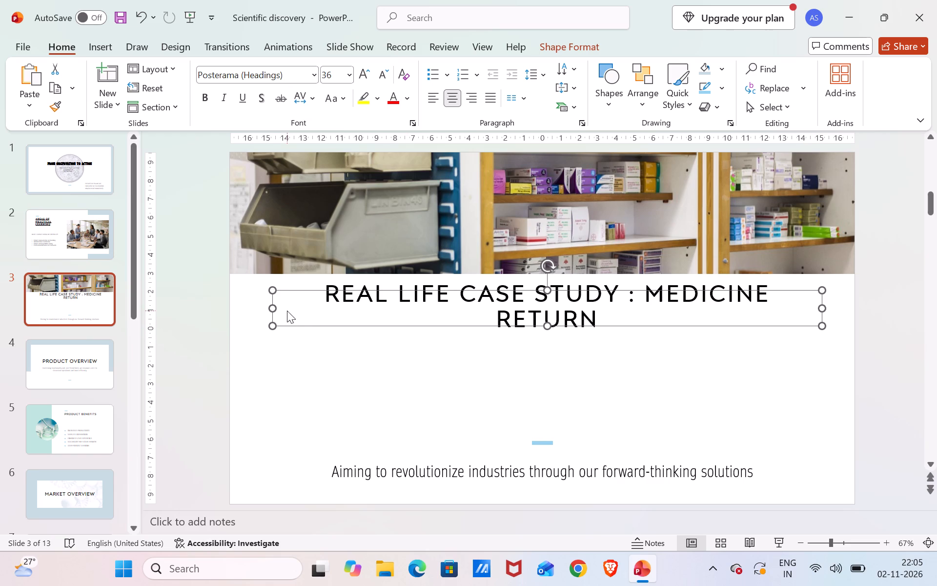
left_click_drag(273, 308, 243, 308)
left_click(243, 308)
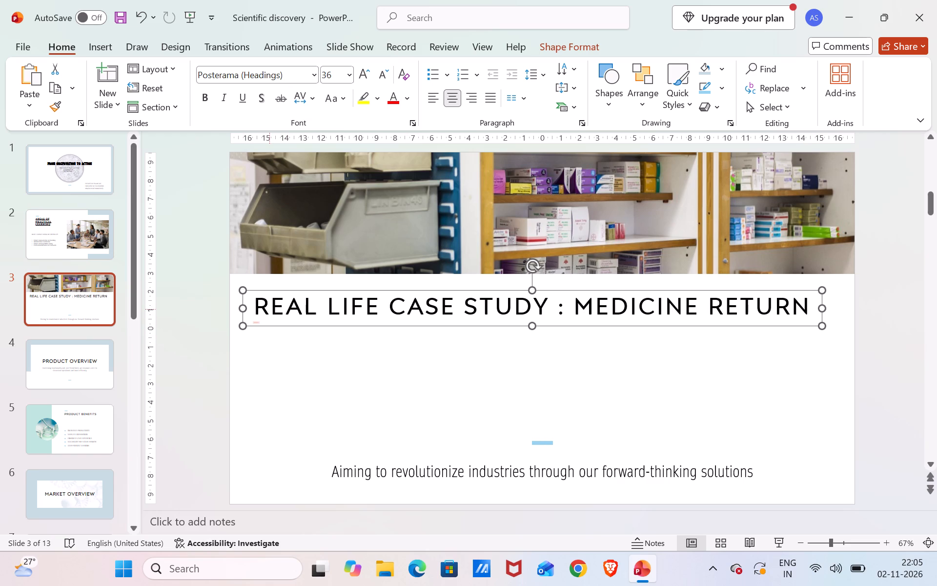
Make slide 3's entire title bold and underlined.
left_click_drag(261, 307, 716, 284)
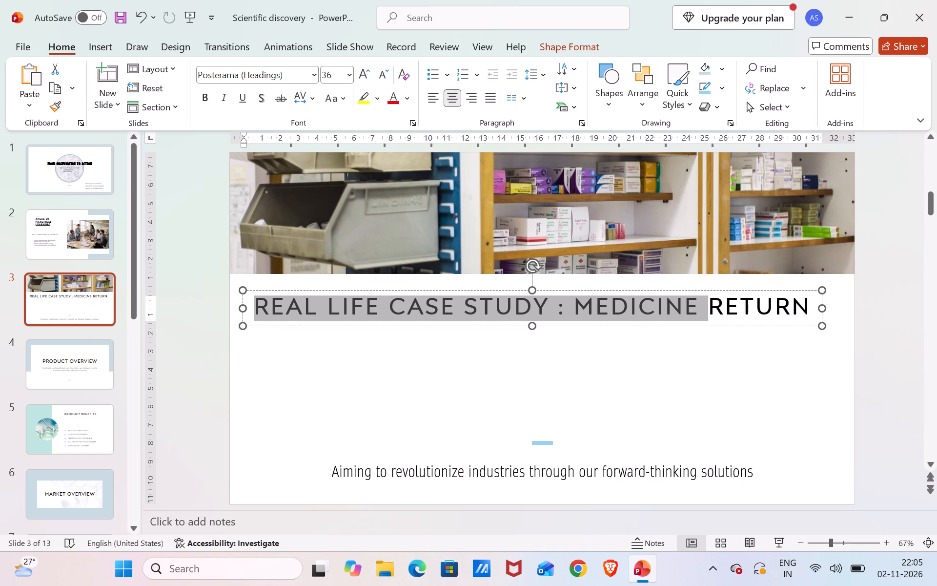
left_click_drag(716, 284, 792, 284)
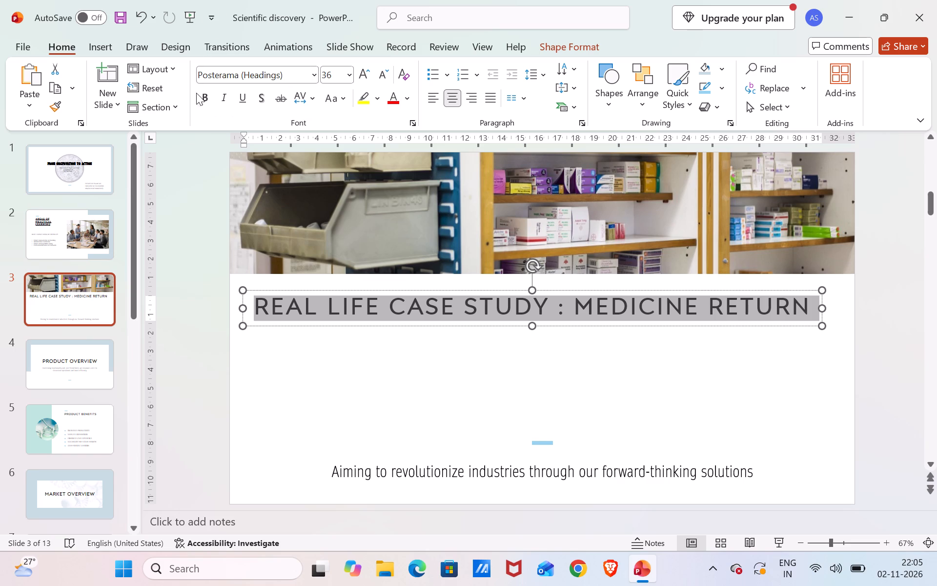
left_click(206, 94)
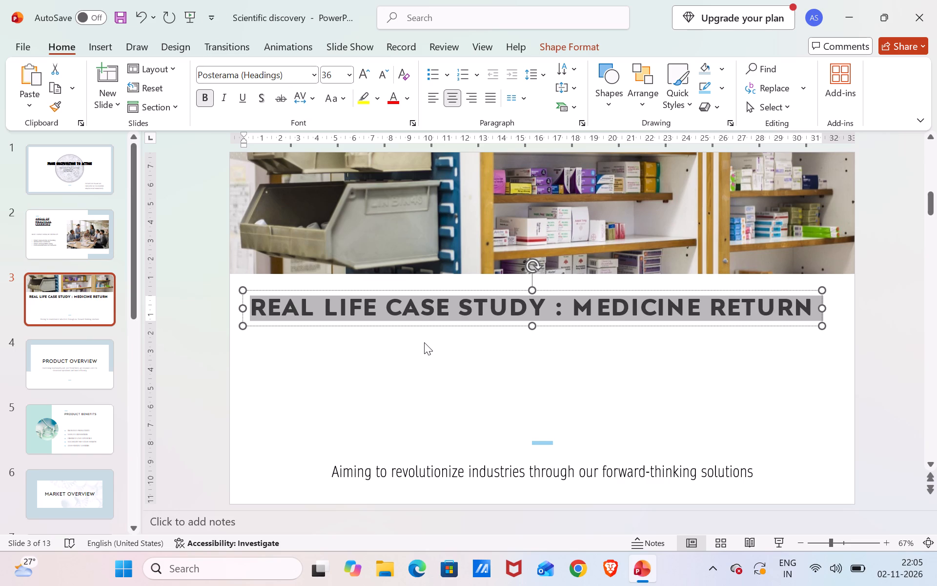
left_click(240, 99)
left_click(343, 358)
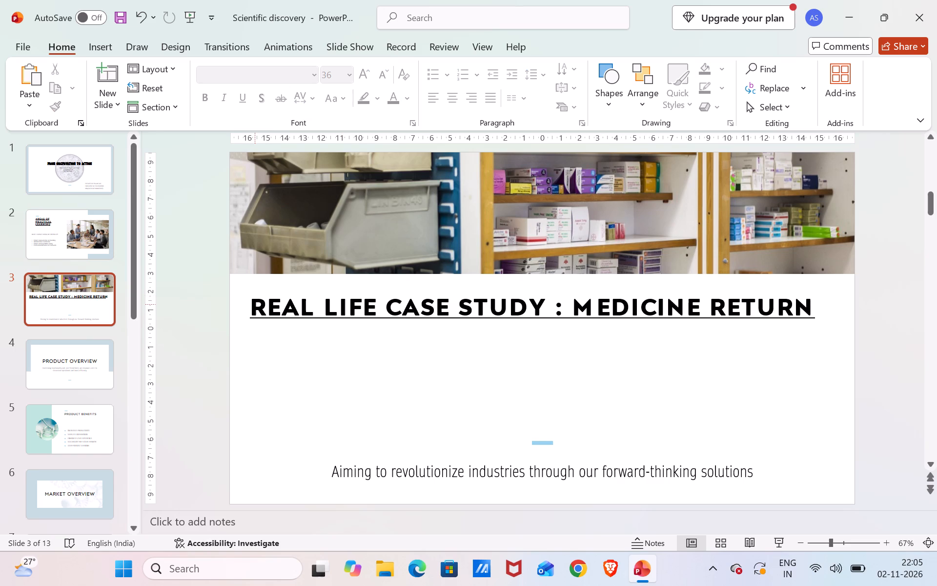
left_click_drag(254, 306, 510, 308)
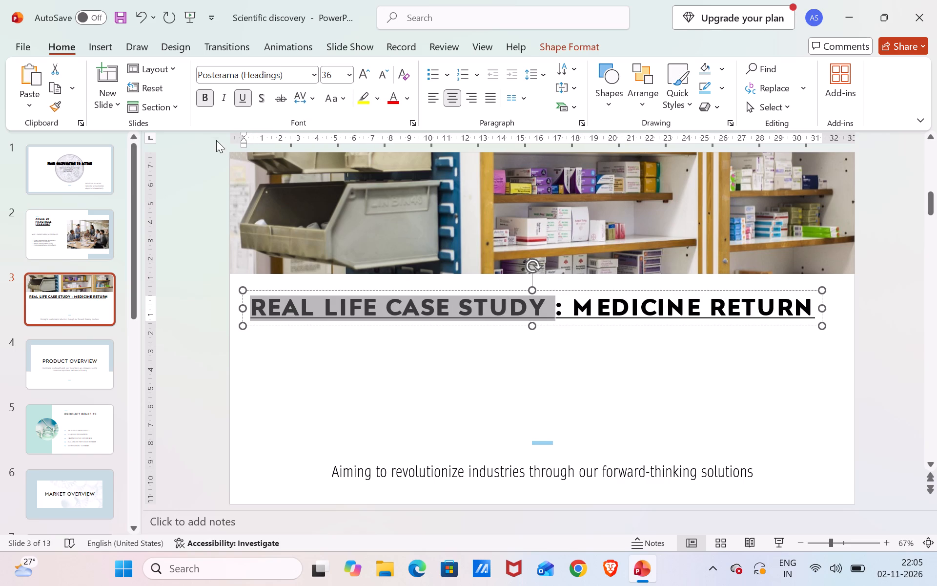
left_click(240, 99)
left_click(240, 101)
Remove the underline from the ": MEDICINE RETURN" part of slide 3's title.
left_click_drag(568, 307, 798, 301)
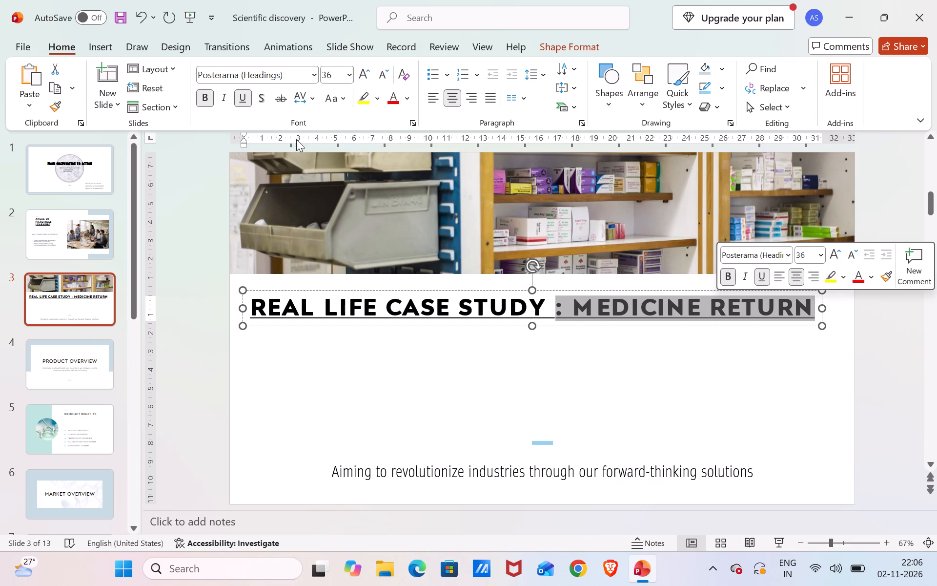
left_click(236, 100)
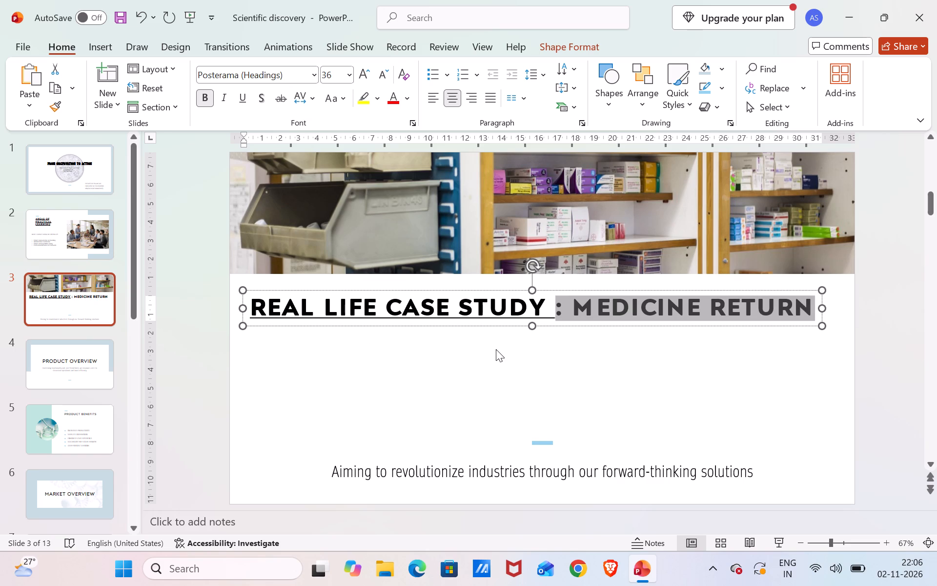
left_click(496, 349)
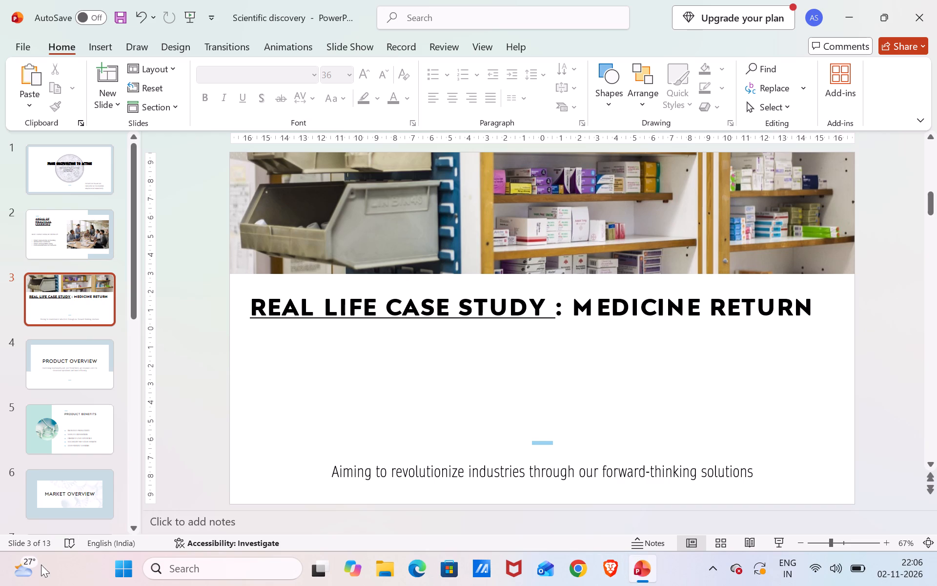
Move the "Aiming to revolutionize industries" text box on slide 3 up to just beneath the title.
left_click(546, 443)
left_click(534, 471)
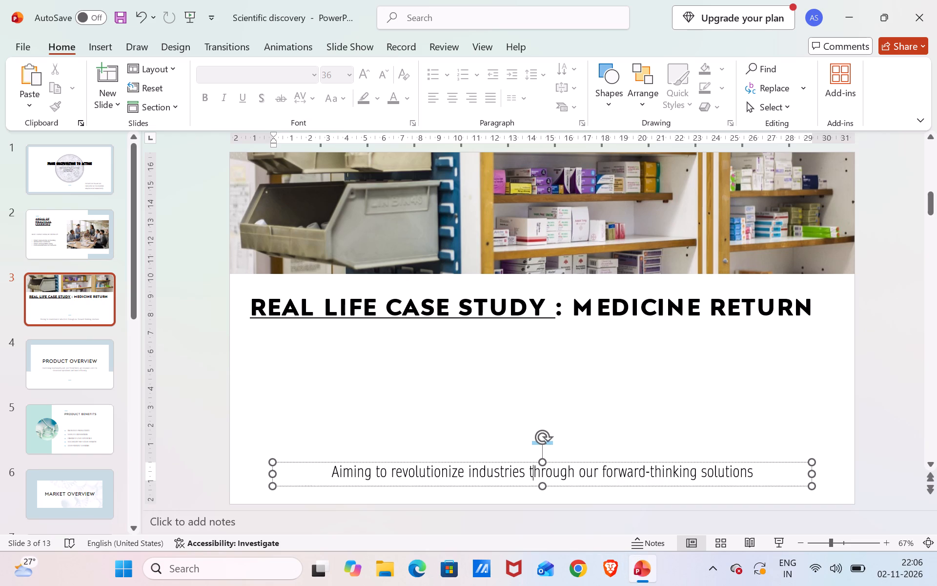
left_click_drag(526, 463, 525, 452)
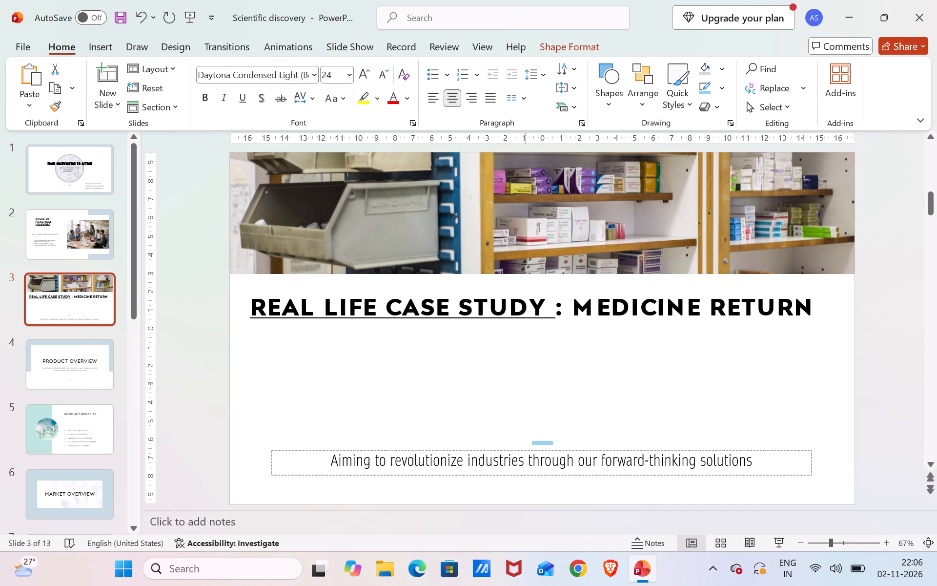
left_click_drag(525, 452, 523, 397)
left_click_drag(523, 393, 517, 336)
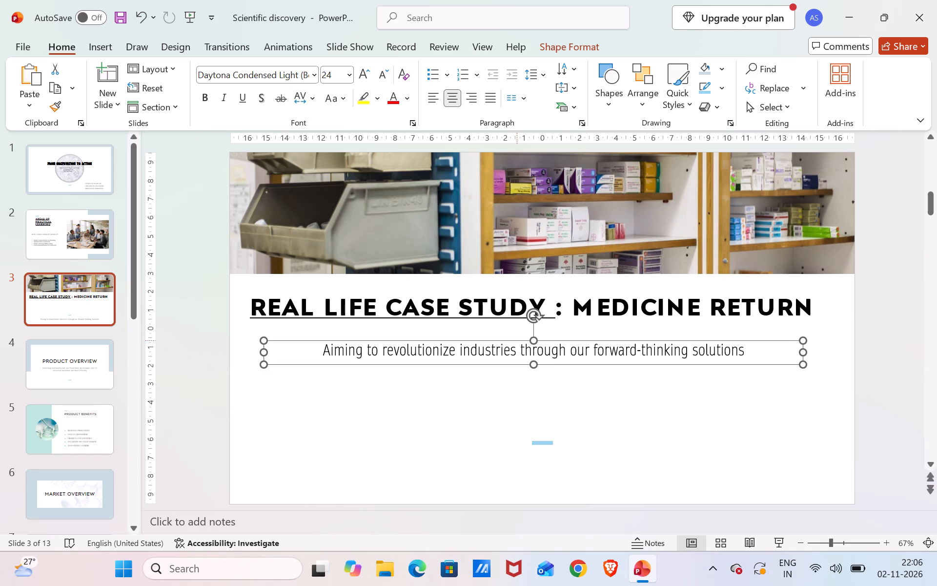
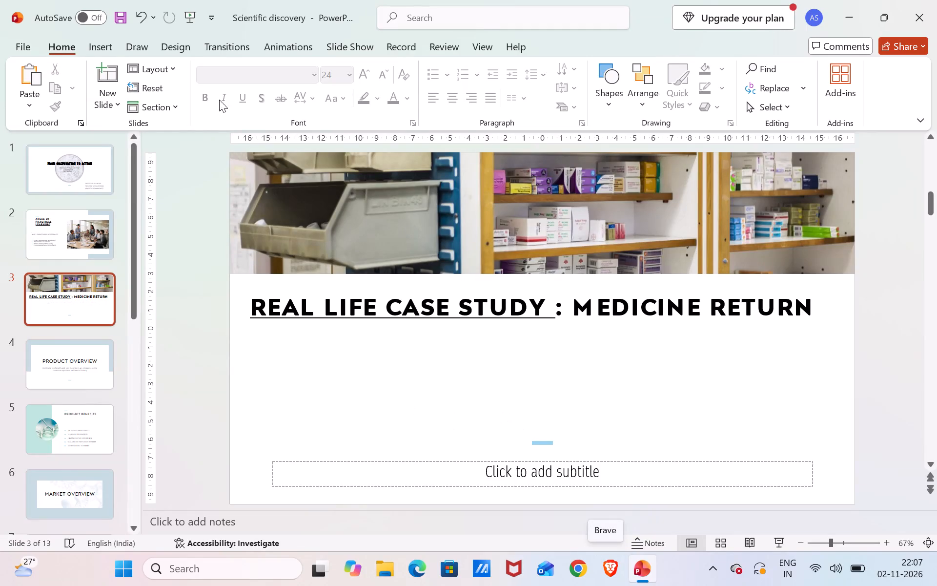
Undo the last deletion to restore the "Aiming to revolutionize industries" subtitle text box on slide 3.
left_click(136, 14)
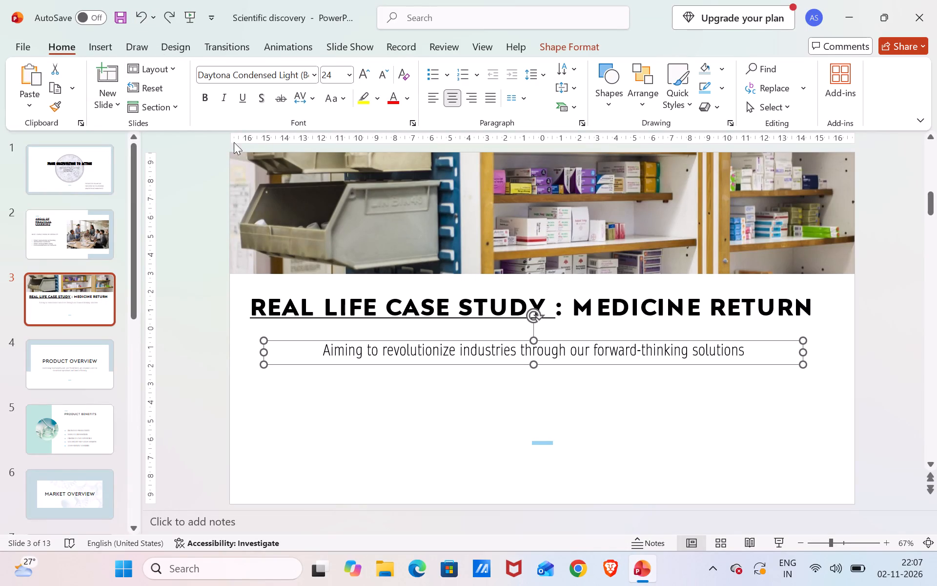
Erase the sentence "Aiming to revolutionize industries through our forward-thinking solutions" from its end backwards in the subtitle box beneath slide 3's title.
left_click(768, 354)
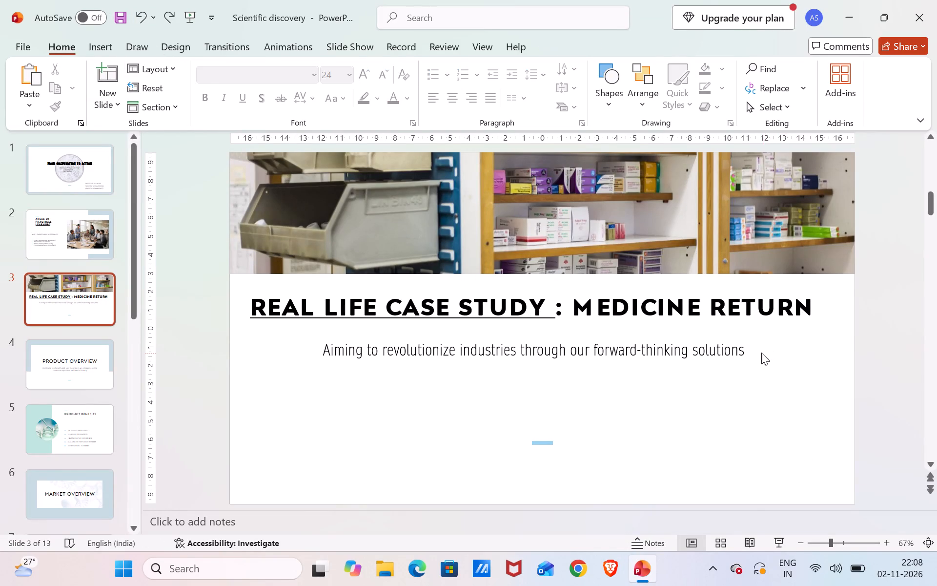
left_click(739, 348)
key("Right")
key("BackSpace")
key("BackSpace")
key("BackSpace")
key("BackSpace")
key("BackSpace")
key("BackSpace")
key("BackSpace")
key("BackSpace")
key("BackSpace")
key("BackSpace")
key("BackSpace")
key("BackSpace")
key("BackSpace")
key("BackSpace")
key("BackSpace")
key("BackSpace")
key("BackSpace")
key("BackSpace")
key("BackSpace")
key("BackSpace")
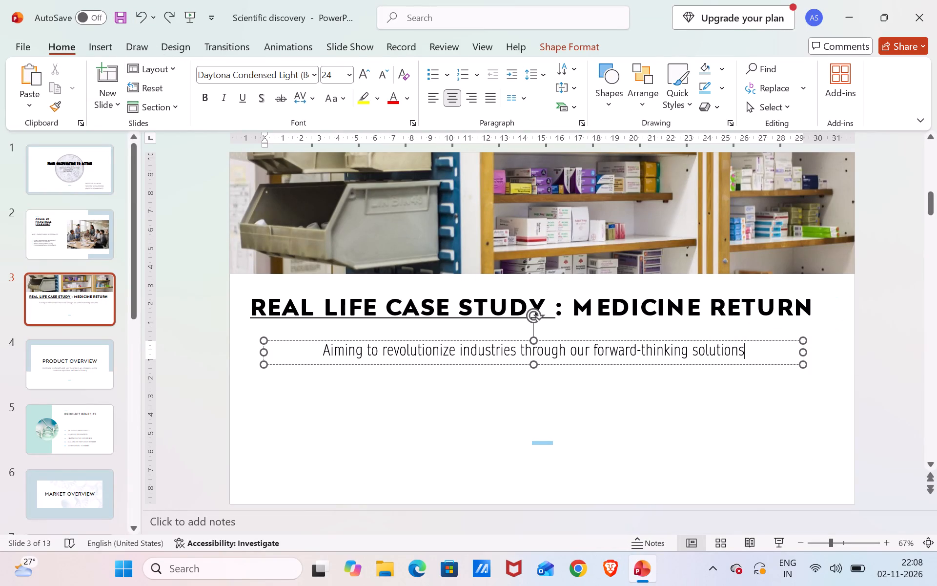
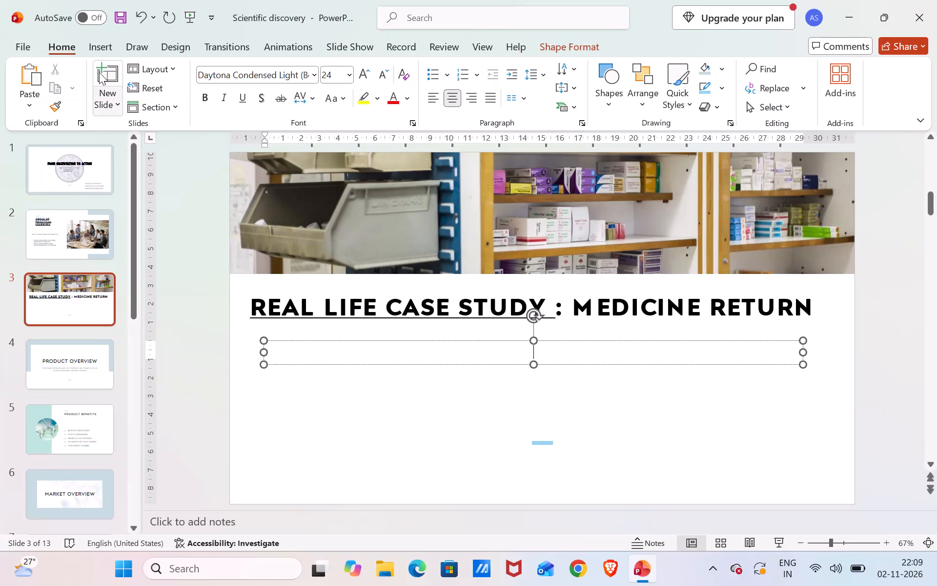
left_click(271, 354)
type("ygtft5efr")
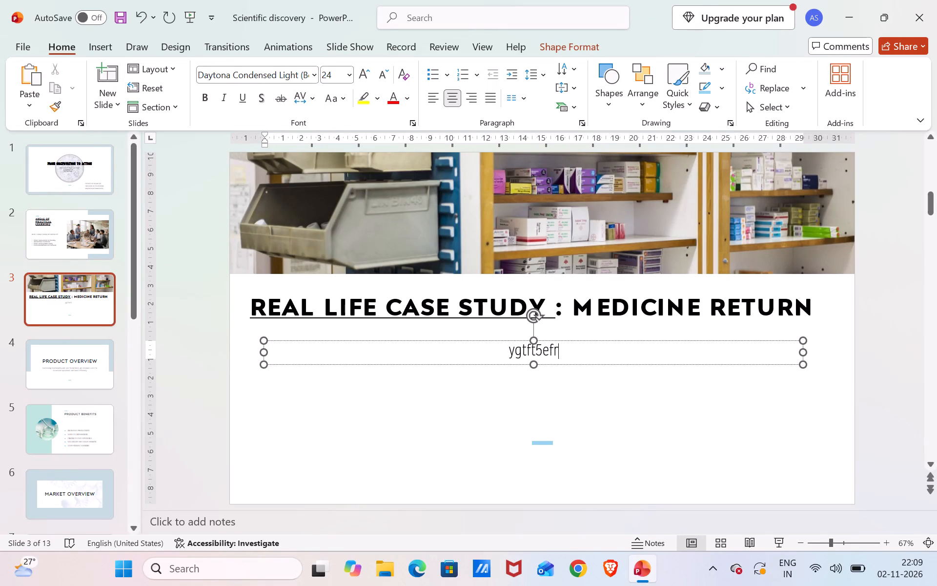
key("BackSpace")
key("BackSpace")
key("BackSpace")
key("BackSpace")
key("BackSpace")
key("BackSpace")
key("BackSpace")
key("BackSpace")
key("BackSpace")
Apply hollow square bullets to the empty subtitle box beneath slide 3's title.
left_click(434, 70)
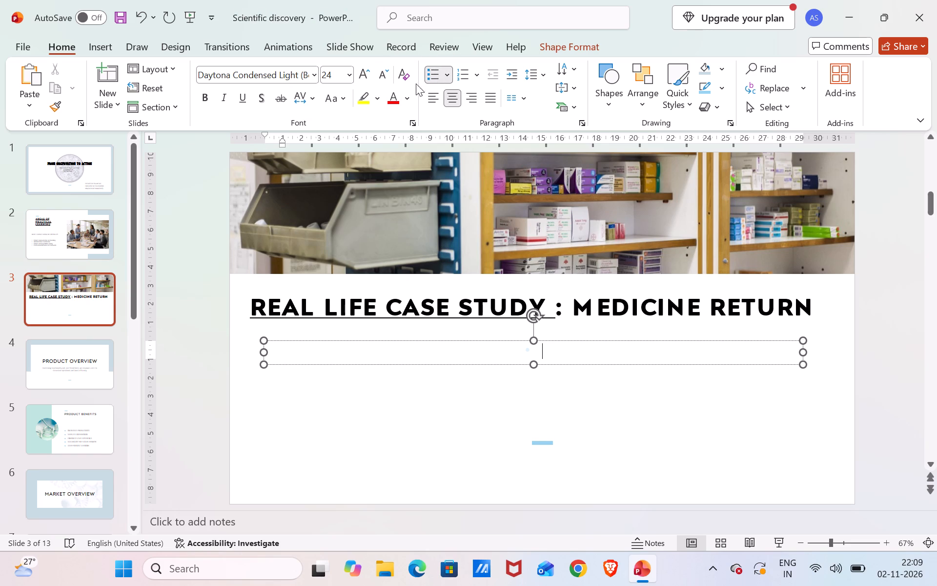
left_click(448, 74)
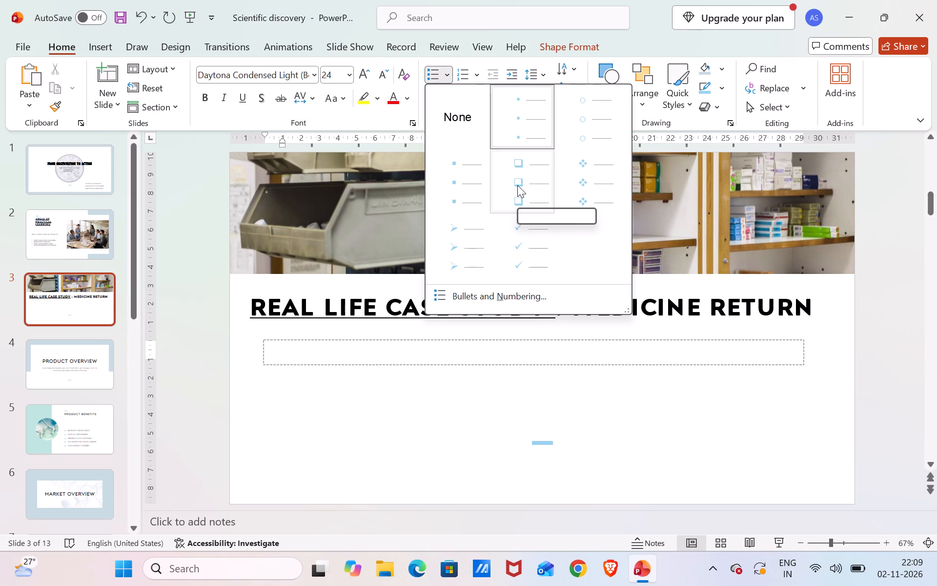
left_click(517, 160)
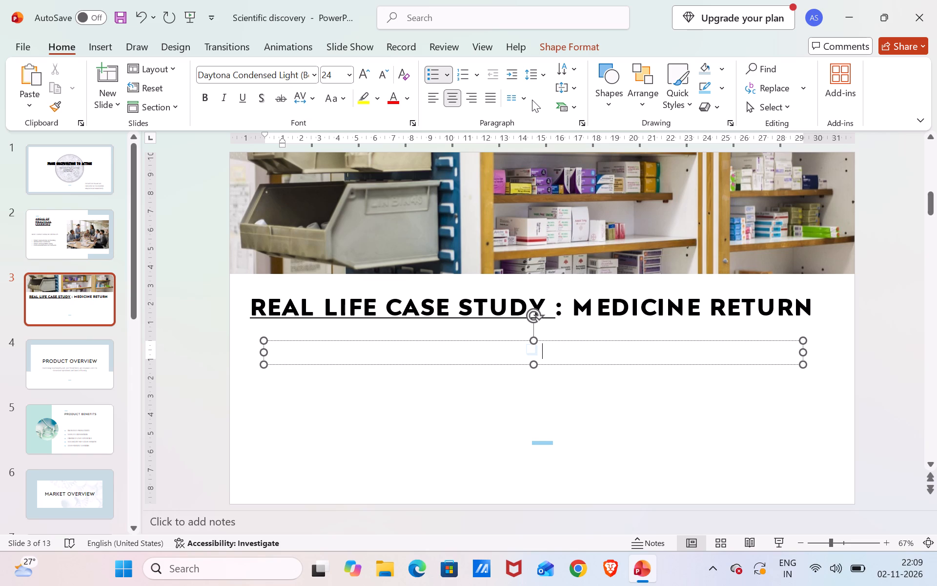
Write the first bullet as "A patient's family faced difficulty returning medicines after discharge.".
key("a")
key("space")
type("patient")
key("space")
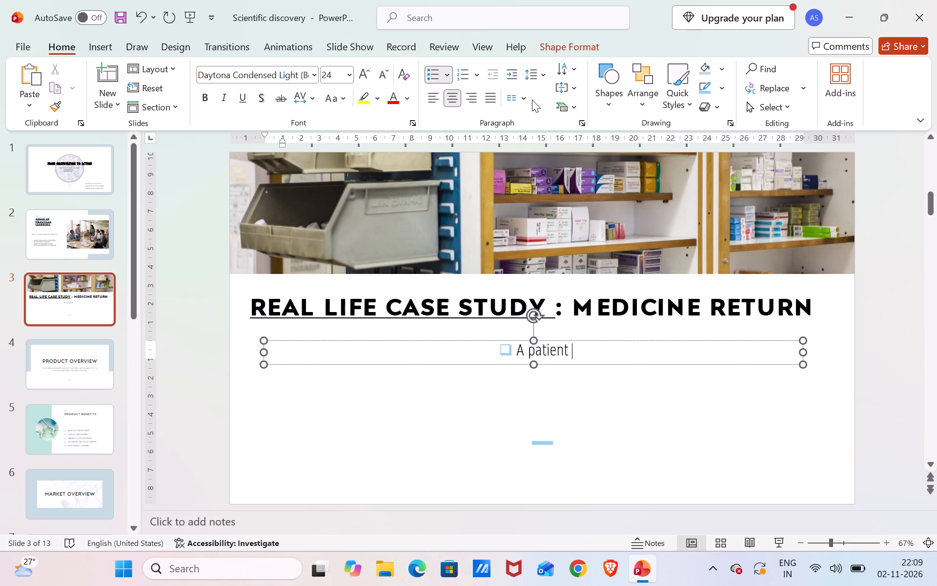
key("BackSpace")
key("shift+quotedbl")
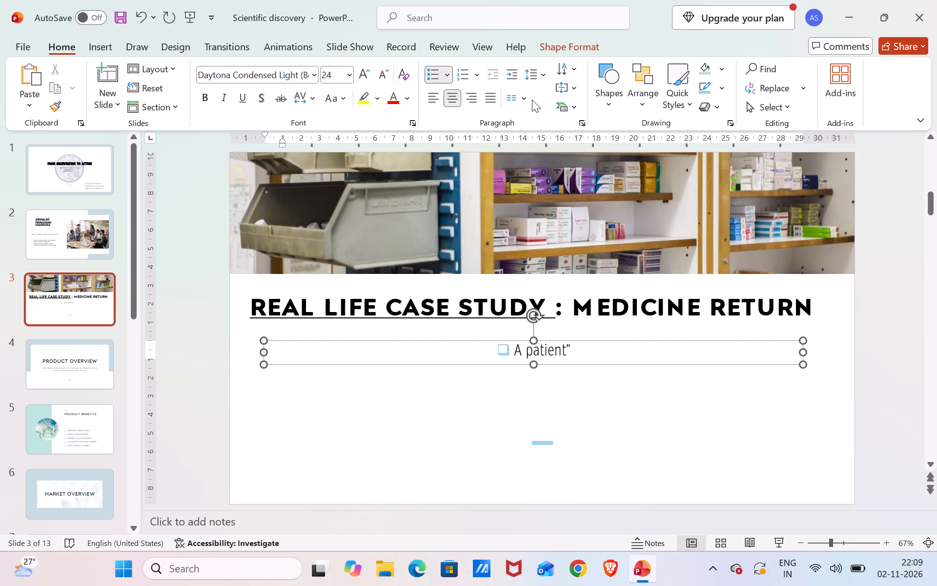
key("BackSpace")
key("apostrophe")
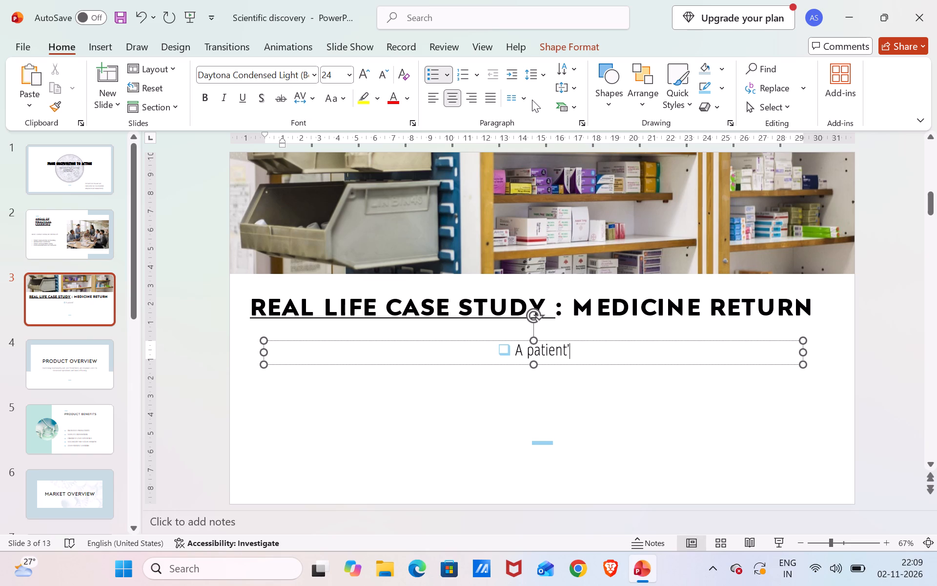
type("s fami")
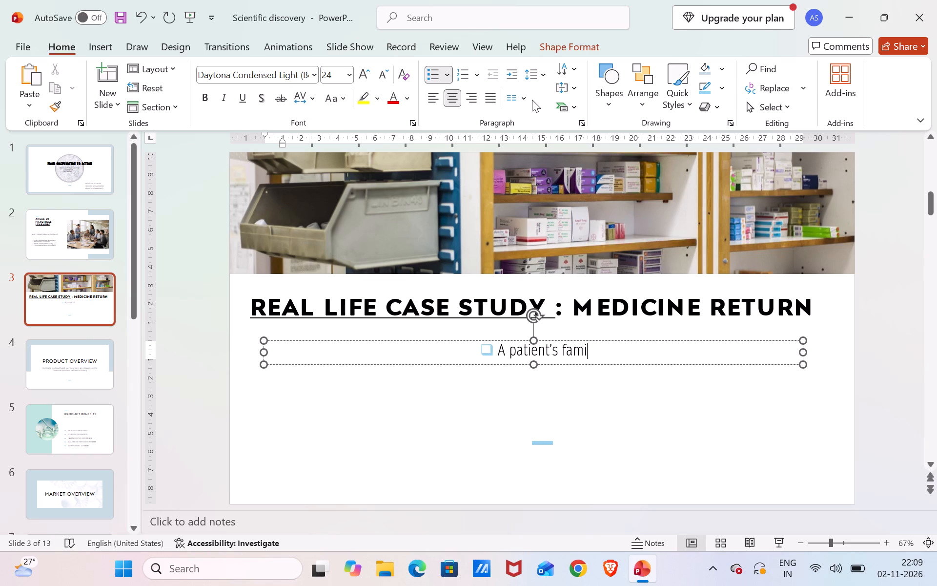
type("ly")
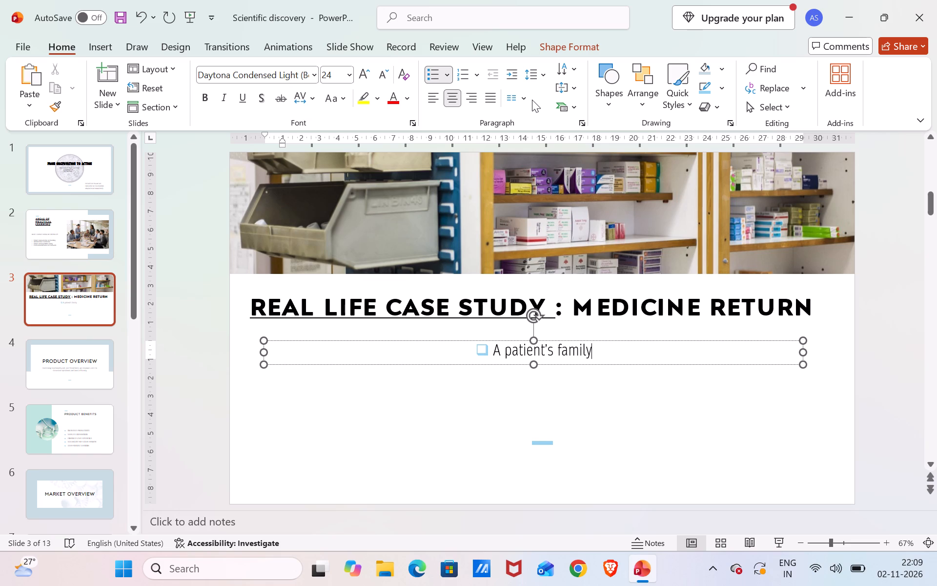
key("space")
type("c")
key("BackSpace")
type("faced")
key("space")
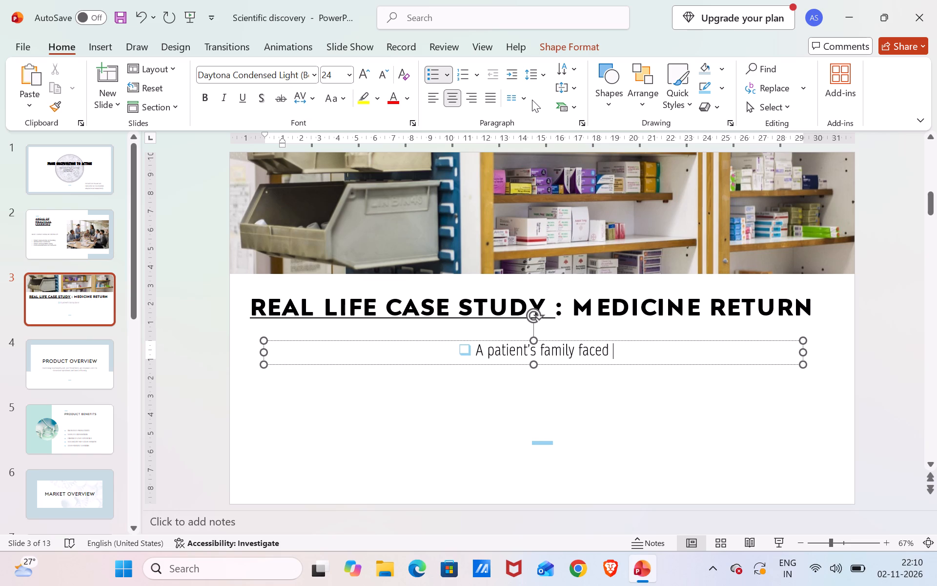
type("difficult")
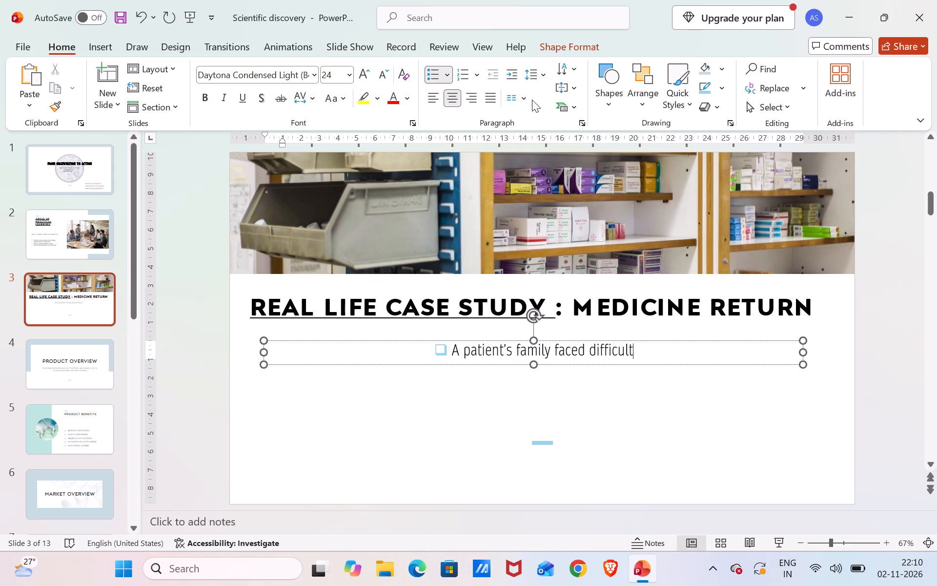
key("y")
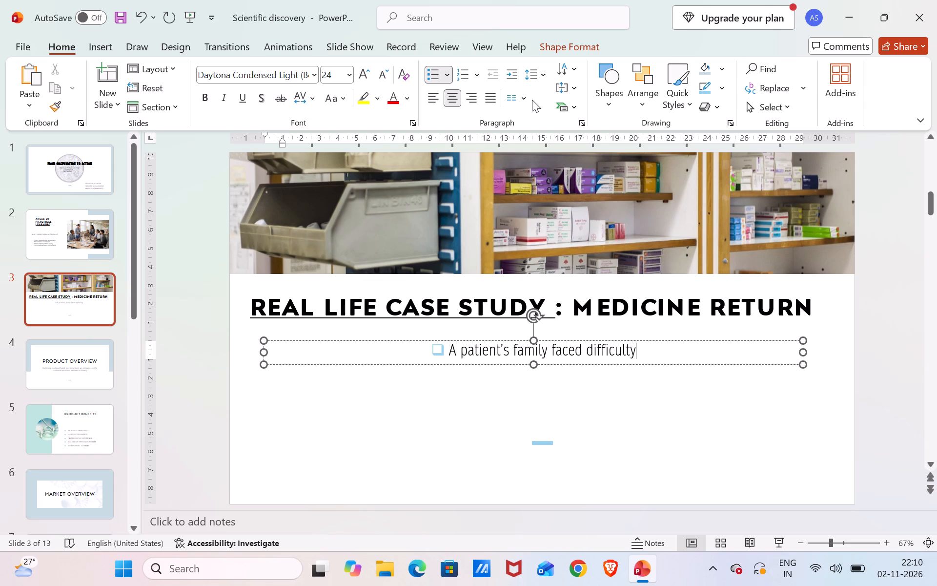
key("space")
type("returning")
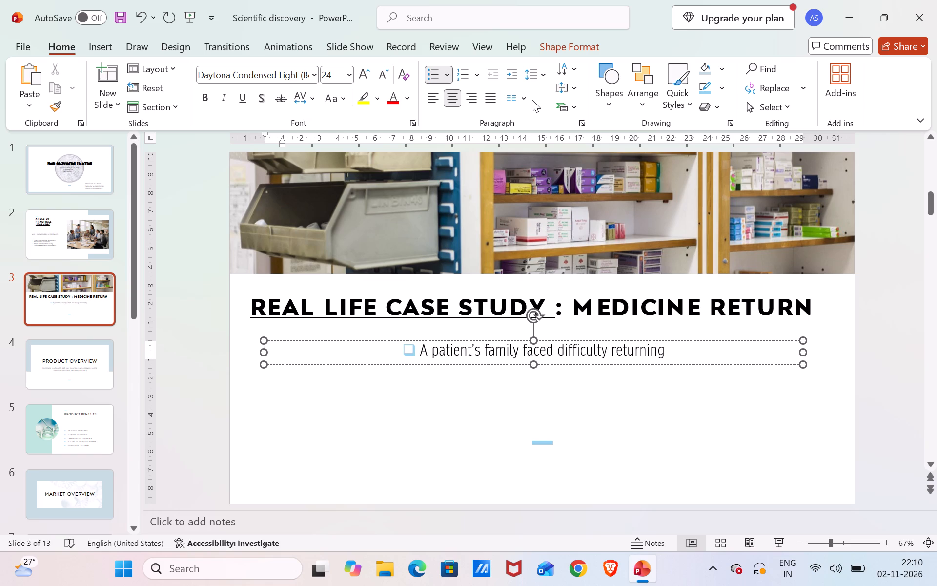
key("space")
type("medi")
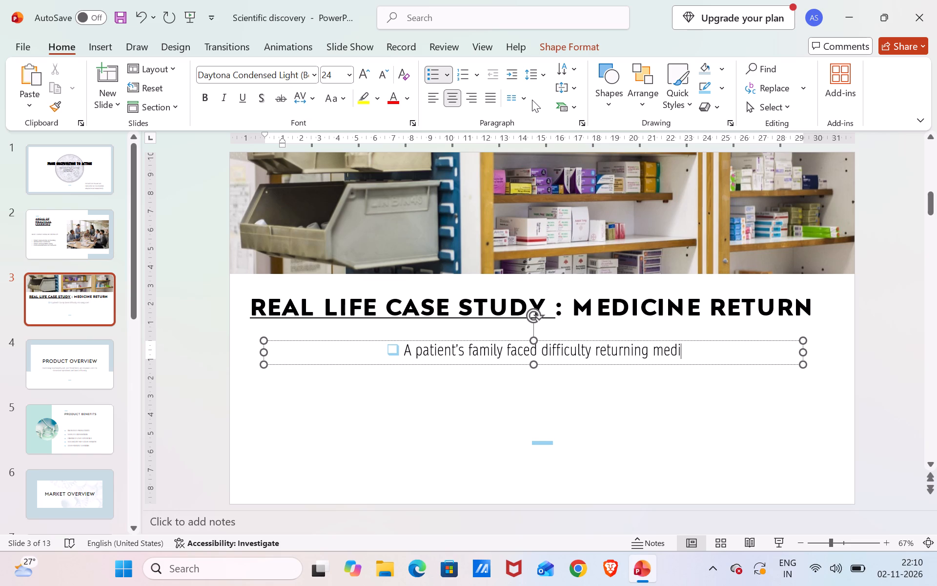
type("cines")
key("space")
type("after")
key("space")
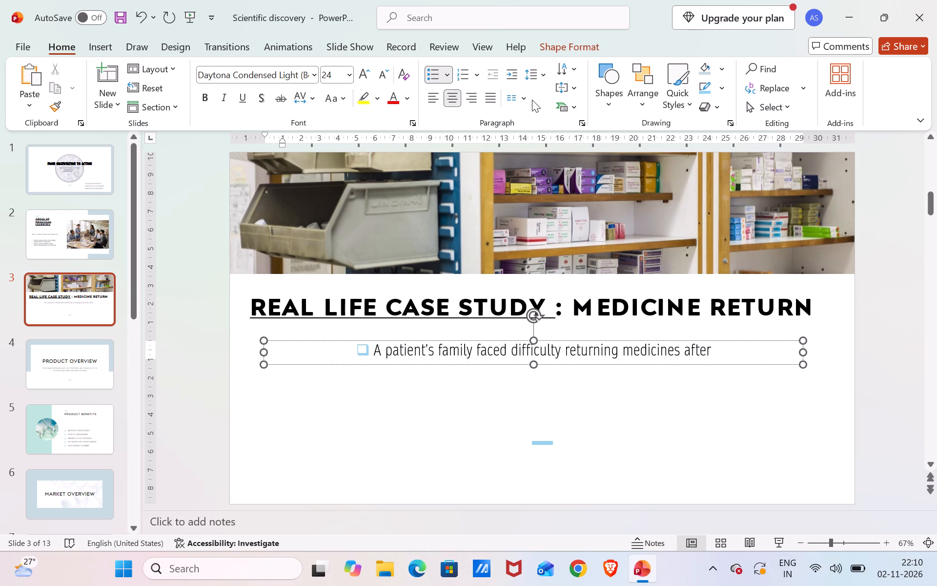
type("discharge")
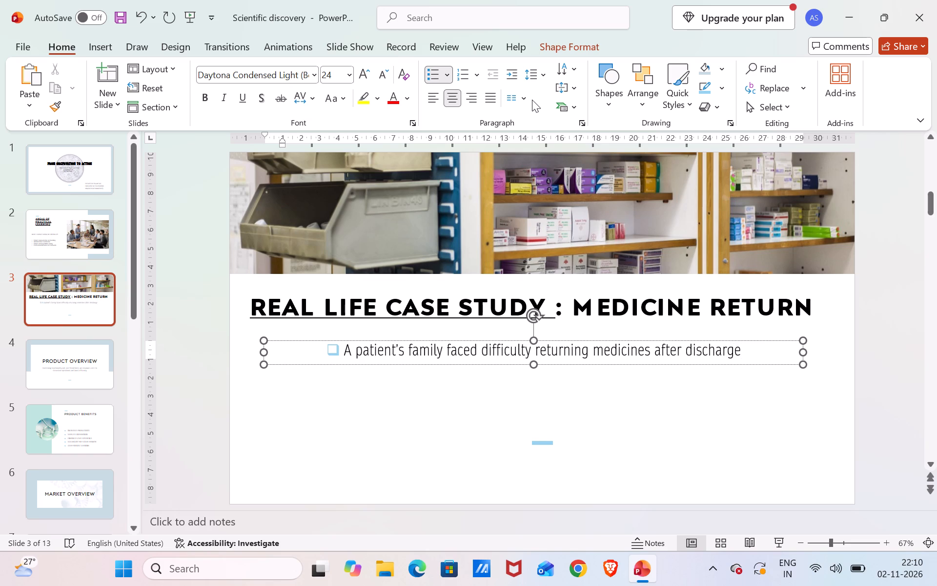
key("period")
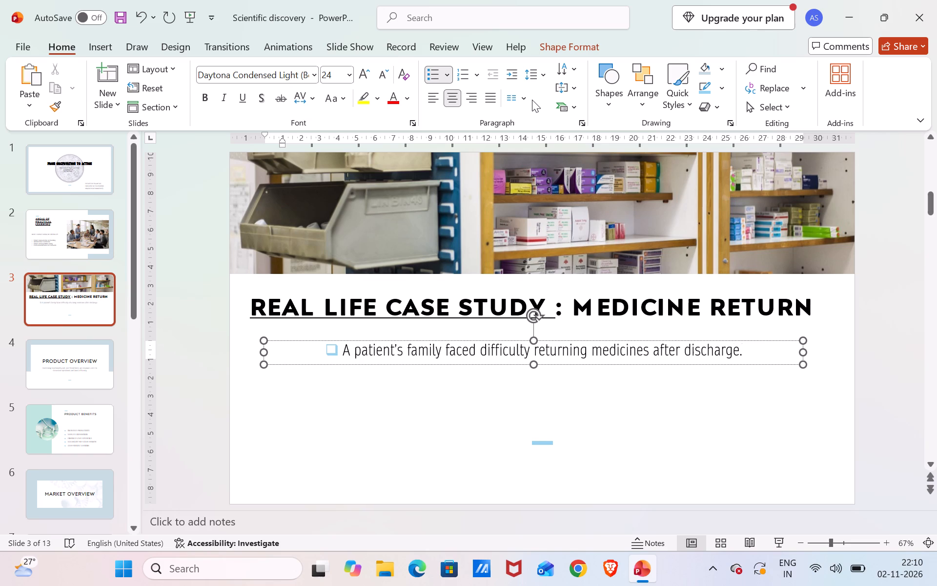
Add a second bullet reading "Varification" below the sentence about the patient's family.
key("Return")
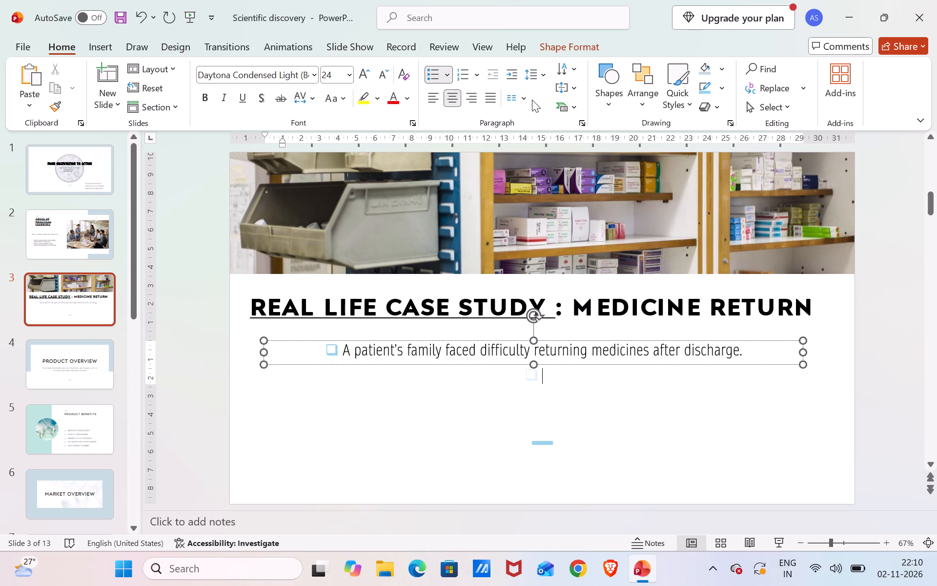
type("arifictio0n")
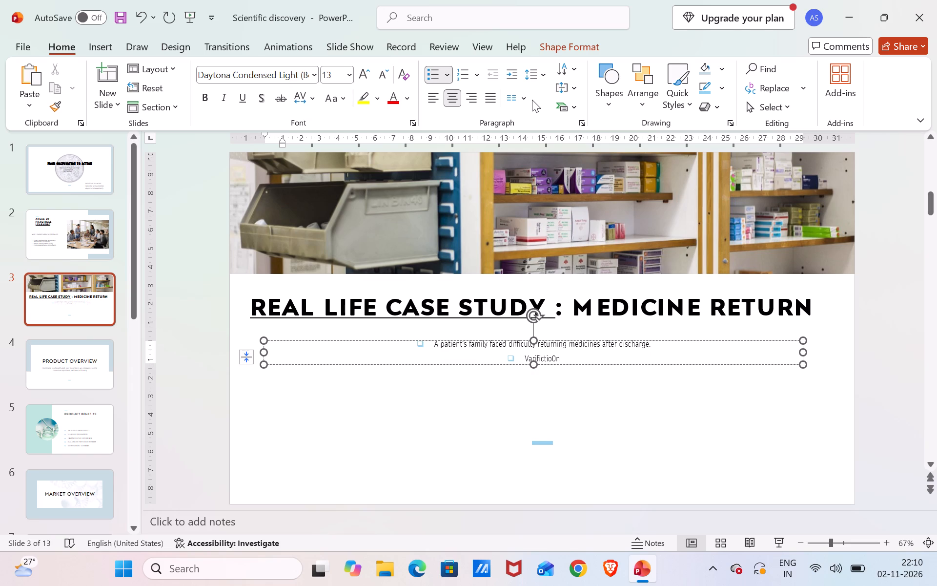
key("space")
key("BackSpace")
key("BackSpace")
key("BackSpace")
key("BackSpace")
key("BackSpace")
key("BackSpace")
type("ation")
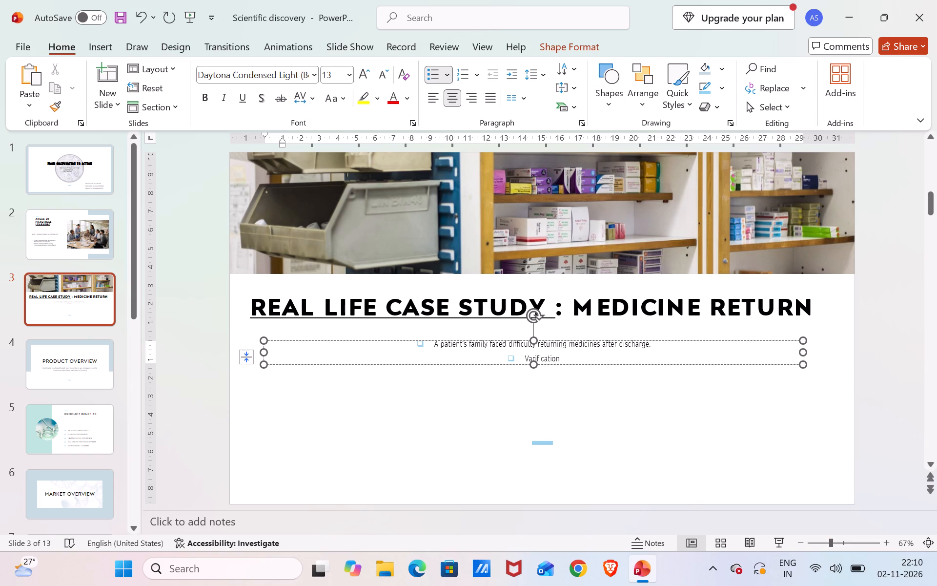
Resize the bullet text box, extending it down to the blue accent line and narrowing it to just fit the first bullet, nudged slightly left.
left_click_drag(803, 361, 805, 439)
left_click_drag(805, 387, 803, 385)
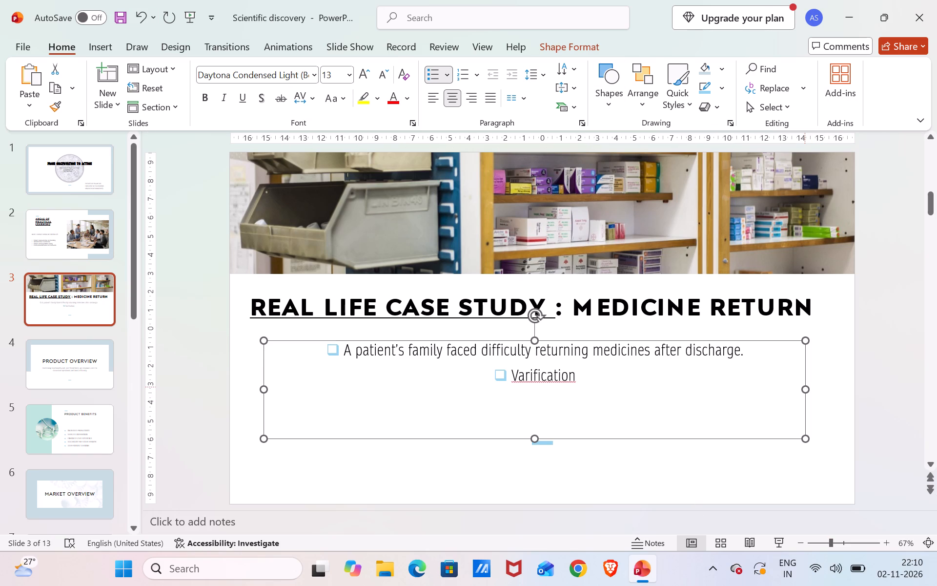
left_click_drag(803, 385, 670, 378)
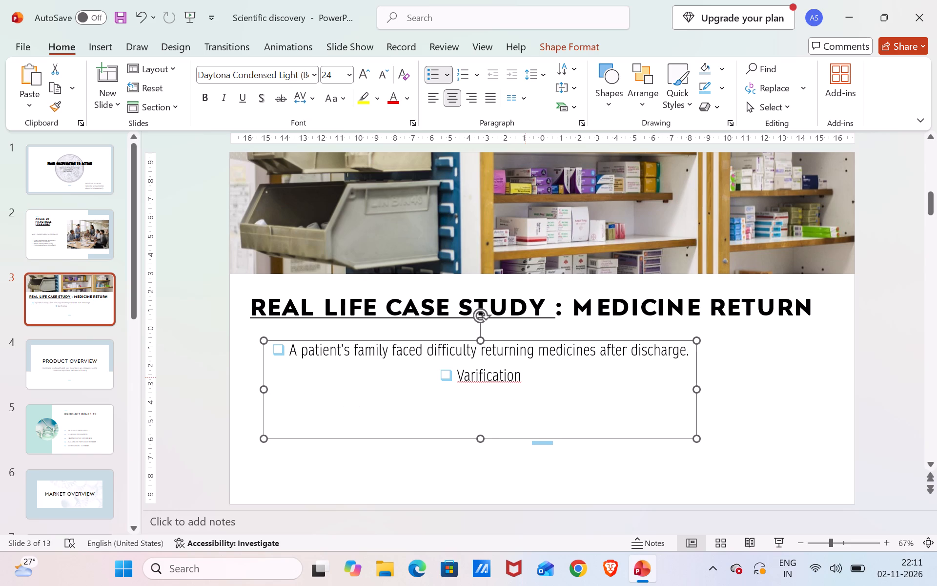
key("Left")
key("Left")
key("Left")
key("Left")
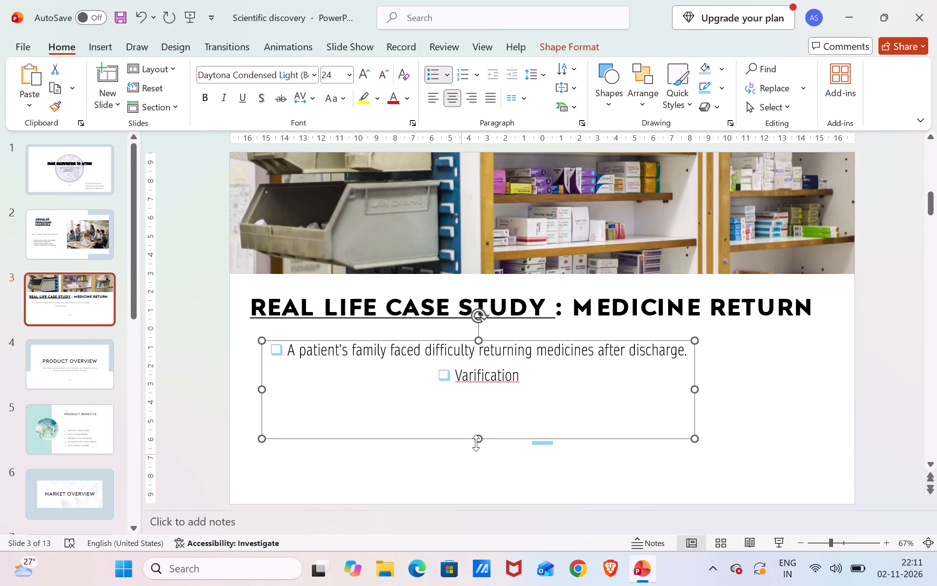
Correct the second bullet's spelling to "Verification".
left_click(526, 376)
key("Left")
key("Left")
key("Left")
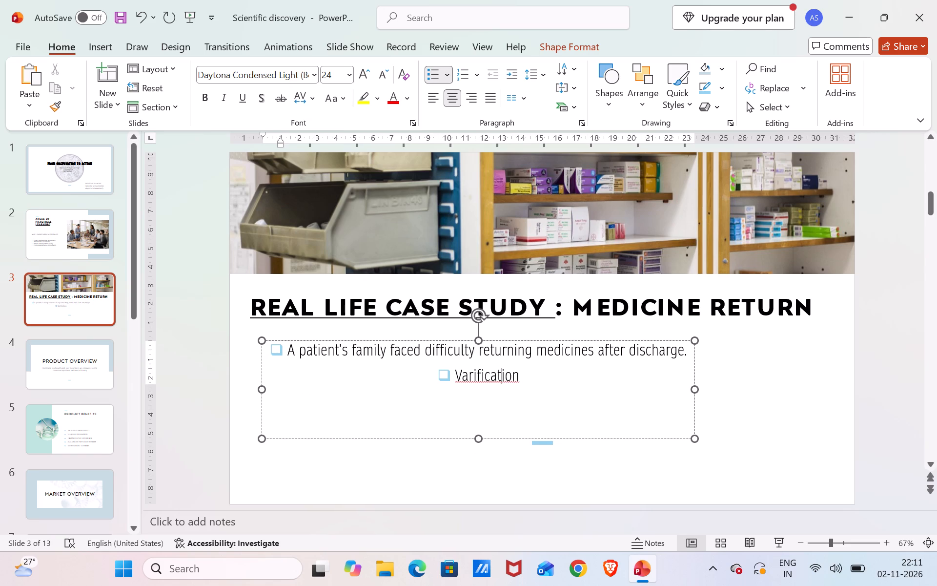
key("Left")
key("Left")
key("Left")
key("Left")
key("Left")
key("Left")
key("Left")
key("BackSpace")
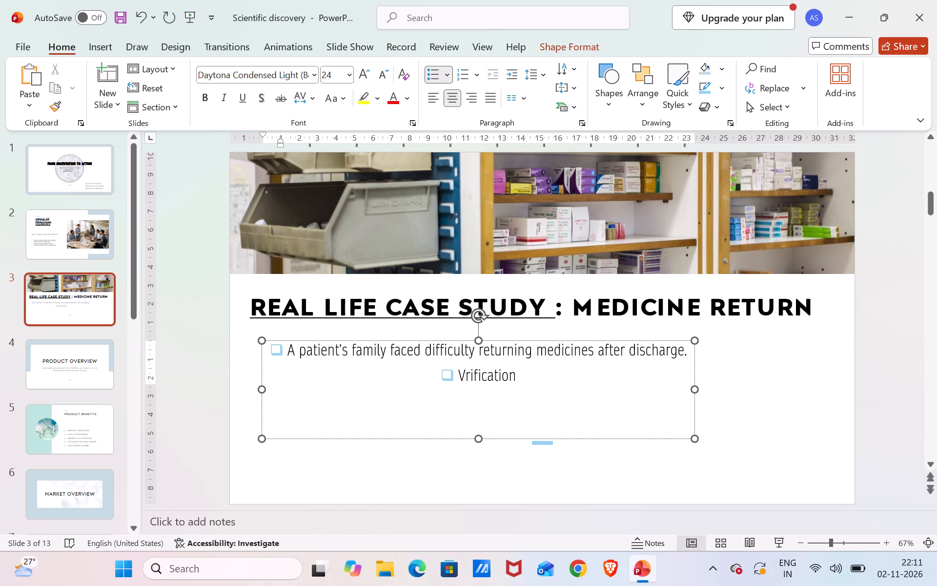
key("e")
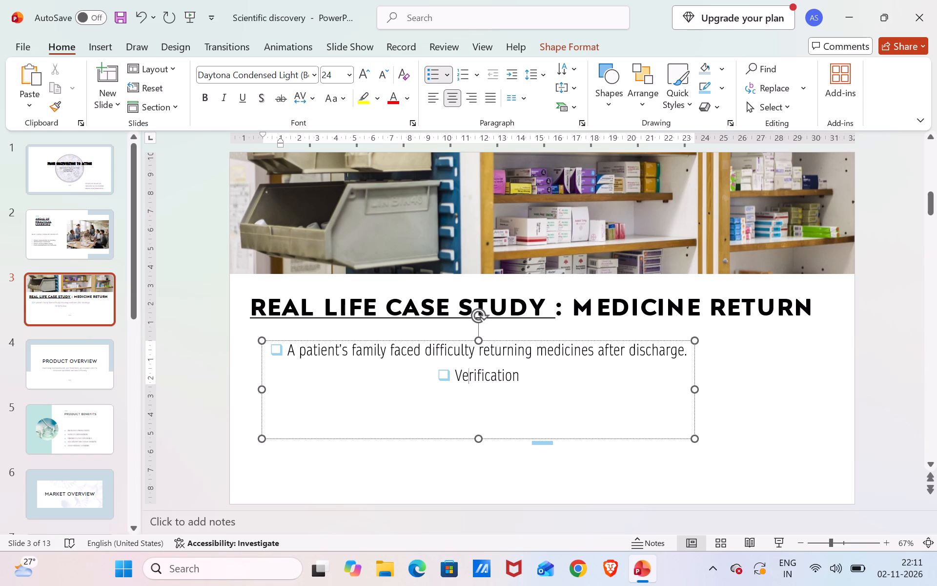
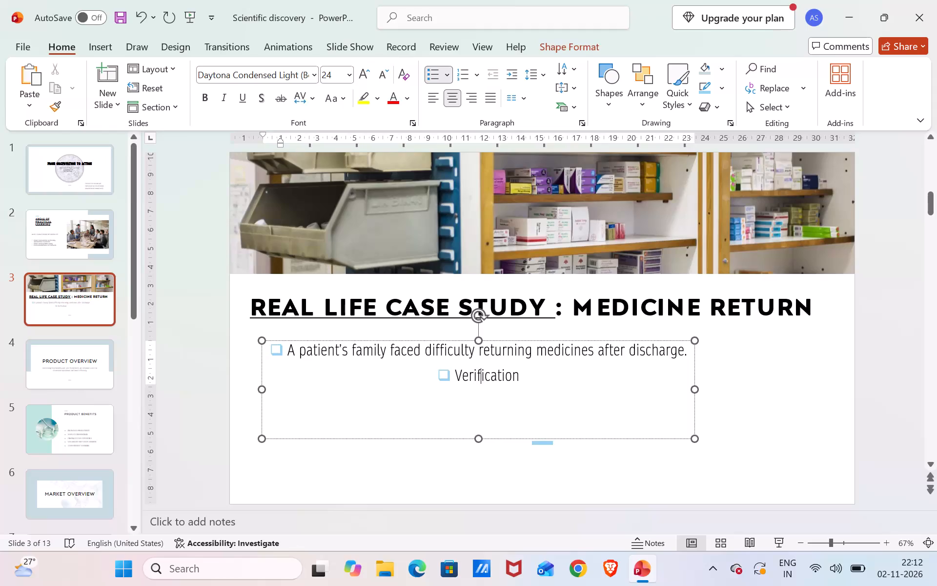
Extend the second bullet to read "Verification and coordination were required.".
key("Right")
key("Right")
key("Right")
key("Right")
key("Right")
key("Right")
key("Right")
key("space")
type("and co")
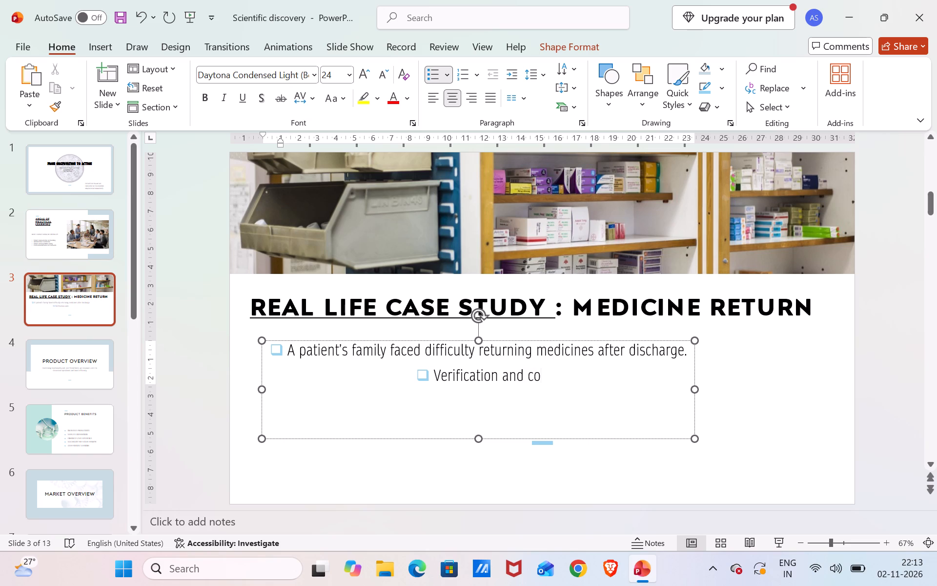
type("ordination")
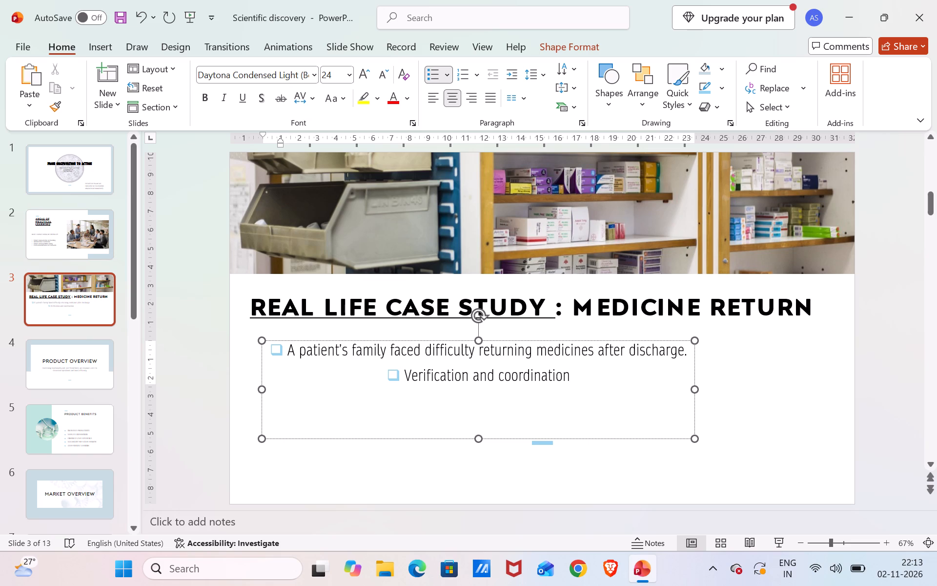
key("space")
type("wese")
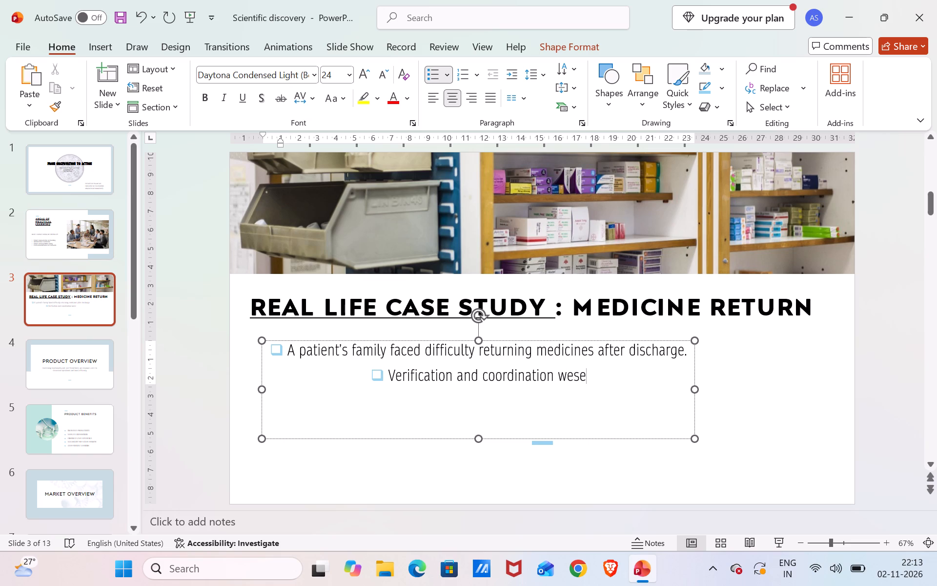
key("BackSpace")
key("BackSpace")
type("re")
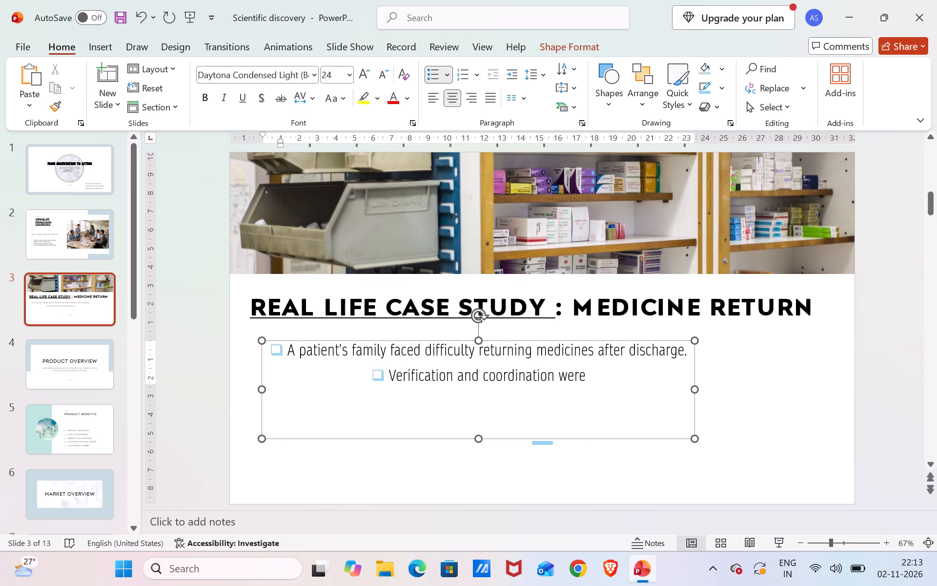
key("space")
type("re")
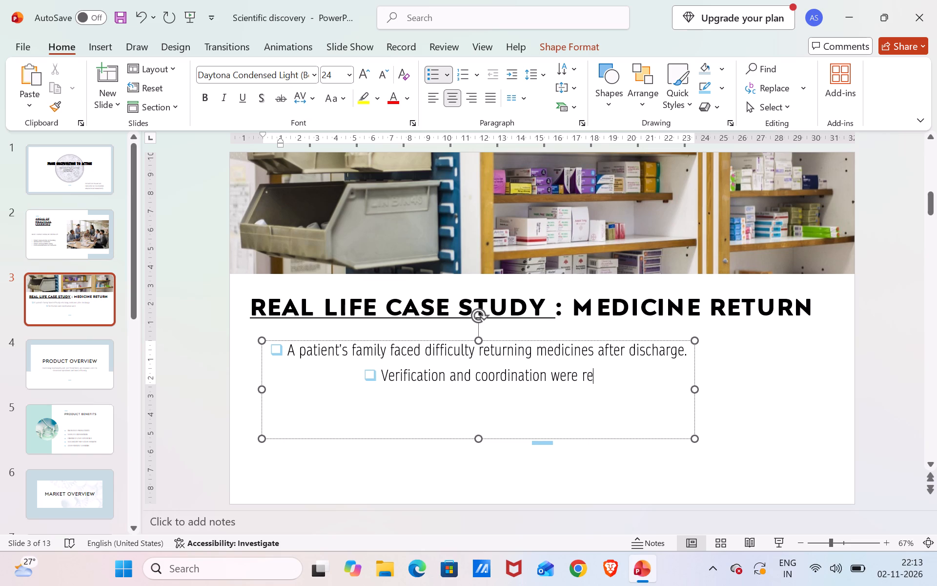
key("q")
type("ui")
type("red")
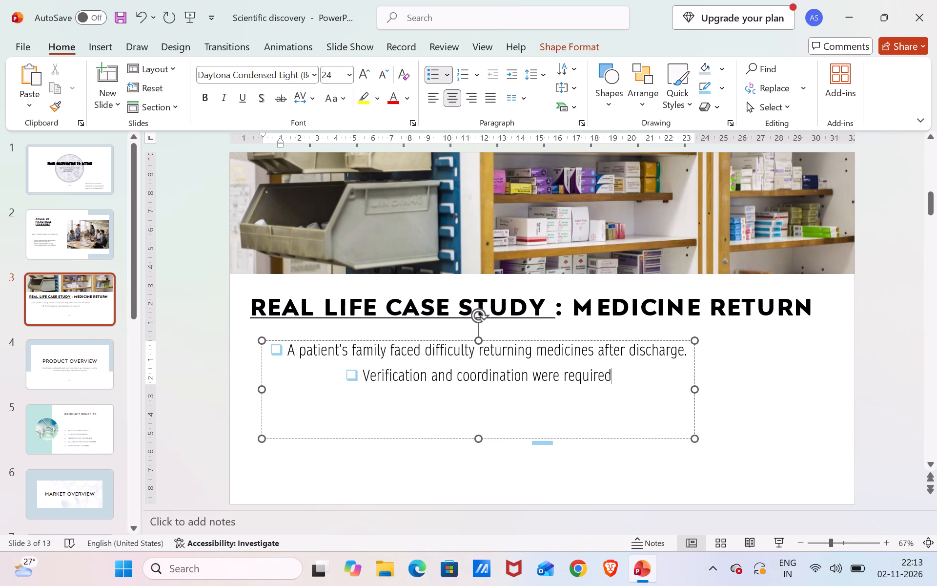
key("period")
Add a third bullet reading "I contacted the concerned personnel and followed up.".
key("Return")
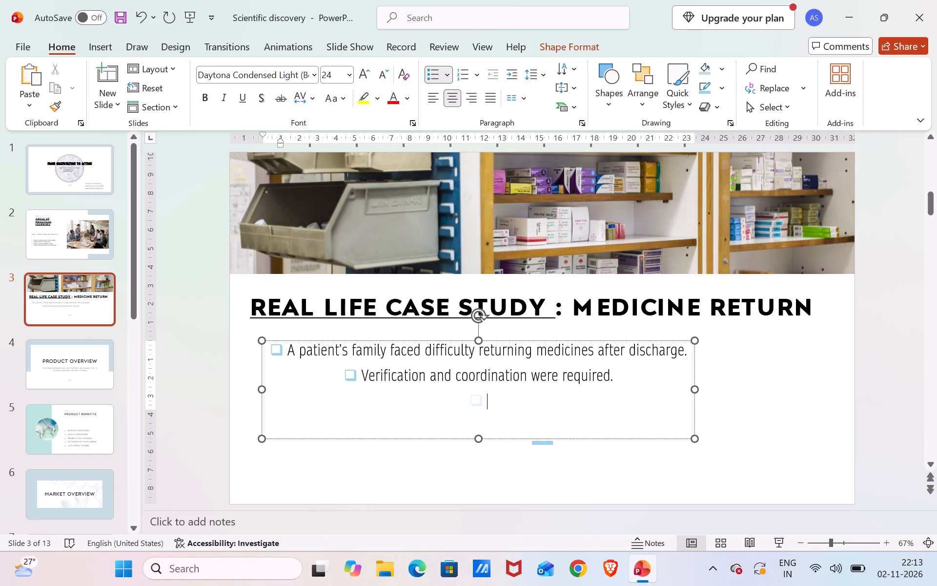
type("i ci")
key("BackSpace")
type("ontacted")
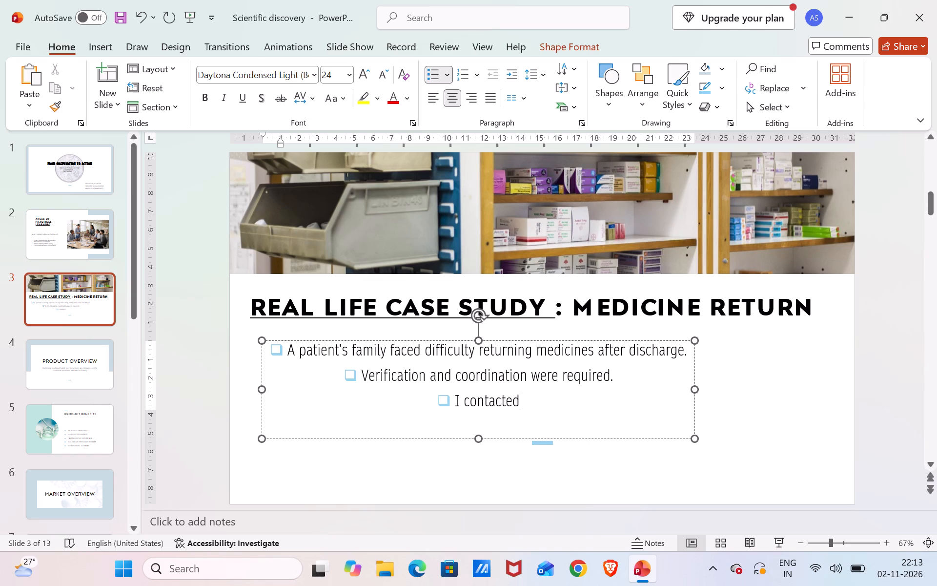
key("space")
type("the co")
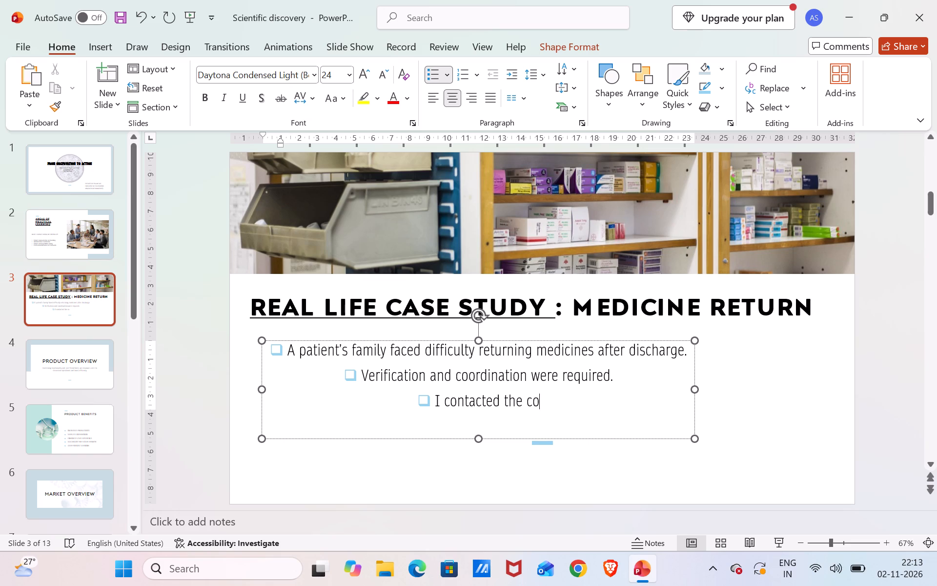
key("c")
type("er")
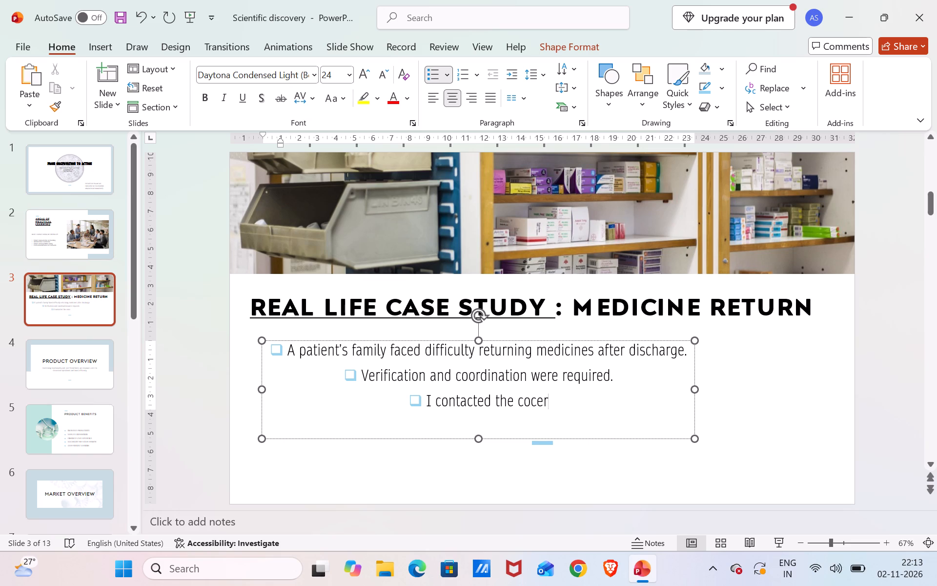
type("ned")
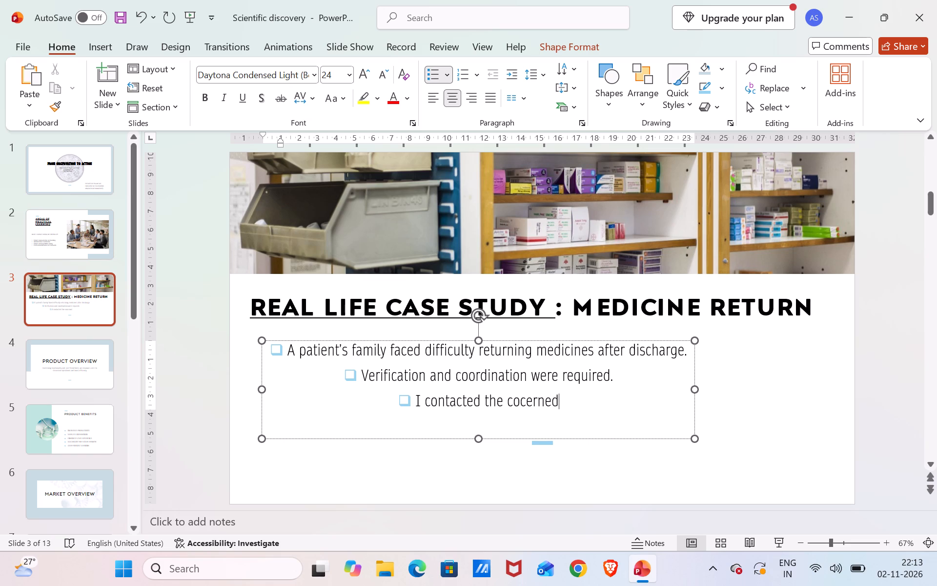
key("space")
type("per")
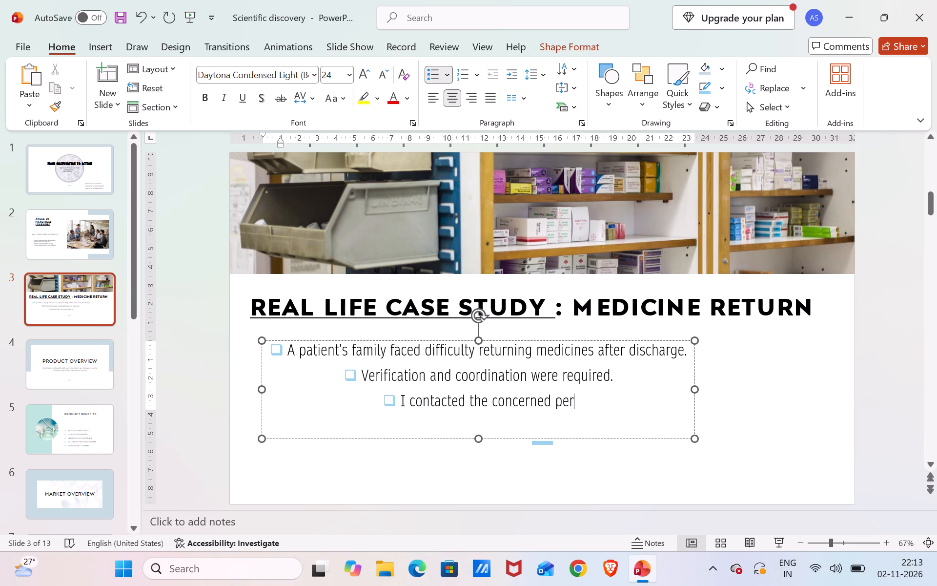
type("sonn")
key("w")
key("BackSpace")
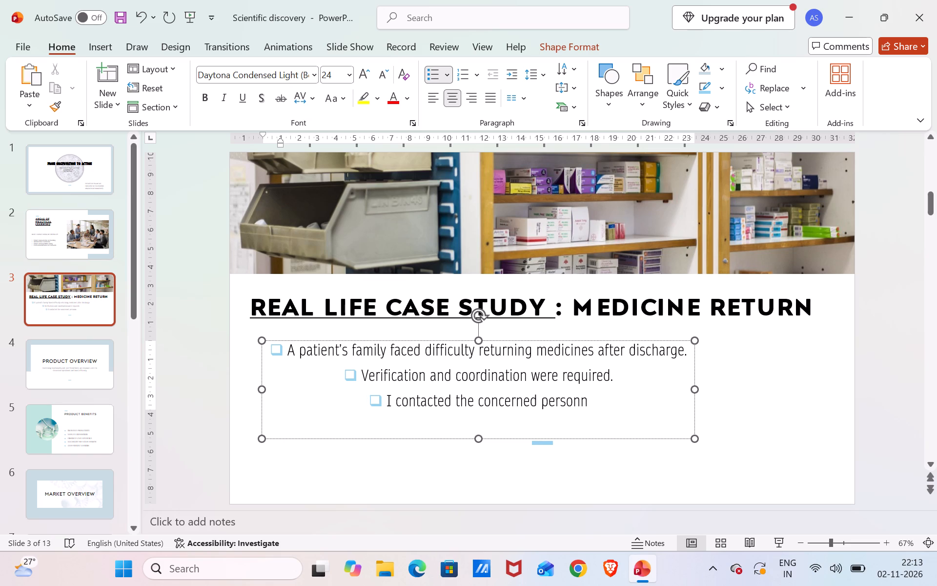
type("el")
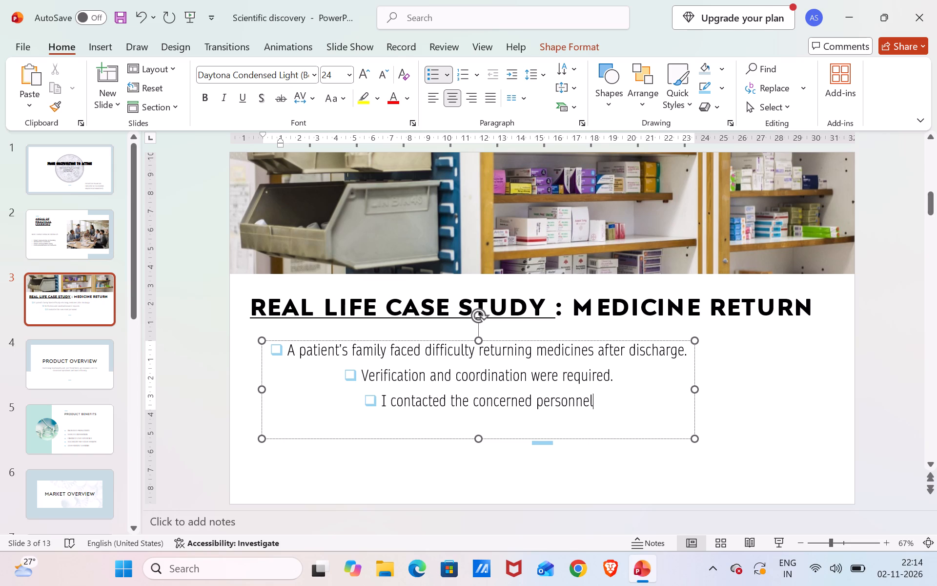
key("space")
type("and")
key("space")
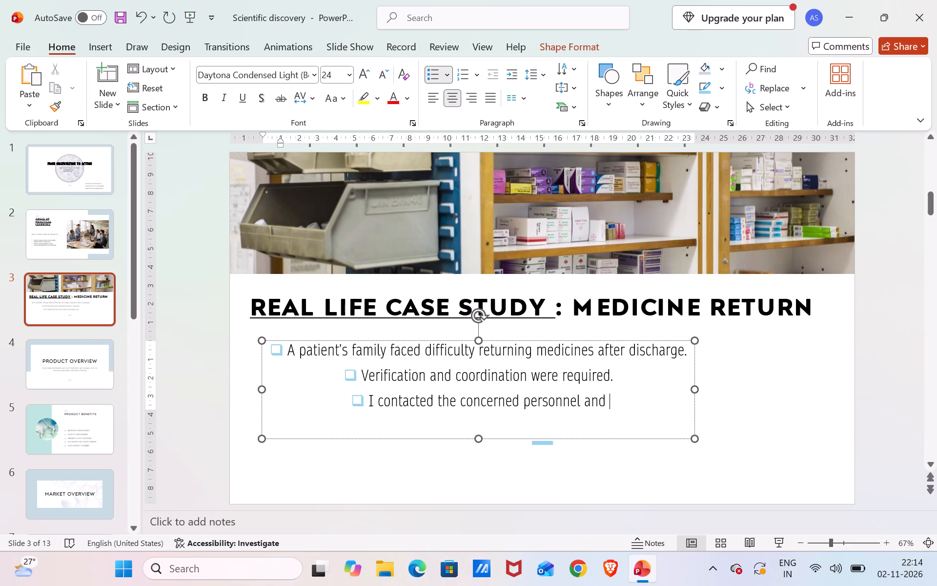
type("follo")
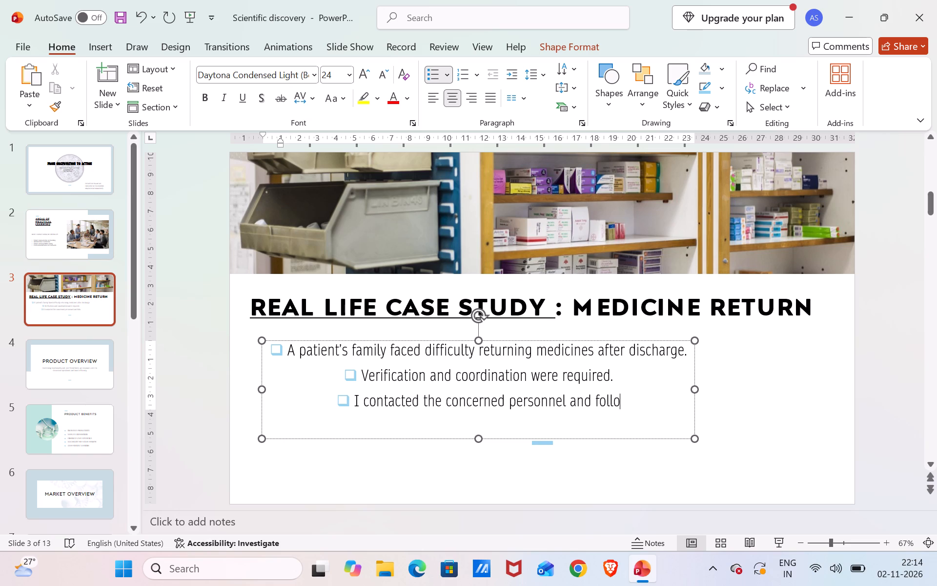
type("we")
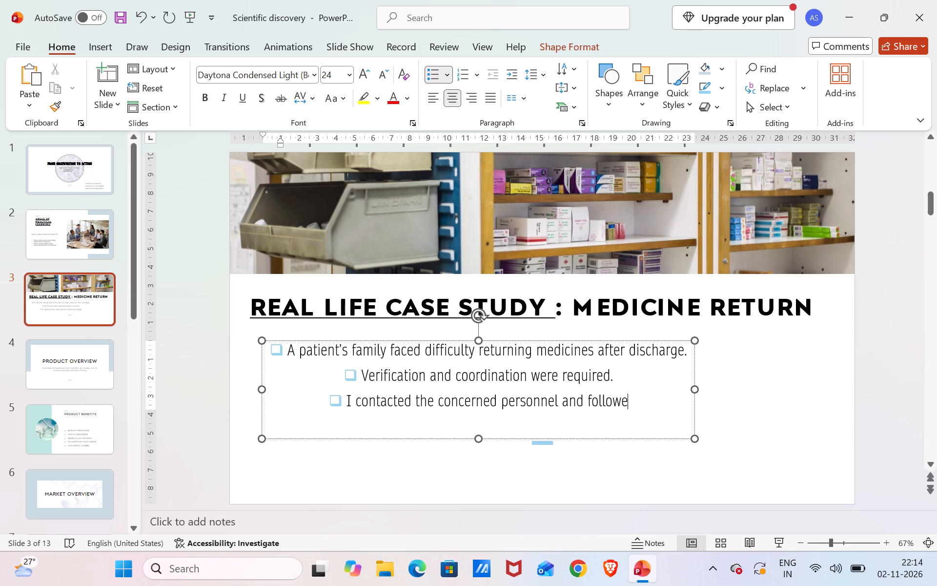
type("d")
key("space")
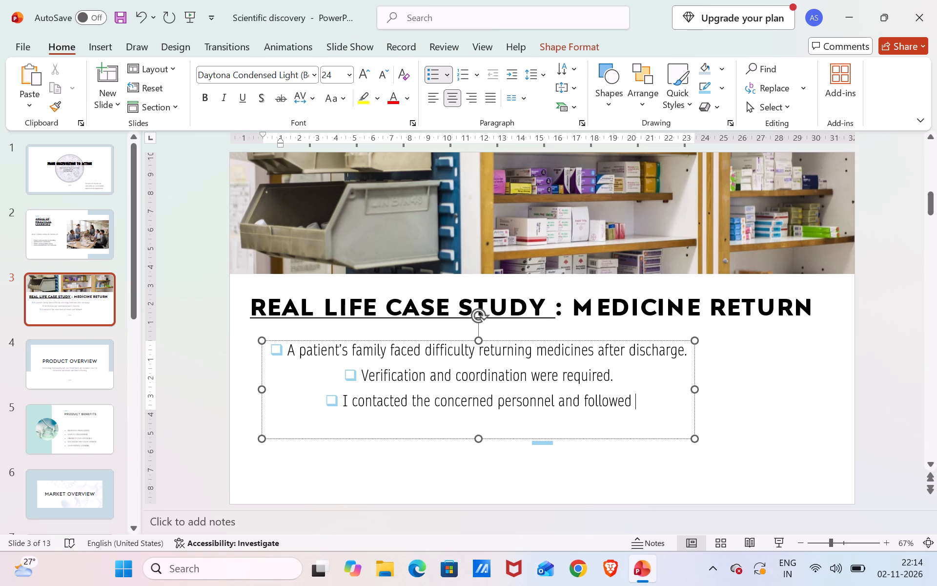
type("up")
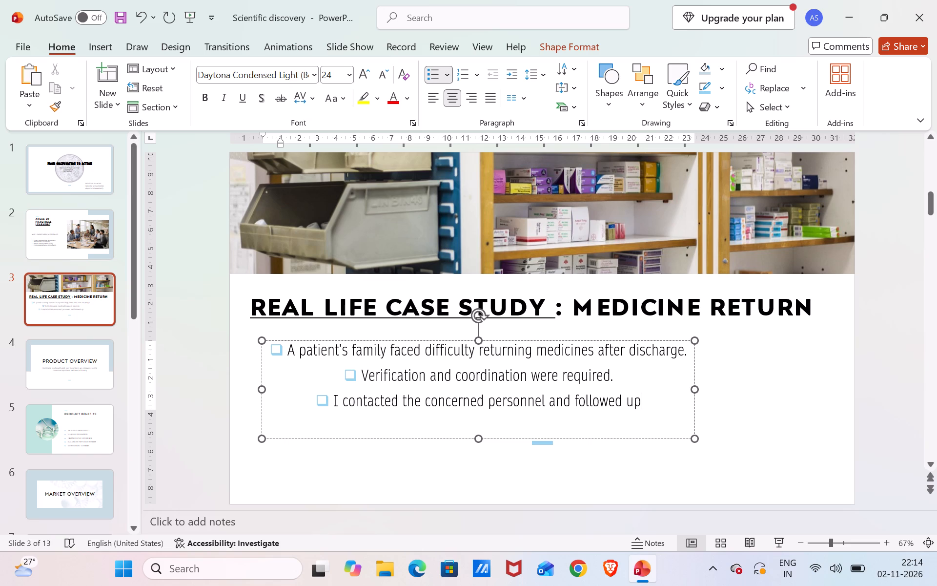
key("period")
Add a fourth bullet reading "The issue was successfully resolved.".
key("Return")
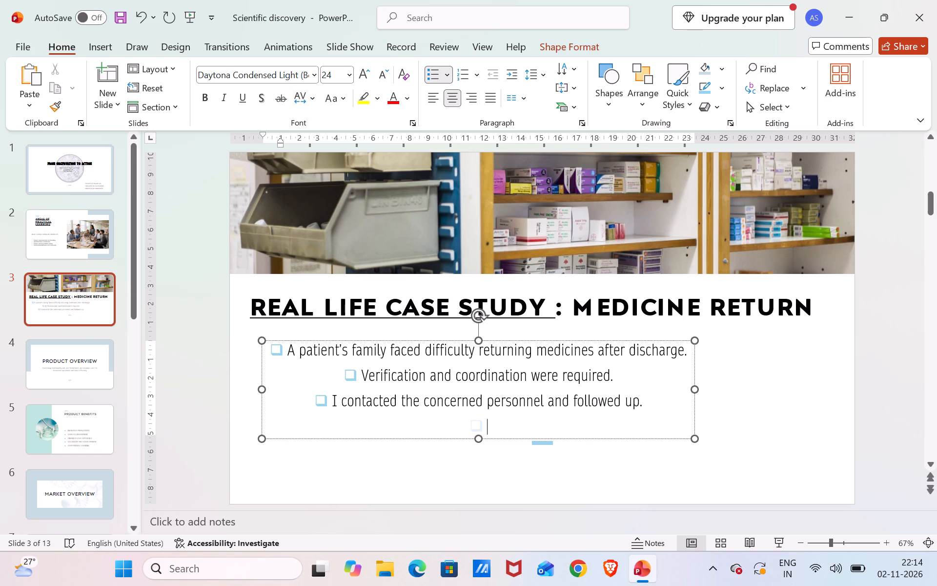
type("the iss")
key("u")
type("e was succecfully")
key("space")
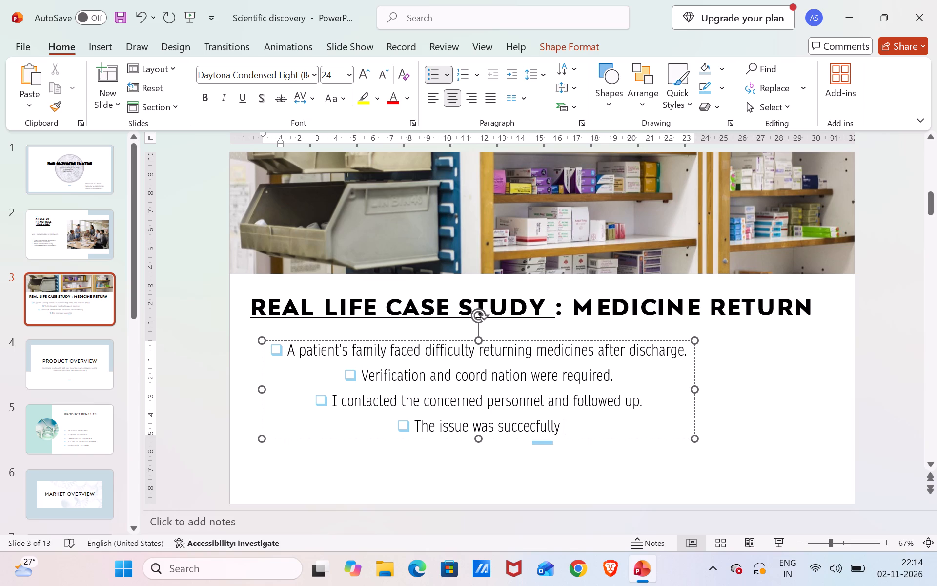
type("resolved")
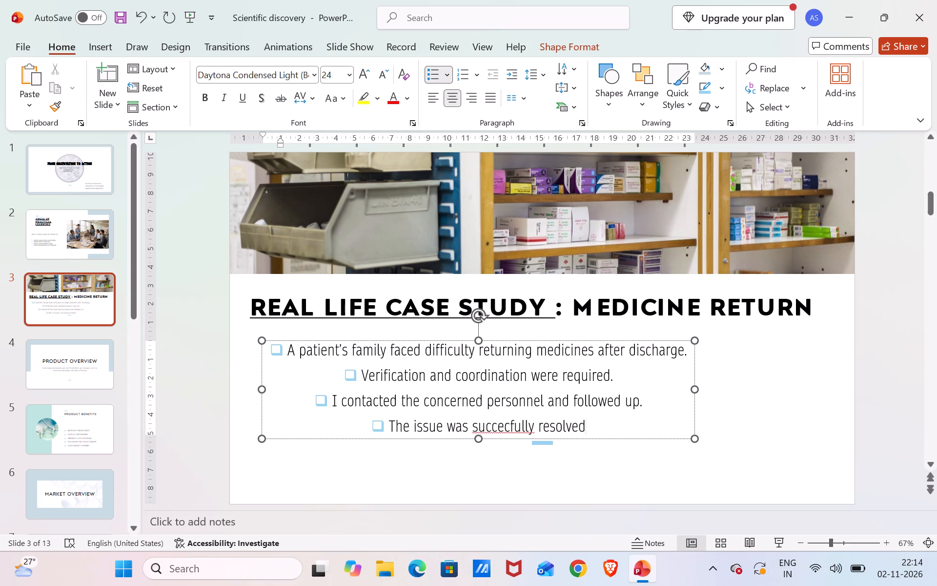
left_click(510, 427)
key("BackSpace")
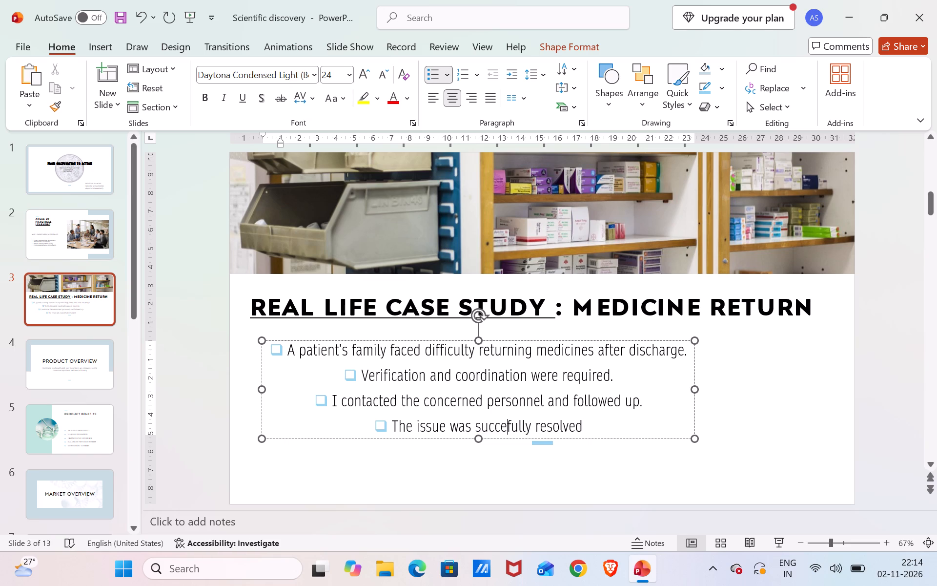
type("ss")
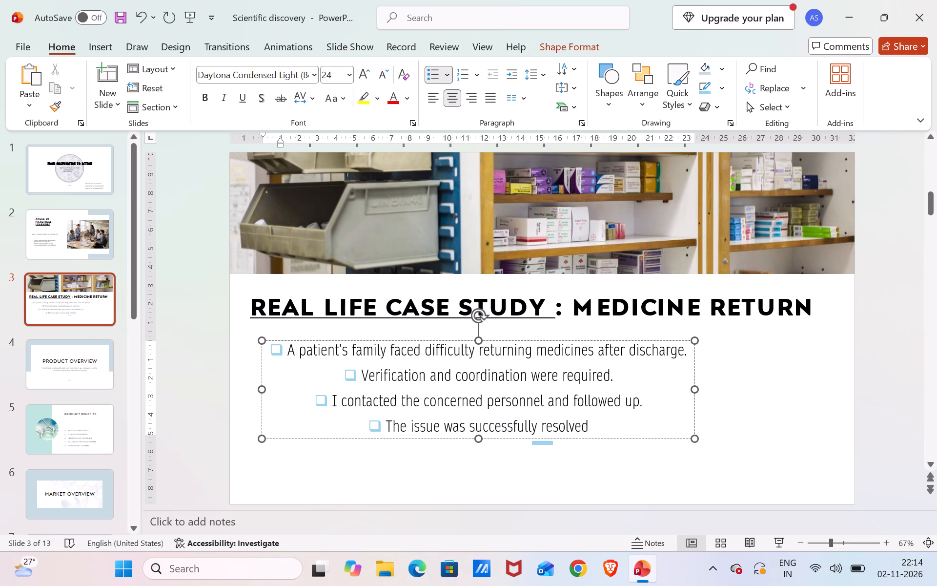
left_click(613, 430)
key("period")
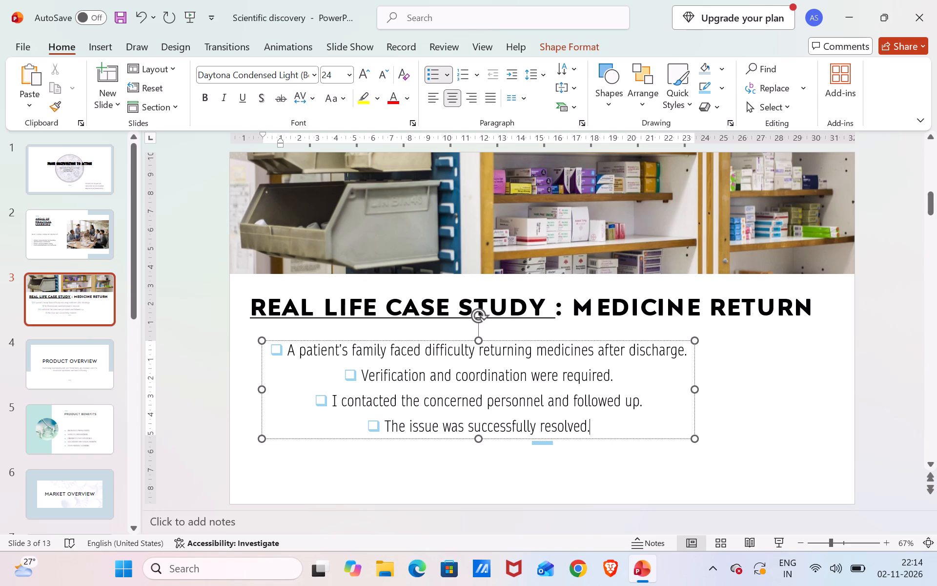
Left-align the four case study bullets on slide 3 and set their font size to 20.
left_click_drag(286, 350, 550, 414)
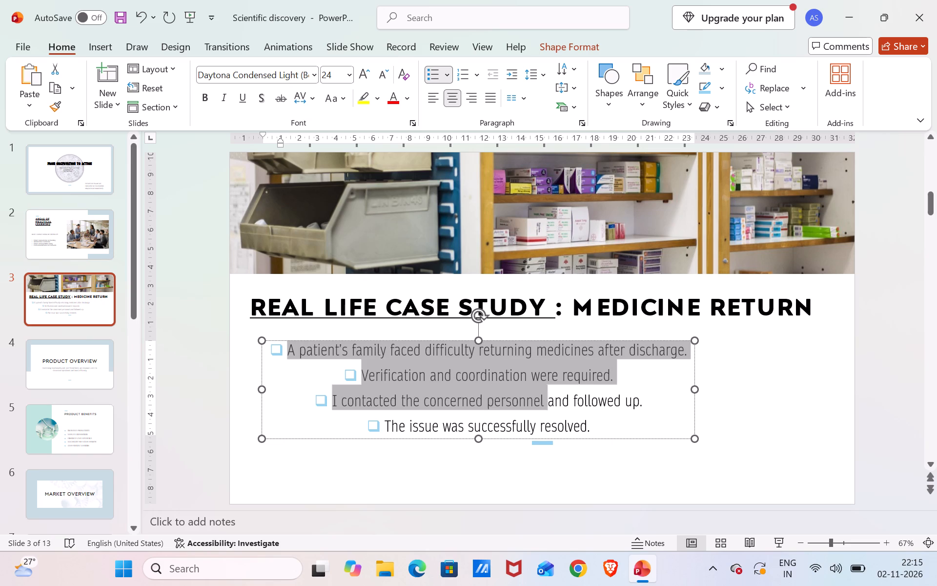
left_click_drag(550, 414, 589, 432)
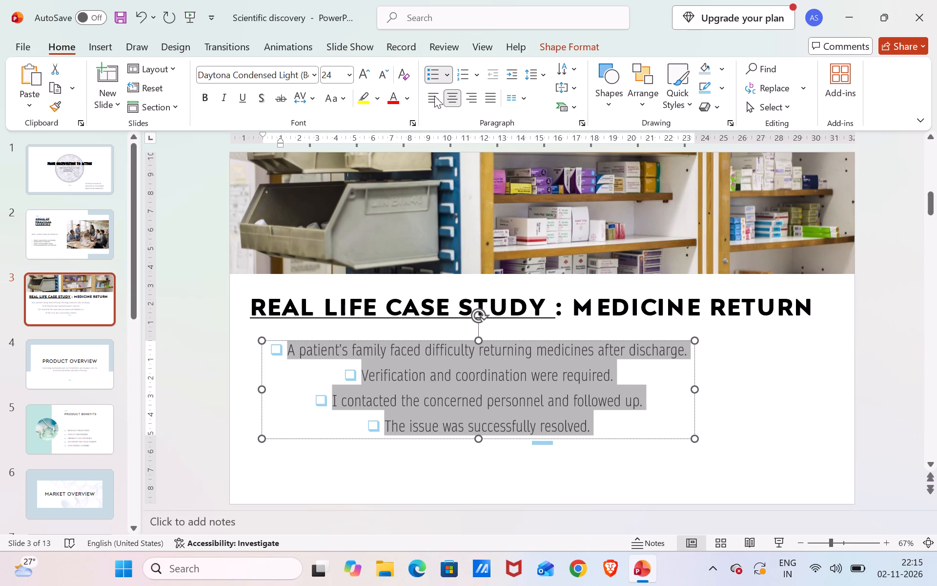
left_click(434, 96)
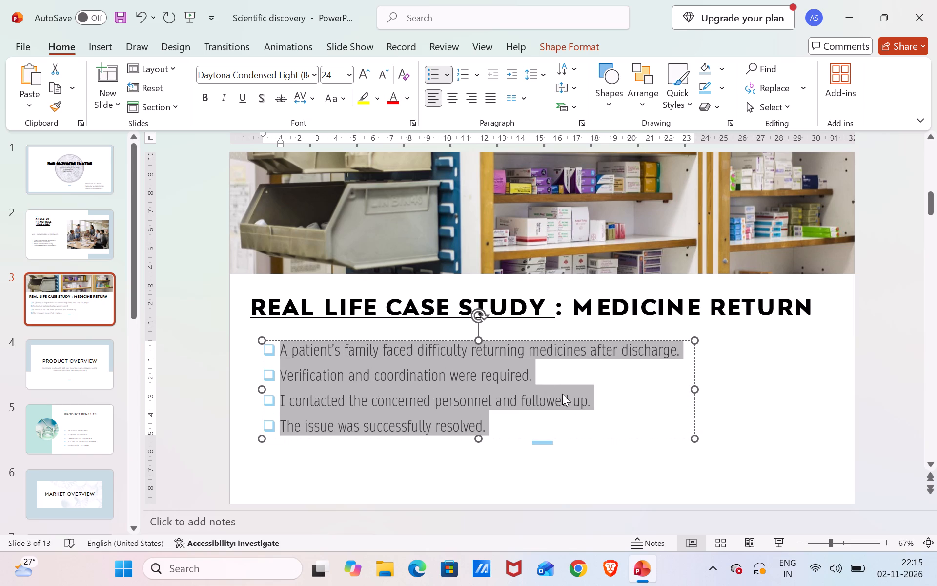
left_click(346, 74)
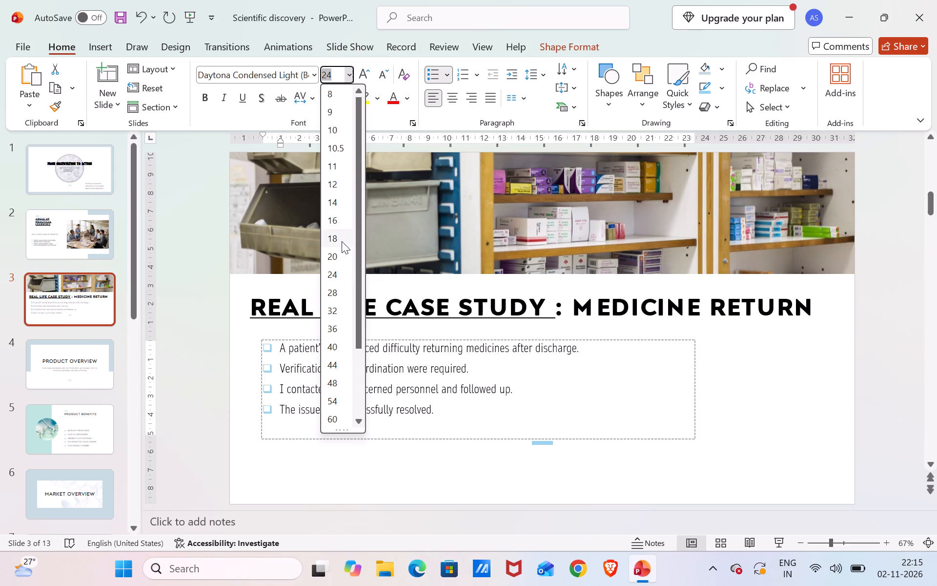
left_click(331, 255)
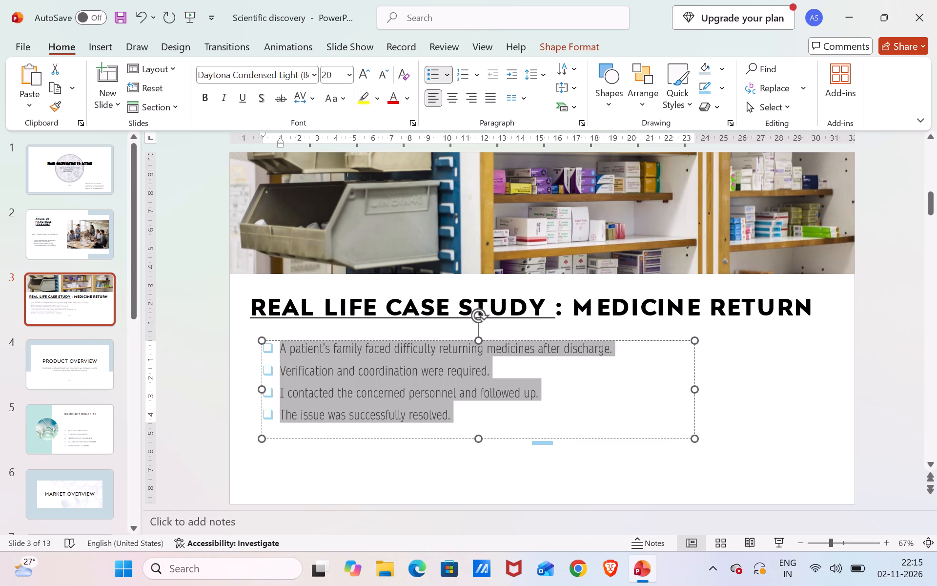
left_click(438, 450)
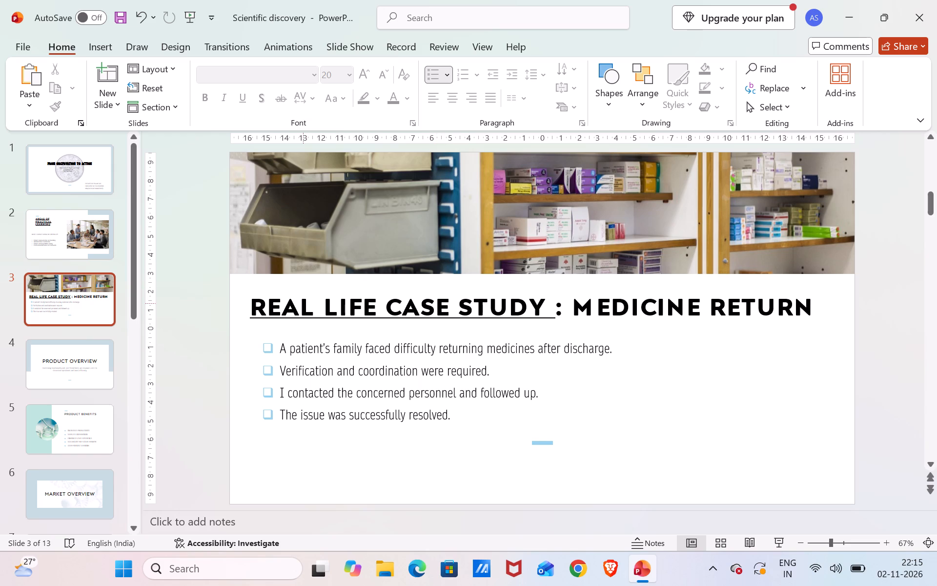
Replace slide 4's title with "Common Challenges Observed".
left_click(62, 361)
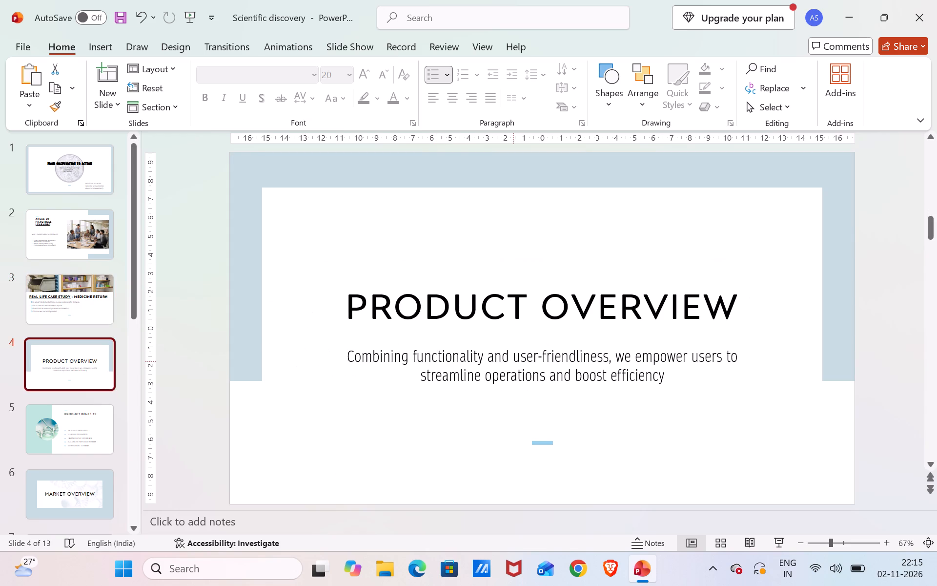
left_click(743, 300)
left_click(736, 304)
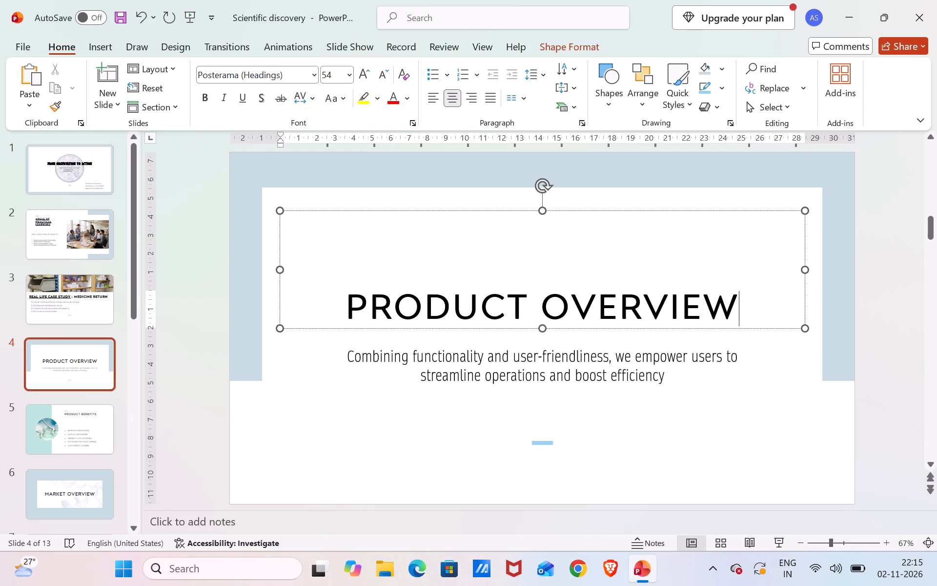
key("BackSpace")
key("BackSpace")
key("BackSpace")
key("BackSpace")
key("BackSpace")
key("BackSpace")
key("BackSpace")
key("BackSpace")
key("BackSpace")
key("BackSpace")
key("BackSpace")
key("BackSpace")
key("BackSpace")
key("BackSpace")
key("BackSpace")
key("BackSpace")
key("BackSpace")
key("BackSpace")
key("BackSpace")
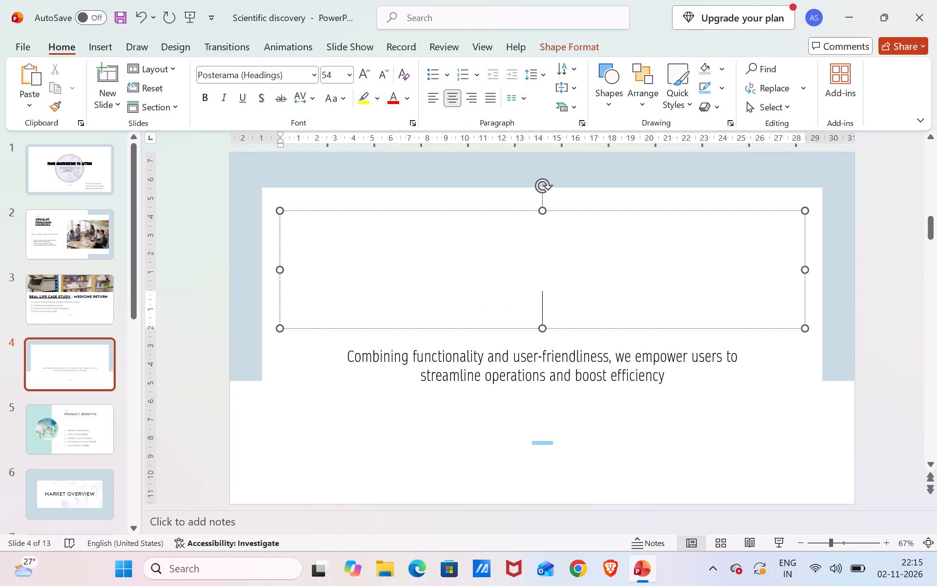
type("commp")
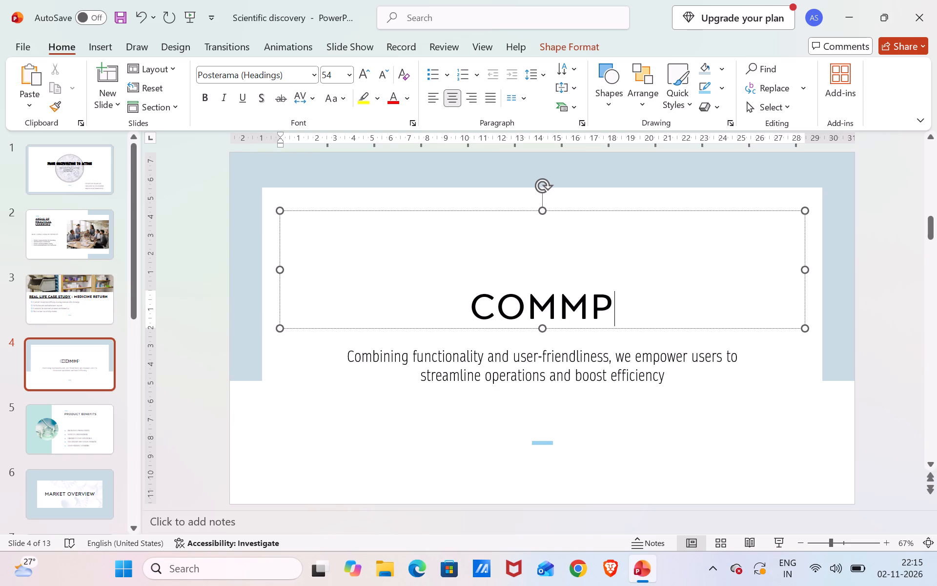
key("BackSpace")
type("on")
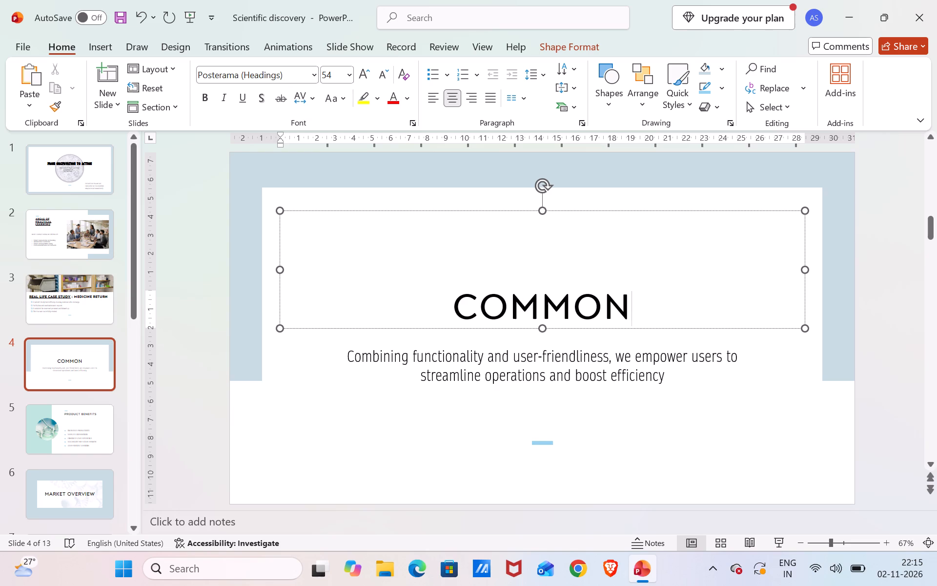
key("space")
type("chall")
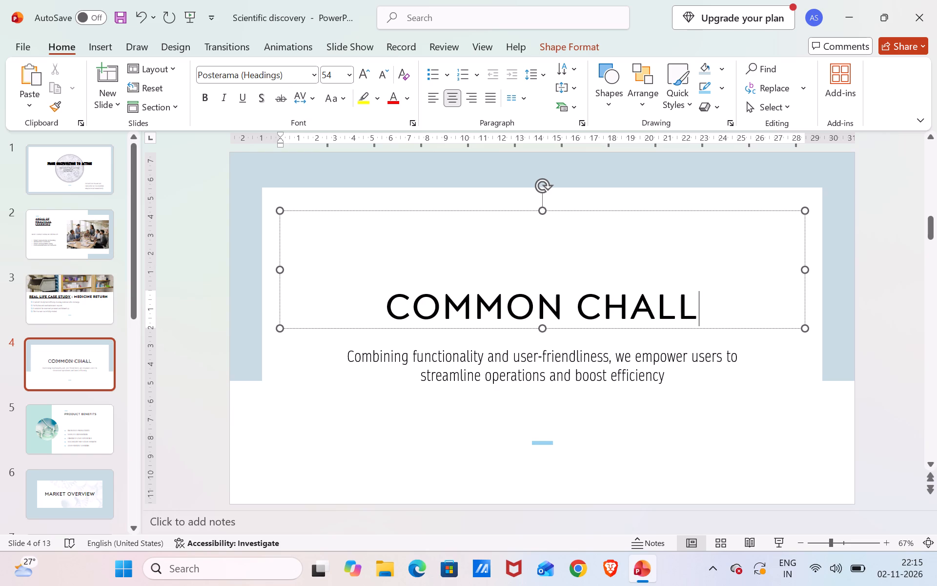
type("en")
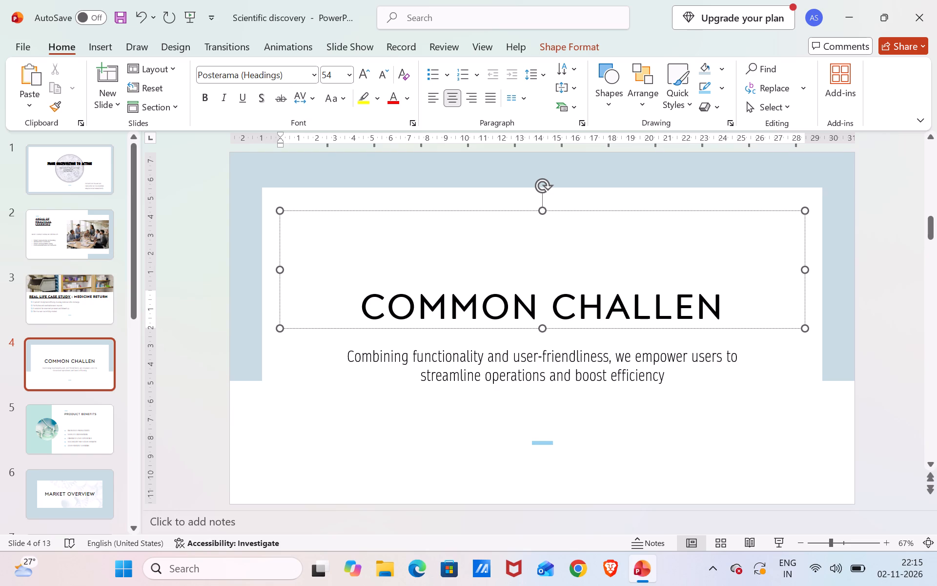
type("ges")
key("space")
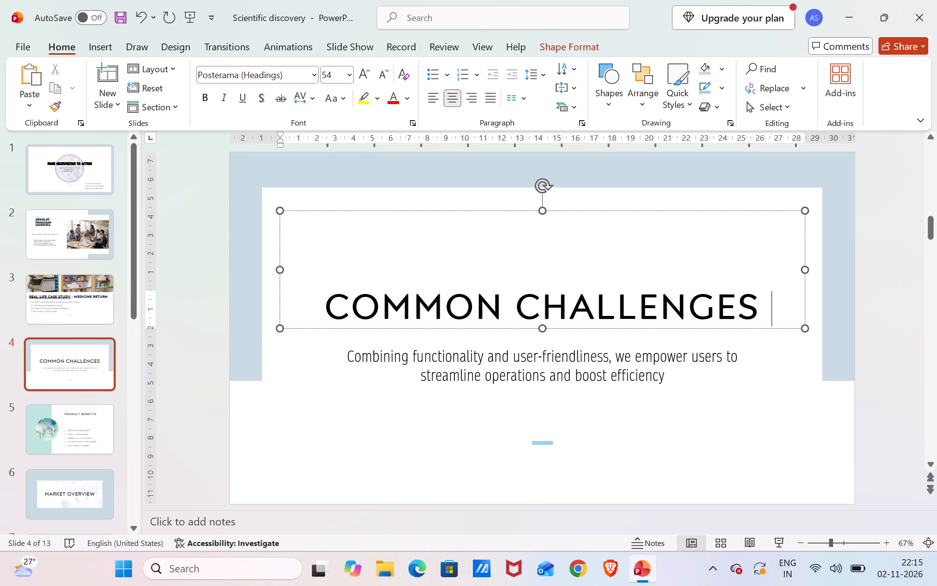
type("obser")
type("ved")
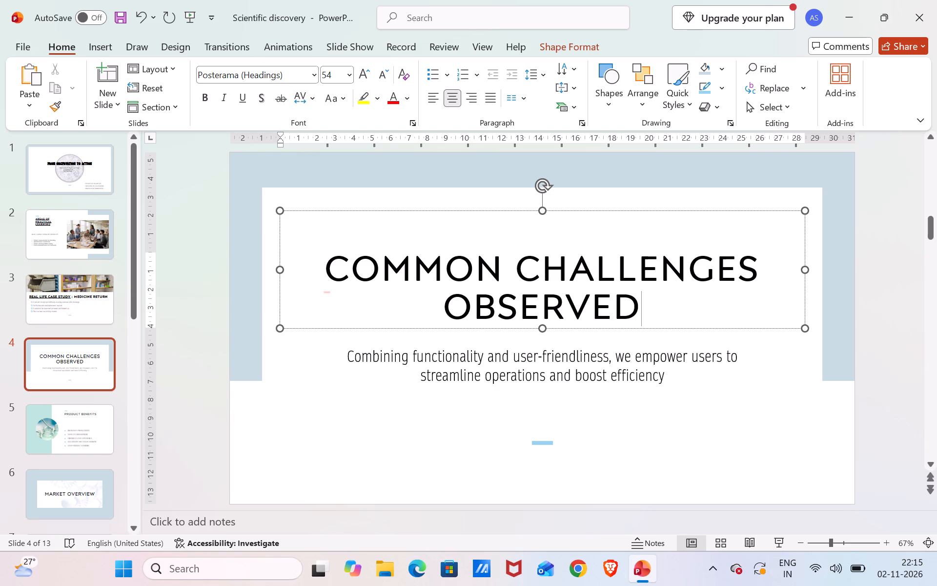
Shorten slide 4's title box by raising its bottom edge to fit the two-line heading.
left_click(350, 73)
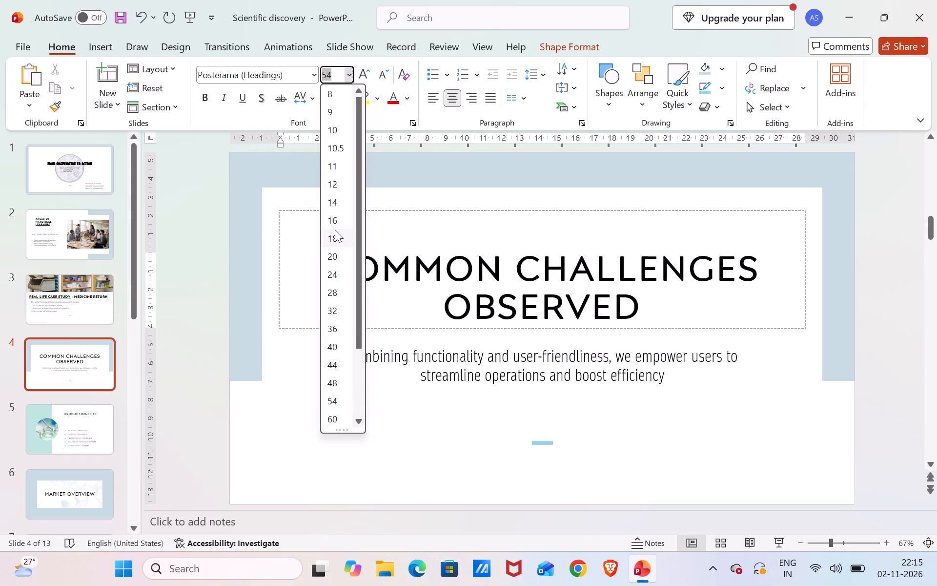
left_click(410, 243)
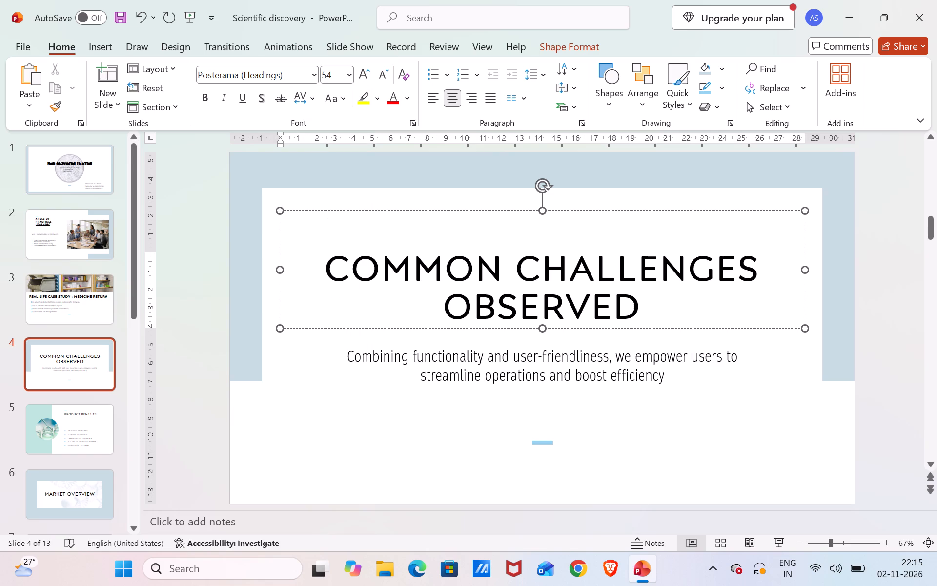
left_click_drag(542, 330, 545, 288)
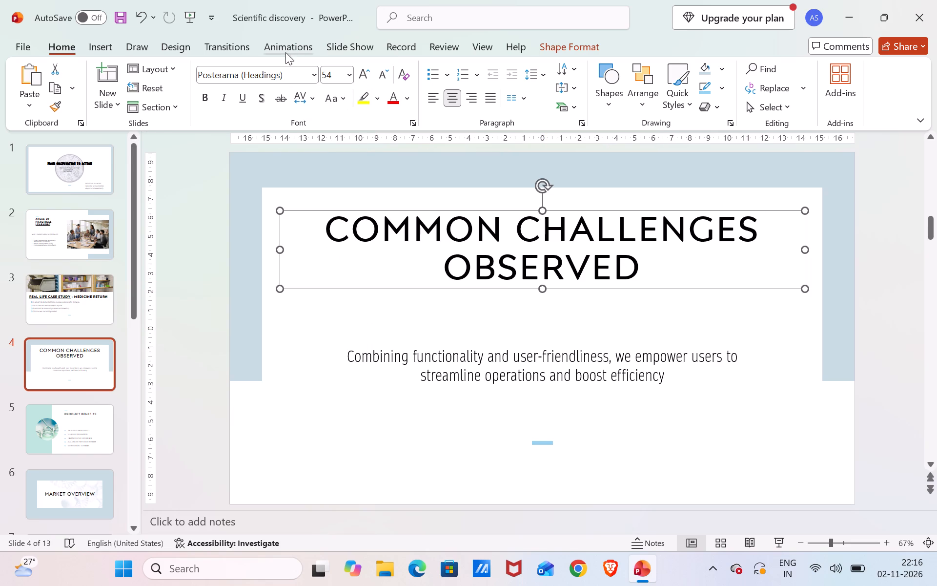
Set the font size of the "Common Challenges Observed" title to 40.
left_click_drag(331, 216, 516, 233)
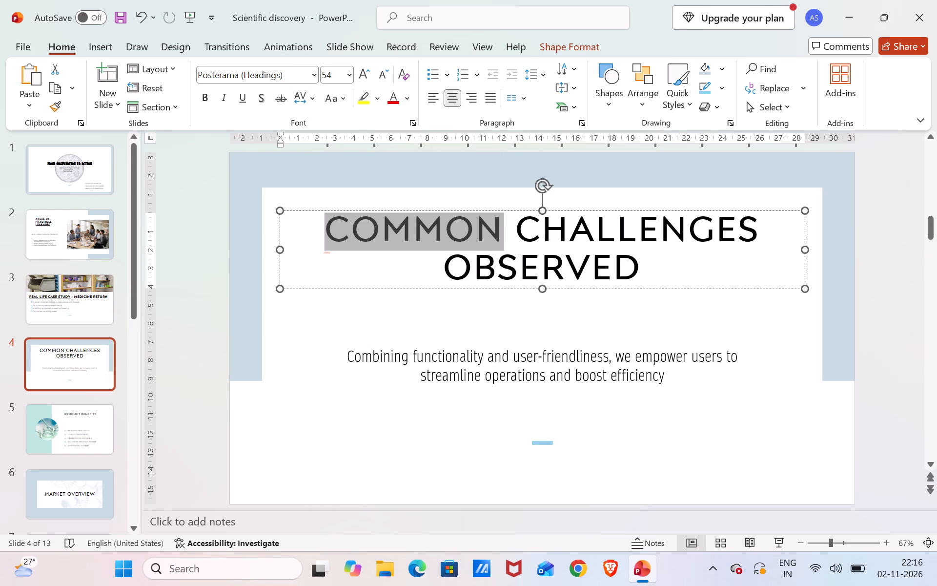
left_click_drag(516, 233, 670, 283)
left_click(348, 77)
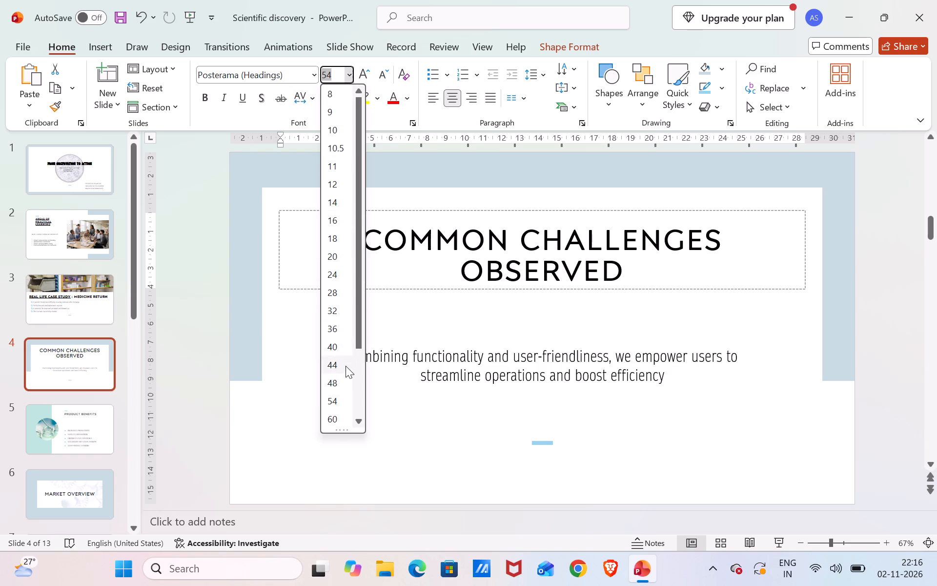
left_click(329, 344)
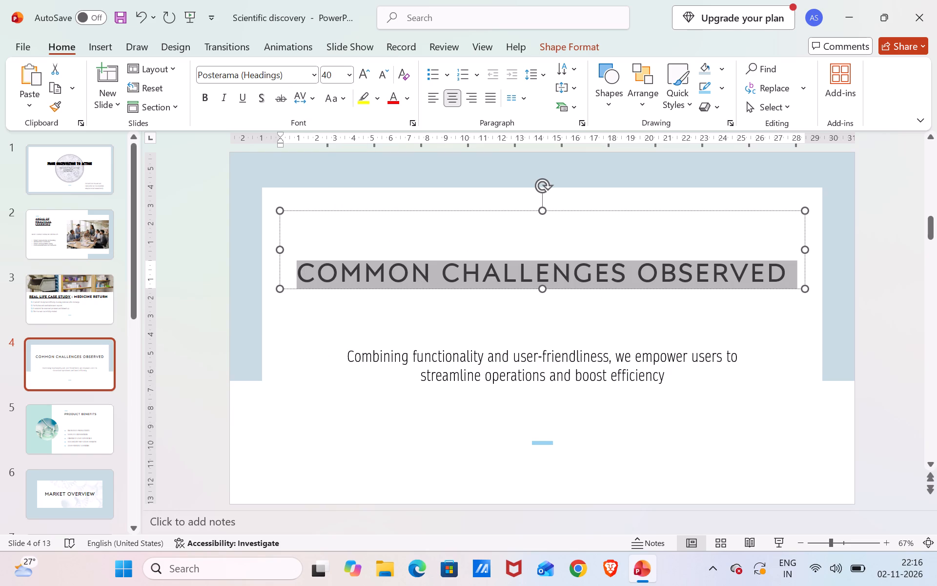
left_click(476, 225)
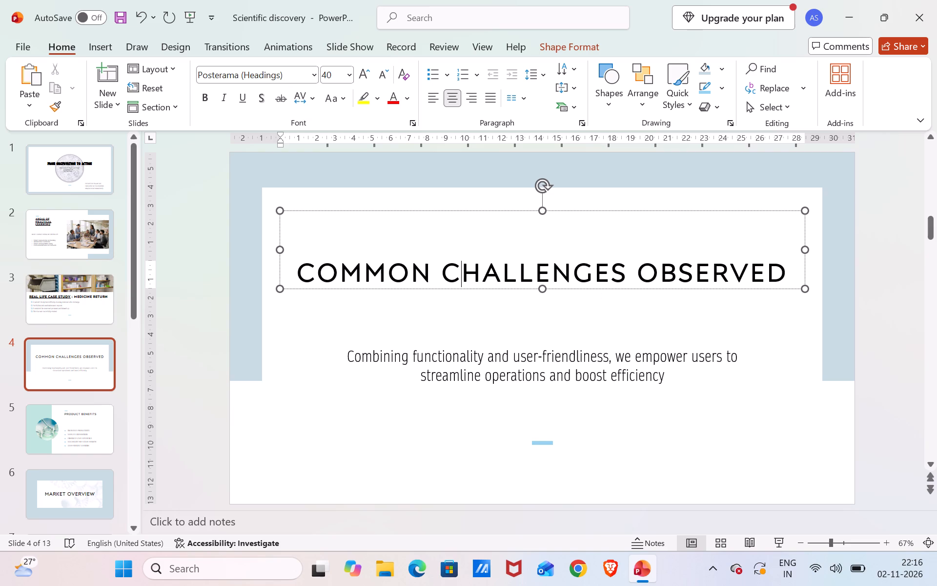
Shrink the title box's height to fit one line and move it up near the white panel's top edge.
left_click_drag(281, 211, 285, 237)
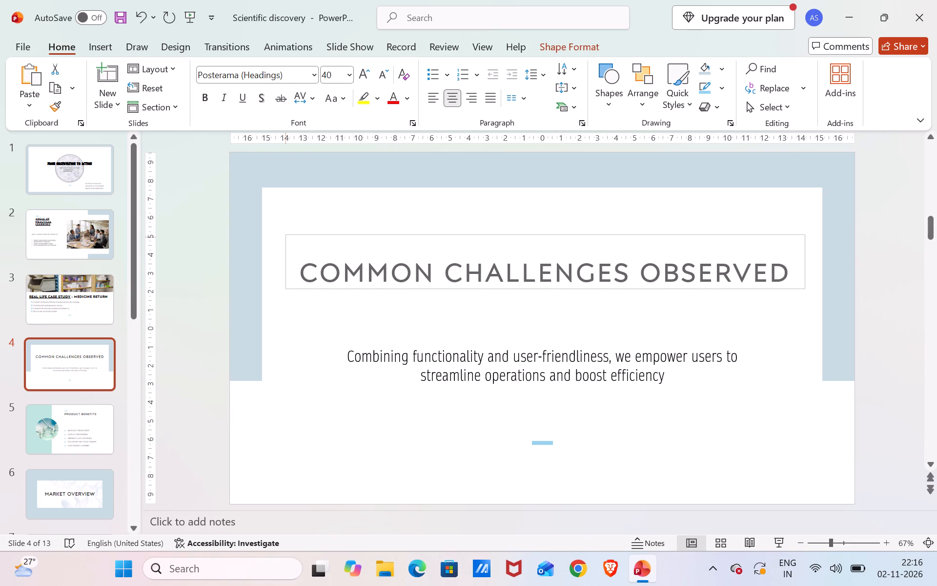
left_click_drag(285, 237, 279, 248)
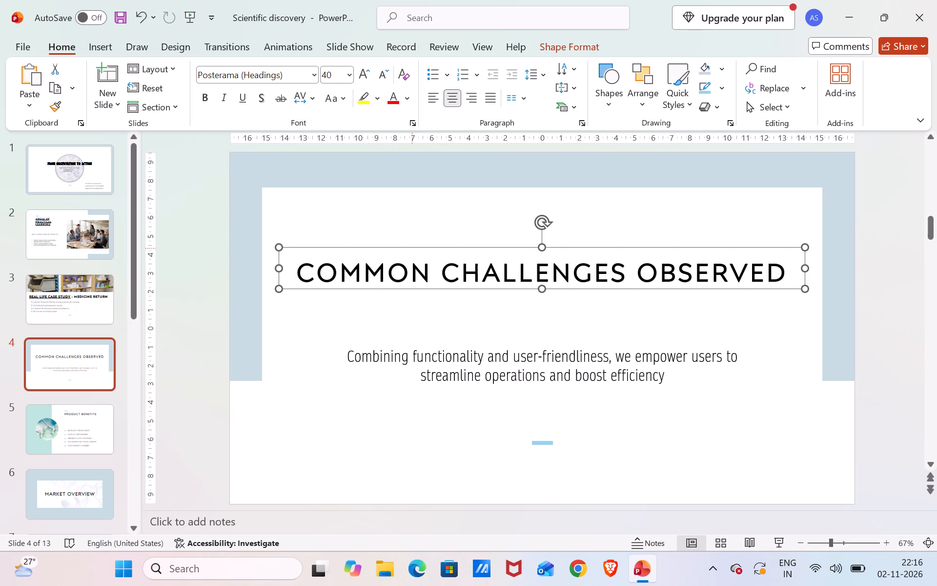
left_click_drag(412, 248, 411, 213)
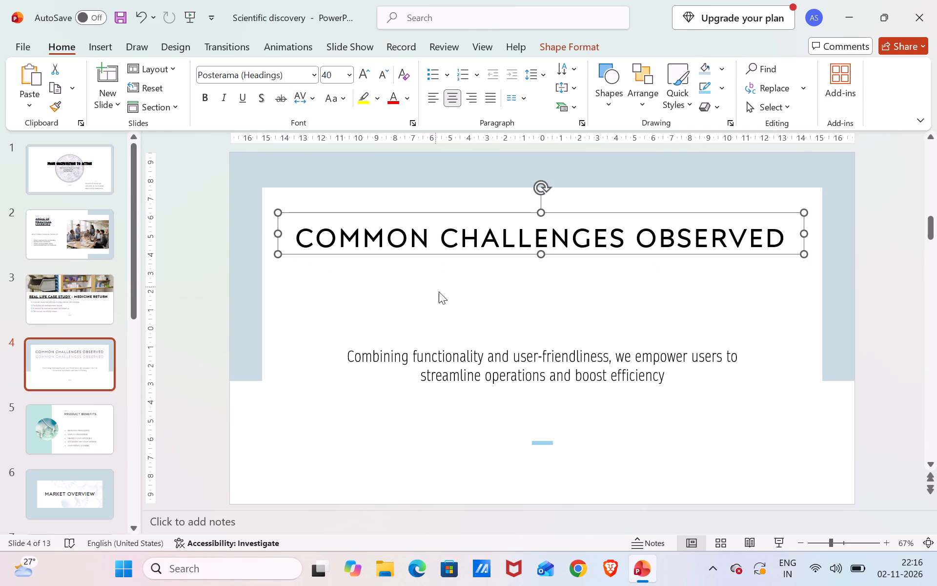
left_click(454, 272)
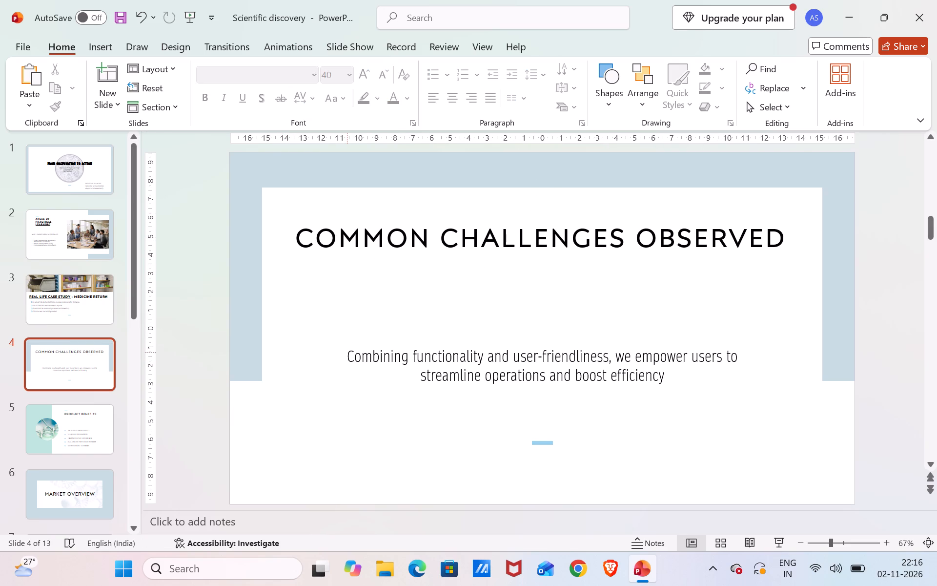
Delete the placeholder description text below the title on slide 4.
left_click(347, 356)
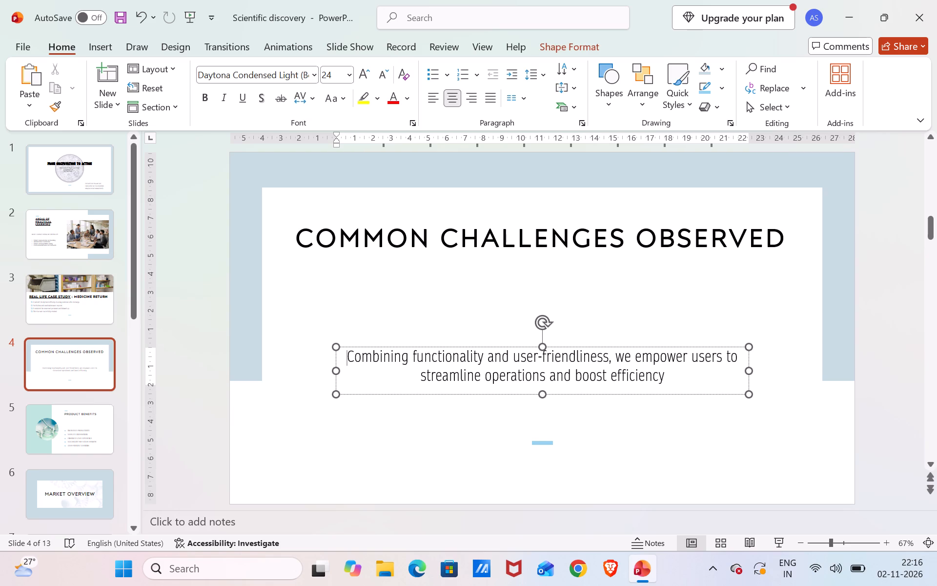
left_click(682, 373)
key("BackSpace")
key("BackSpace")
key("BackSpace")
key("BackSpace")
key("BackSpace")
key("BackSpace")
key("BackSpace")
key("BackSpace")
key("BackSpace")
key("BackSpace")
key("BackSpace")
key("BackSpace")
key("BackSpace")
key("BackSpace")
key("BackSpace")
key("BackSpace")
key("BackSpace")
key("BackSpace")
key("BackSpace")
key("BackSpace")
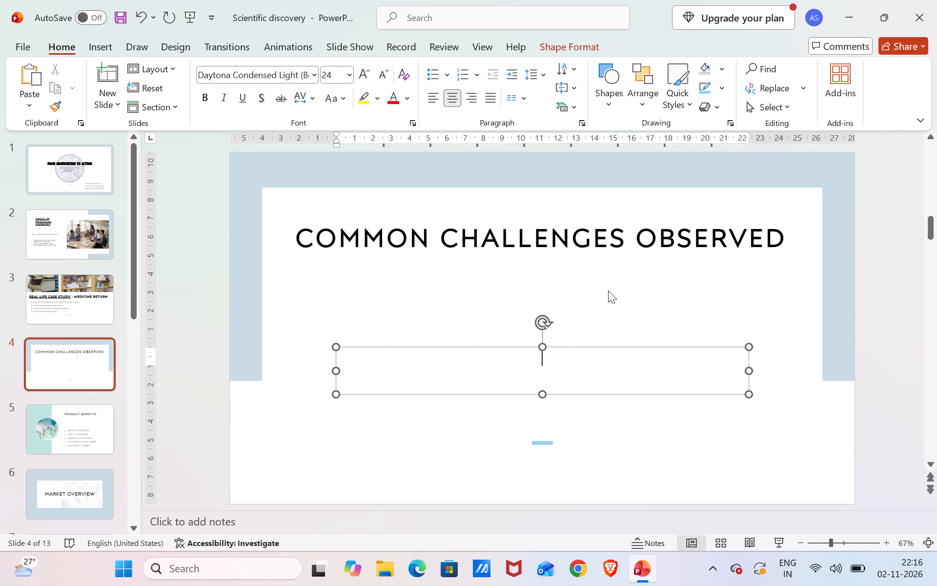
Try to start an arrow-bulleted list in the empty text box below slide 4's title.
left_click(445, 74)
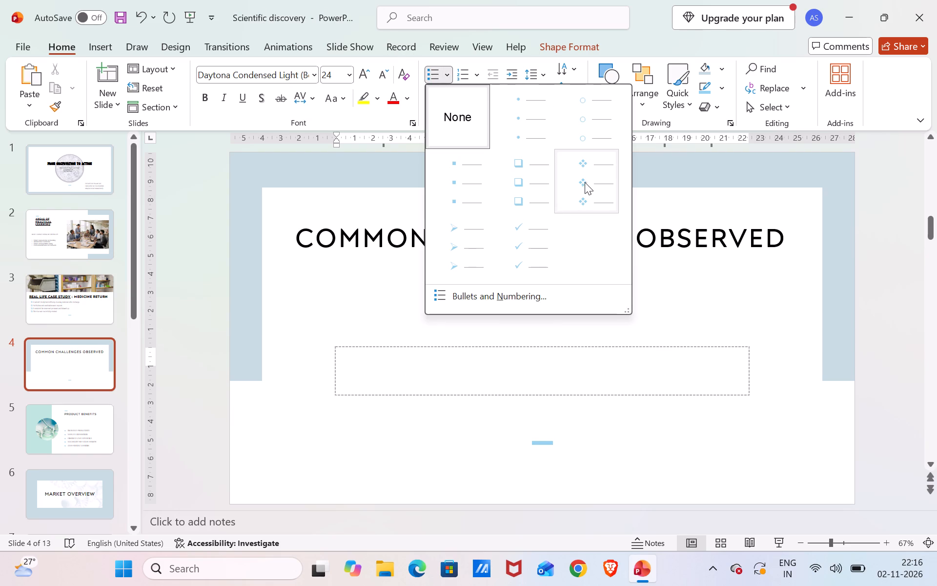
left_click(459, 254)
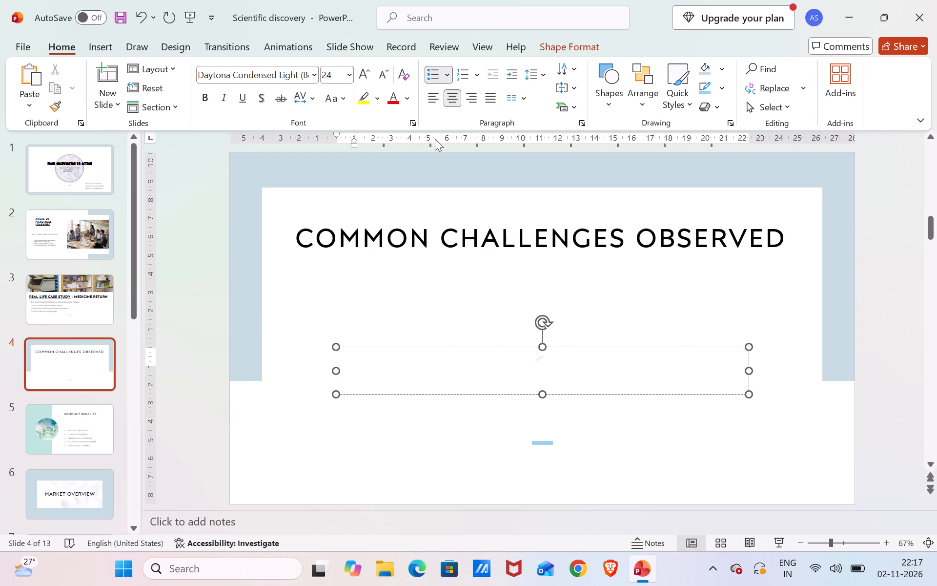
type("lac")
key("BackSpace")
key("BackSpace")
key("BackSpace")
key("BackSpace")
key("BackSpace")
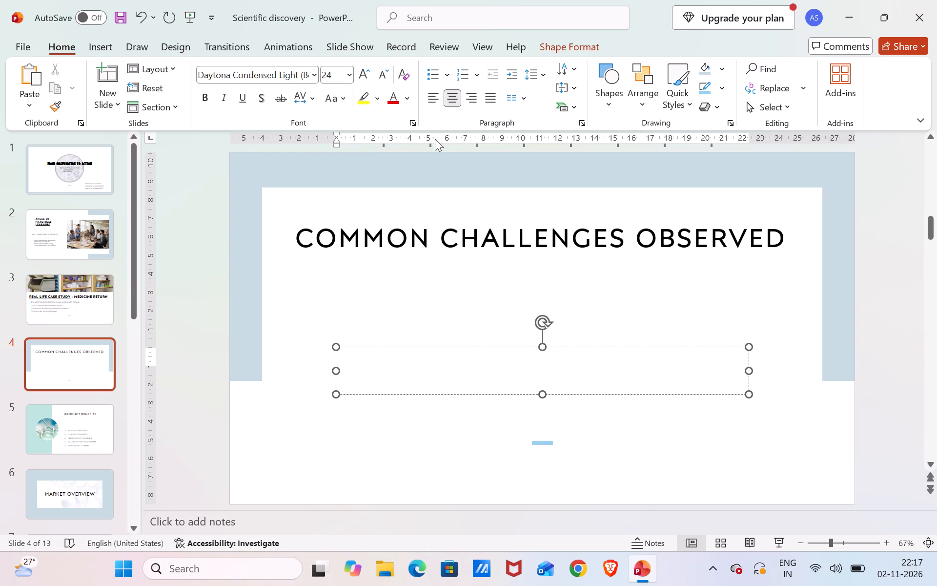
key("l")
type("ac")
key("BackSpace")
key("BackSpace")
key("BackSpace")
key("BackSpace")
Start an arrow-bulleted list in the text box below slide 4's title with the item "Lack of proper information and guidance.".
left_click(444, 77)
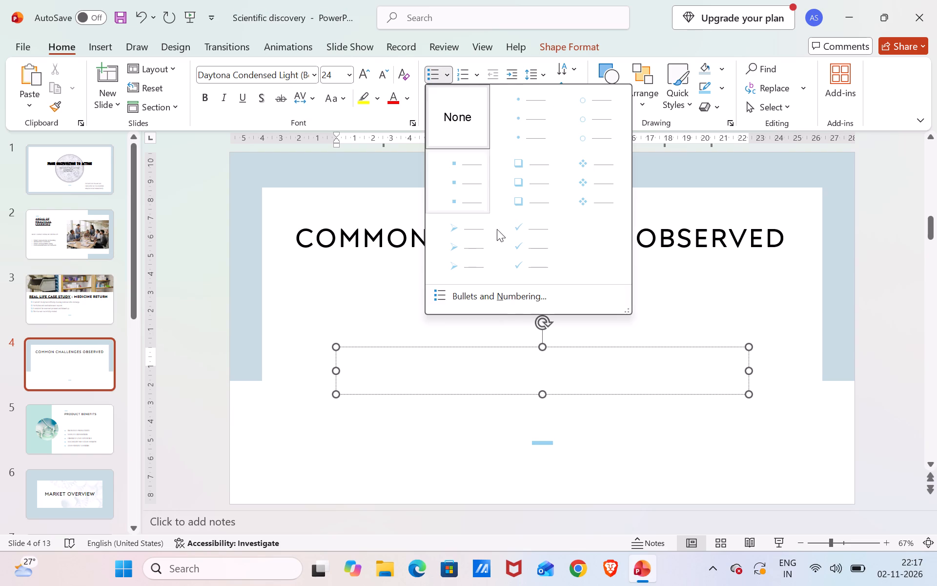
left_click(475, 254)
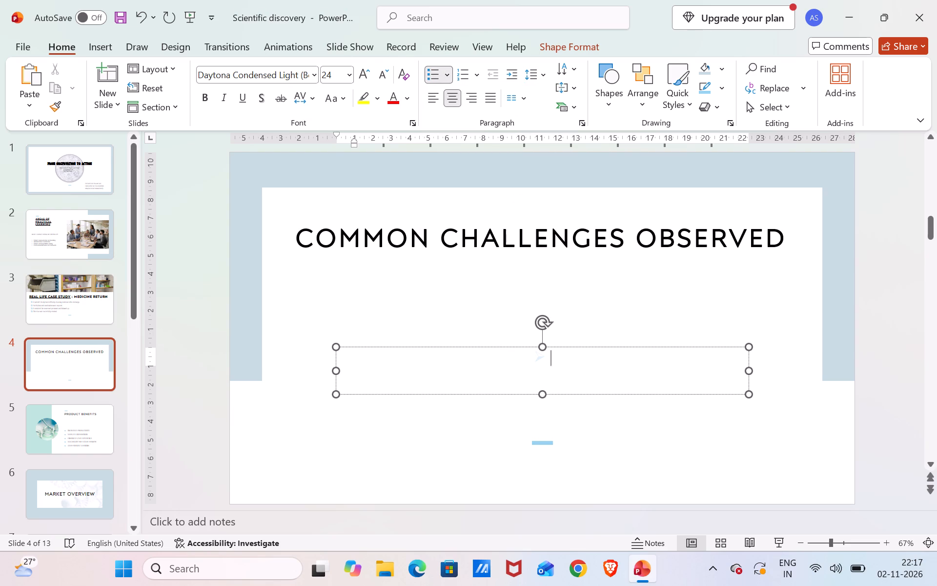
key("l")
type("ack")
key("space")
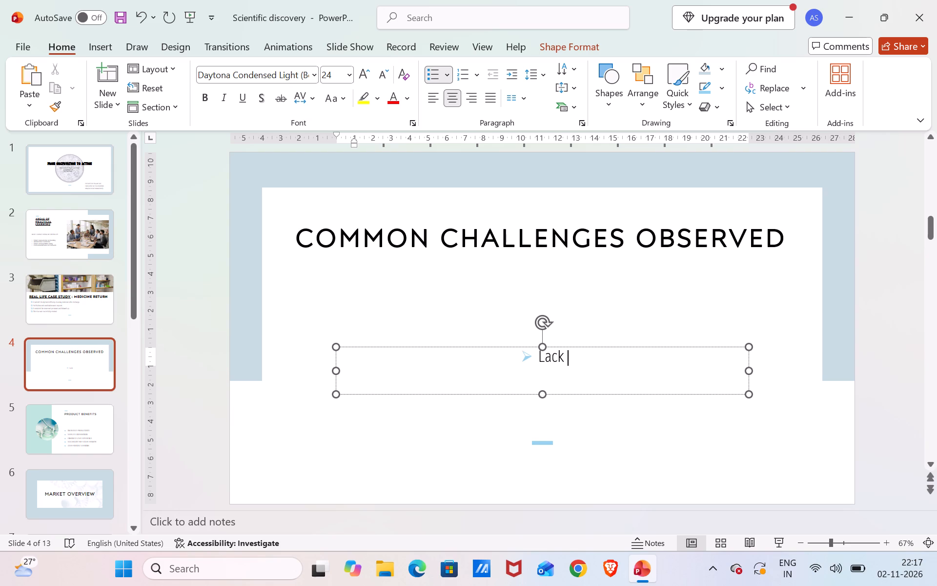
type("of o")
key("BackSpace")
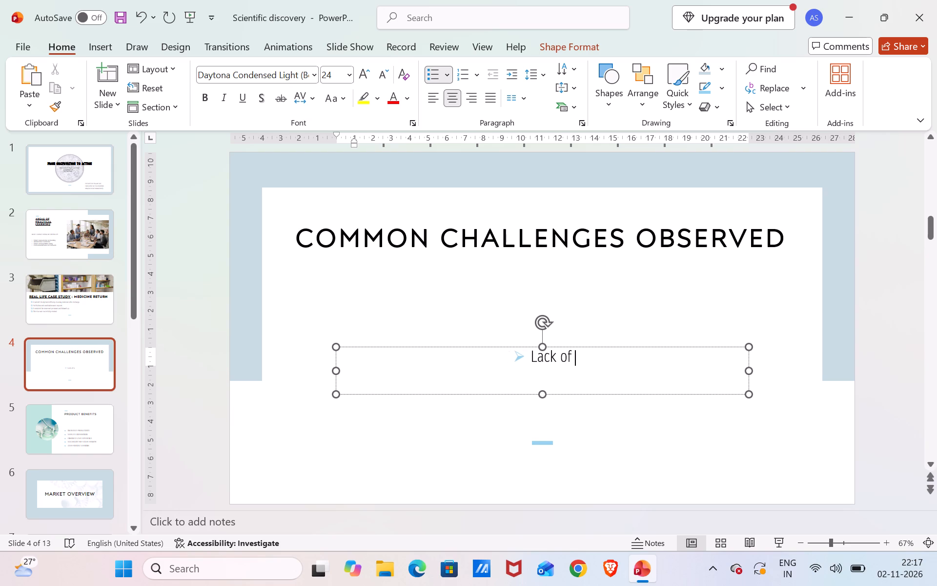
type("proper")
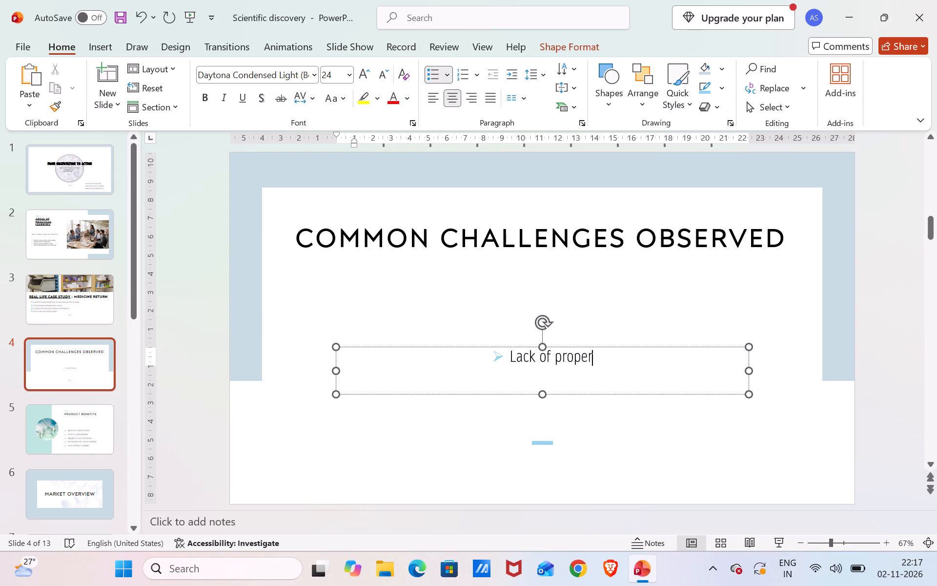
key("space")
type("information")
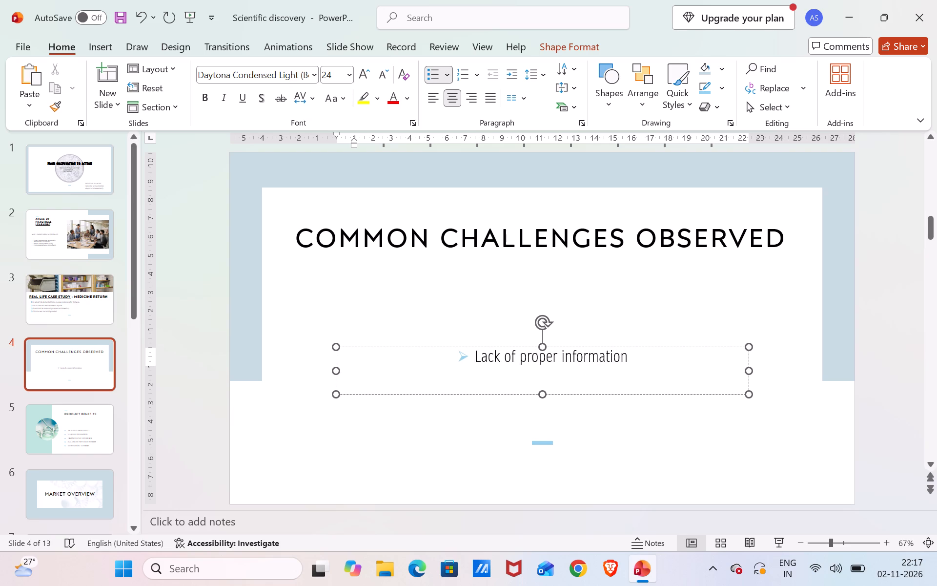
key("space")
type("and gui")
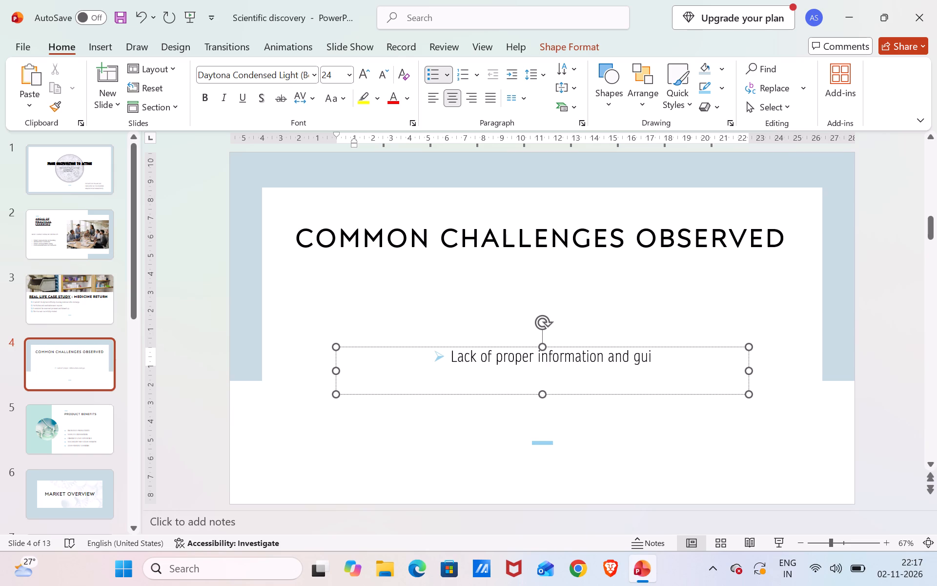
type("dance")
key("period")
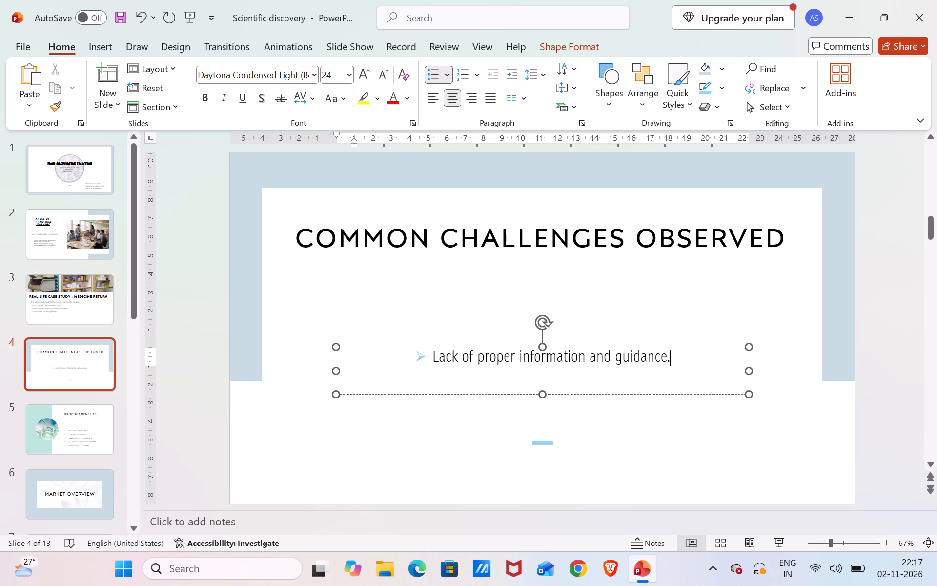
Add a second arrow-bulleted item beginning with "Patient" below the first challenge on slide 4.
key("Return")
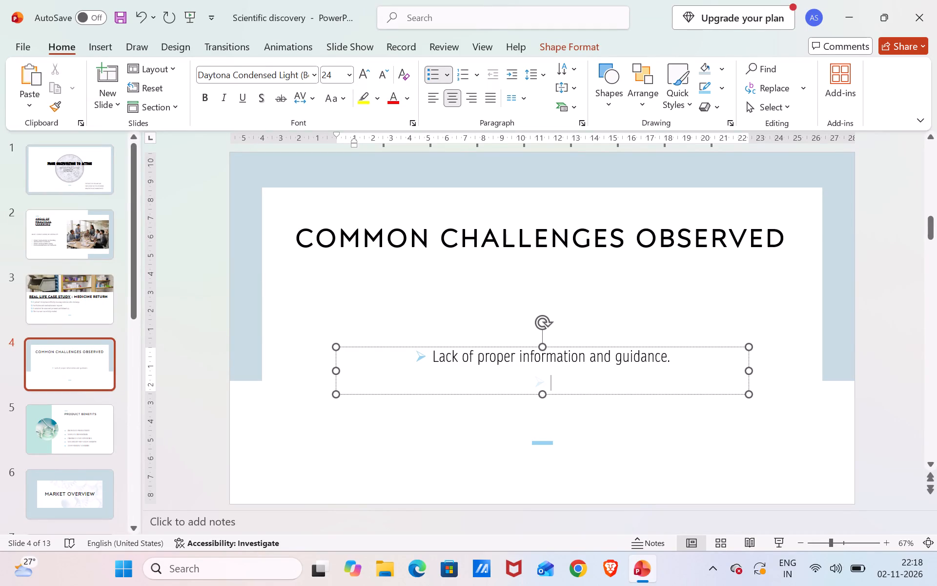
type("pa")
key("BackSpace")
key("BackSpace")
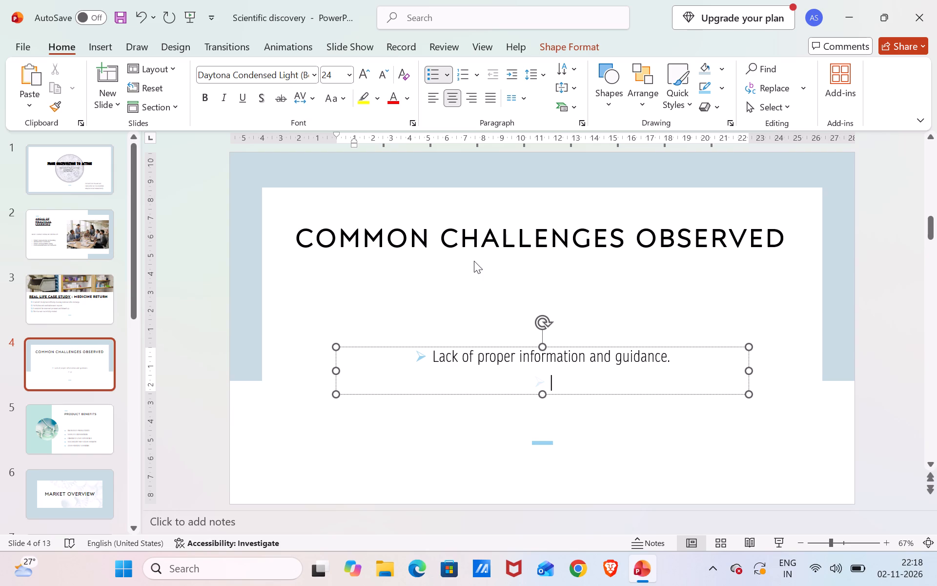
key("o")
key("BackSpace")
key("p")
type("at")
type("ient")
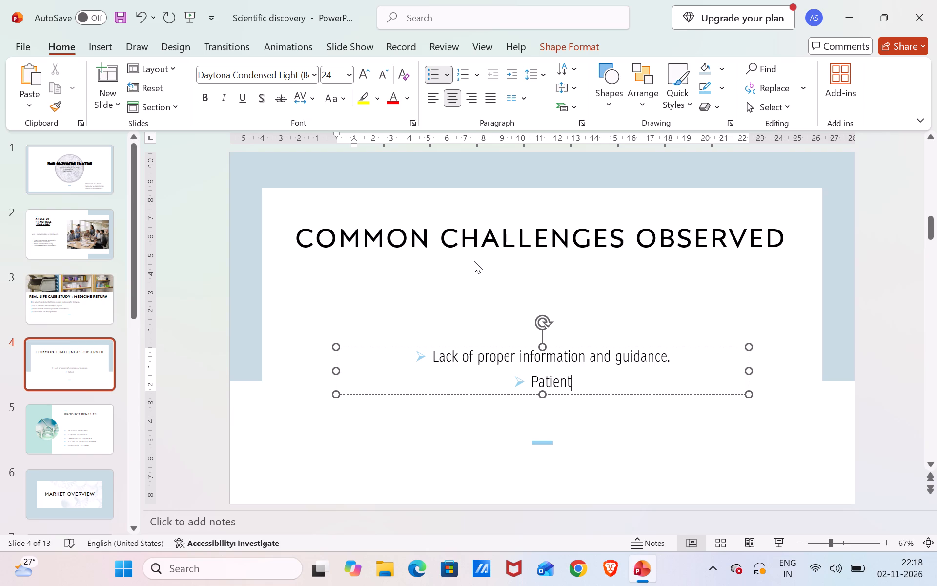
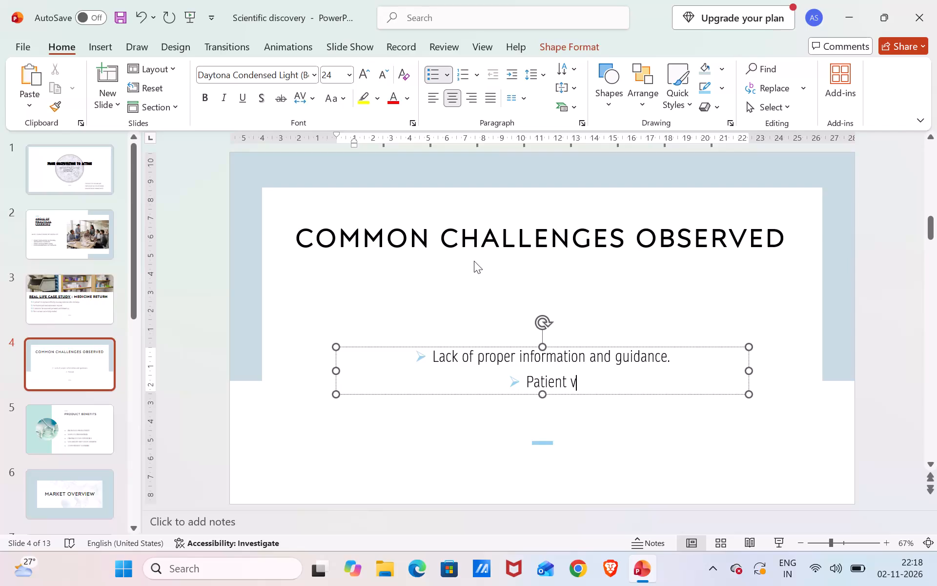
Complete the second bullet on slide 4 so that it reads "Patient verification issues".
type("erifiction")
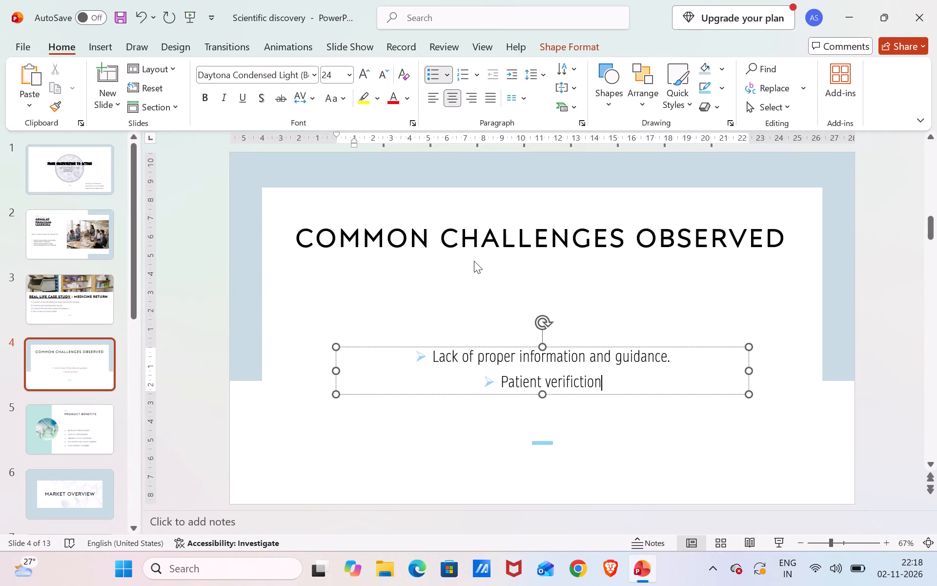
key("space")
type("issu")
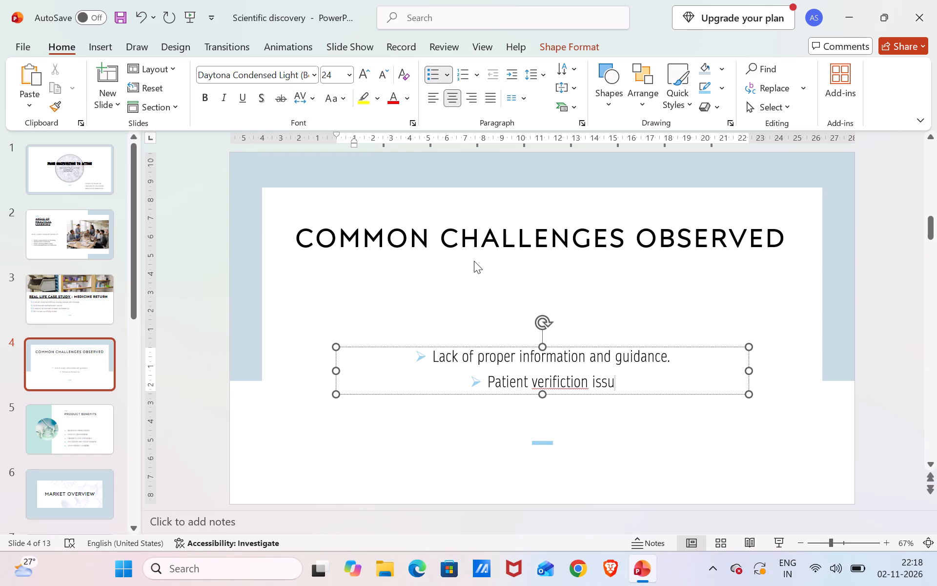
type("es")
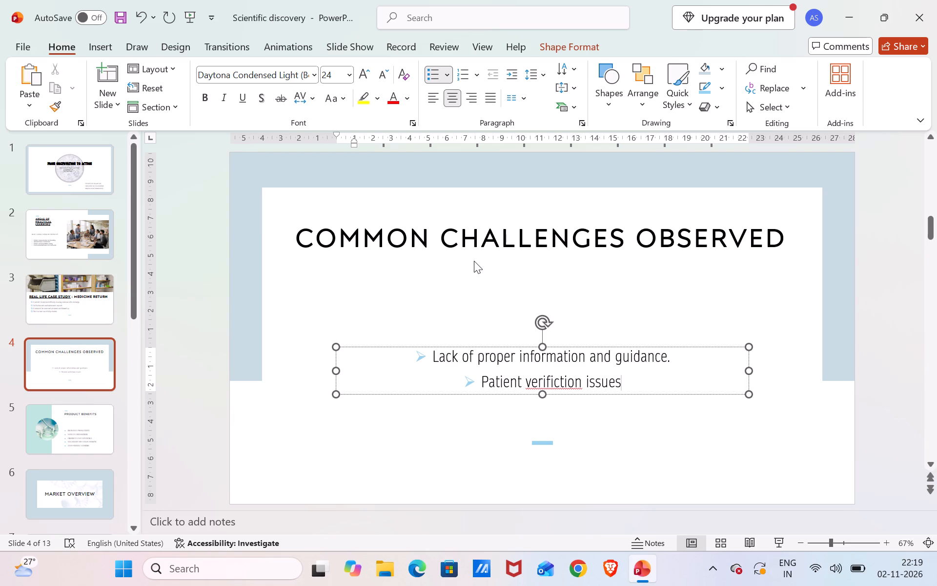
key("Left")
key("Left")
key("Left")
key("Left")
key("Left")
key("Left")
key("Left")
key("Left")
key("Left")
key("Left")
key("Left")
key("a")
key("Right")
key("Right")
key("Right")
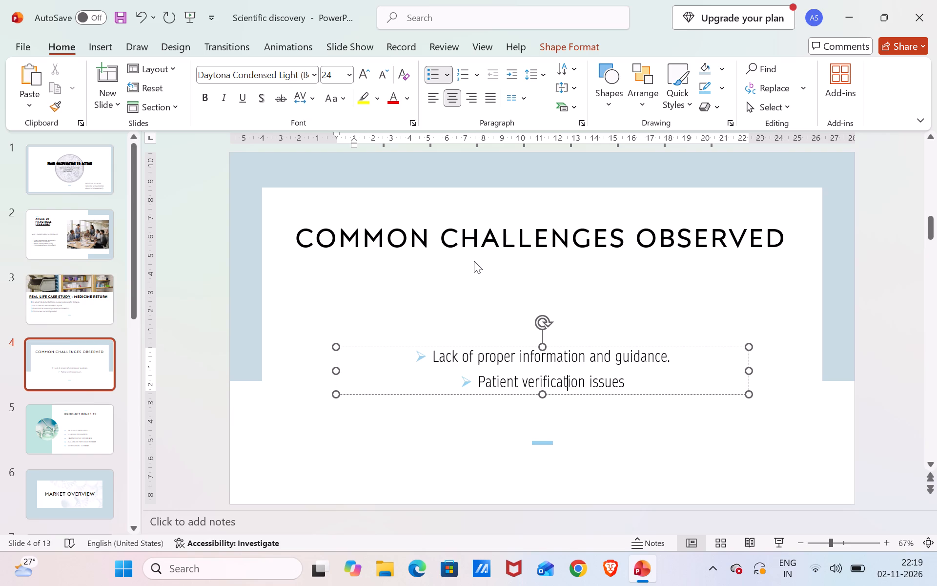
key("Right")
key("Right")
key("Right")
key("Right")
key("Right")
key("Right")
key("Right")
key("Right")
Add a third arrow-bulleted item reading "Discharge-related problem" below the patient verification item on slide 4.
key("Return")
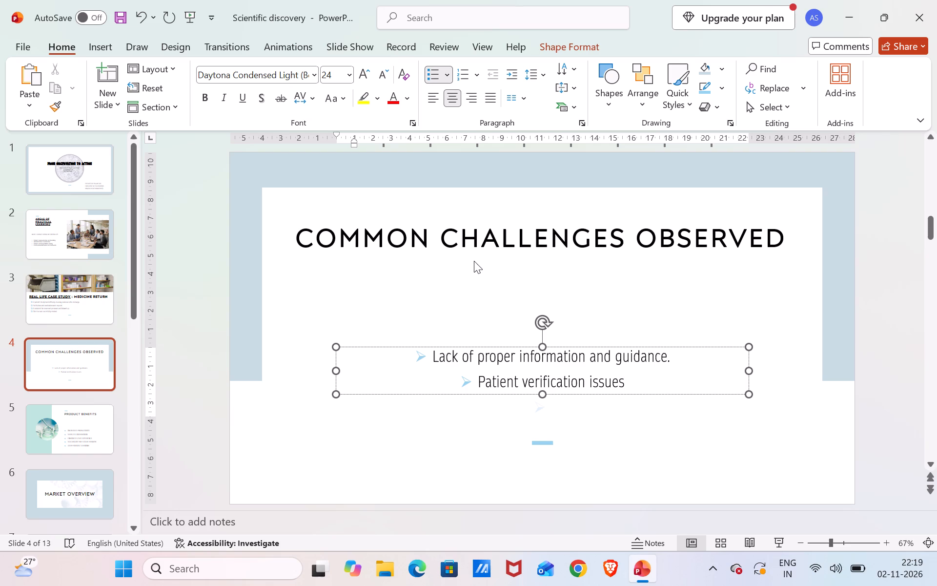
key("d")
key("BackSpace")
key("d")
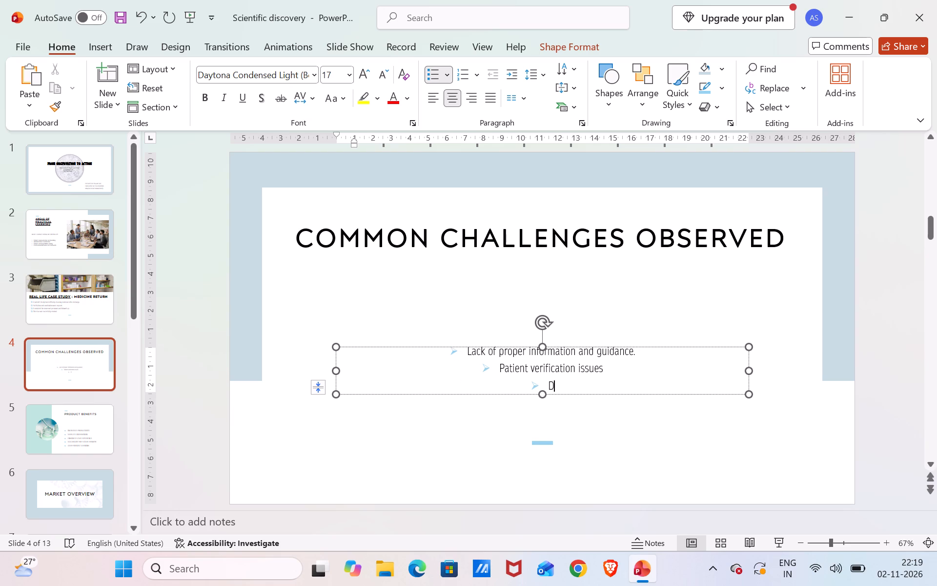
type("ISCHARGE")
key("minus")
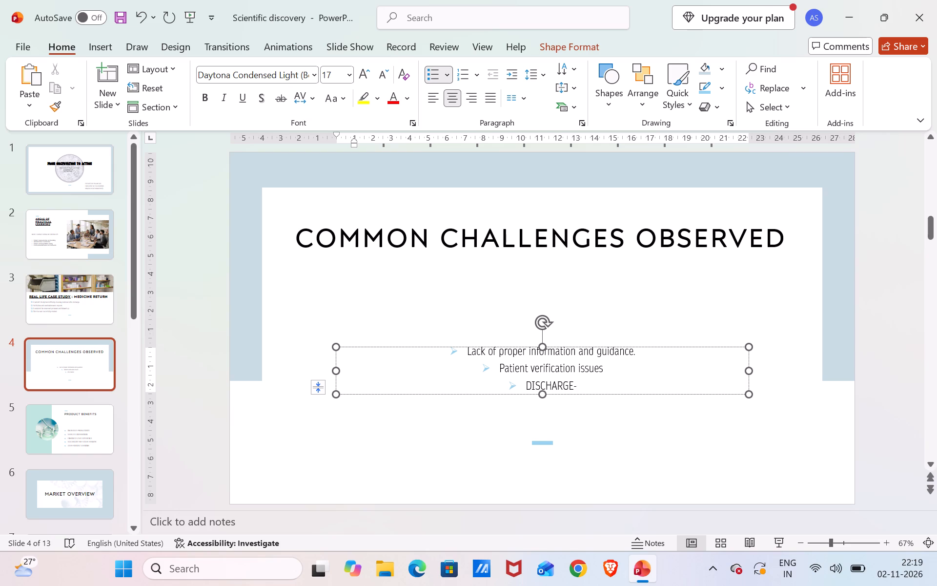
key("BackSpace")
key("BackSpace")
key("BackSpace")
key("BackSpace")
key("BackSpace")
key("BackSpace")
key("BackSpace")
key("BackSpace")
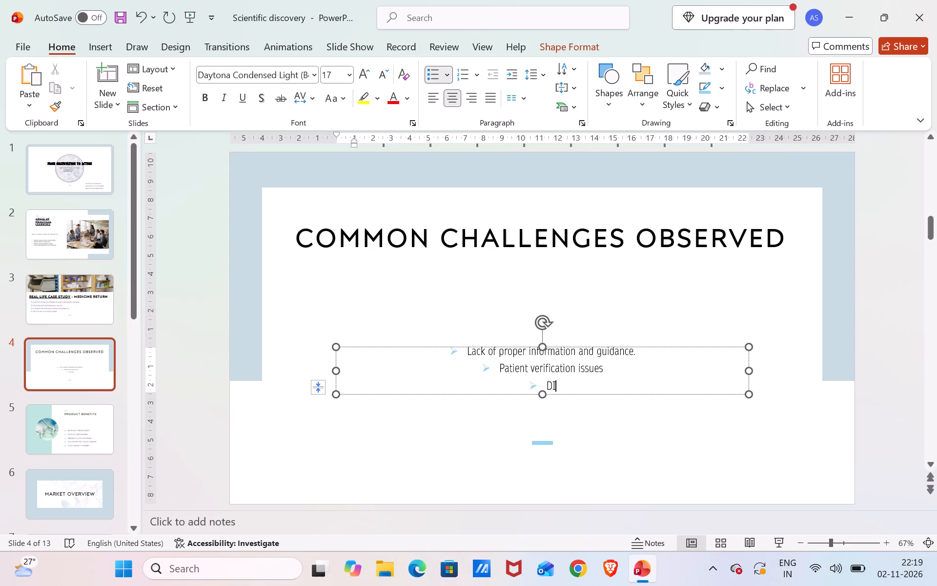
key("BackSpace")
type("ischarge")
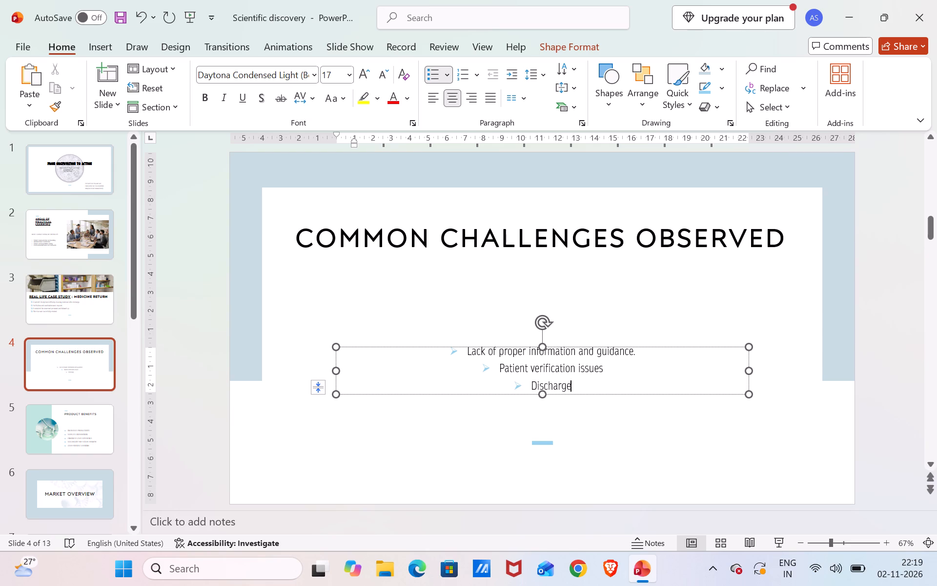
key("minus")
type("related")
key("space")
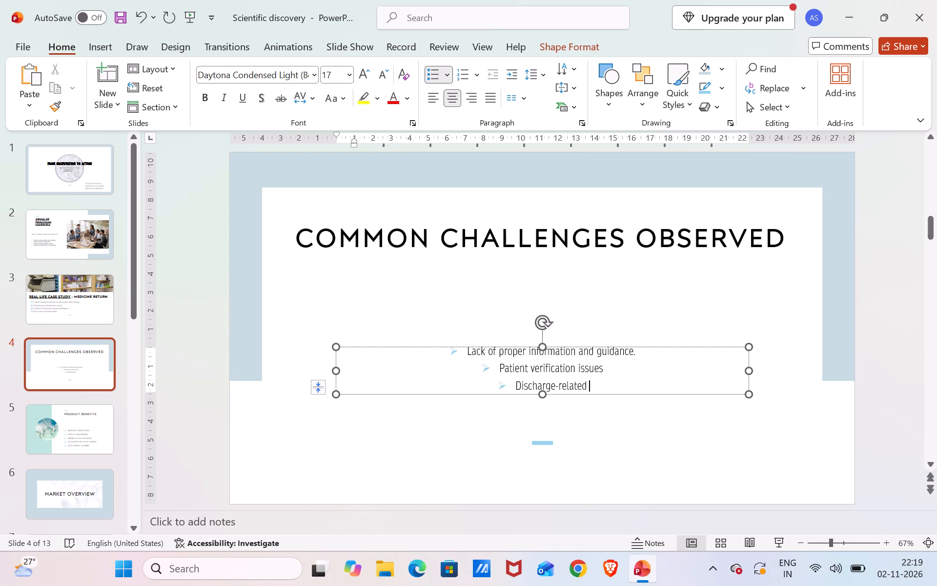
type("problem")
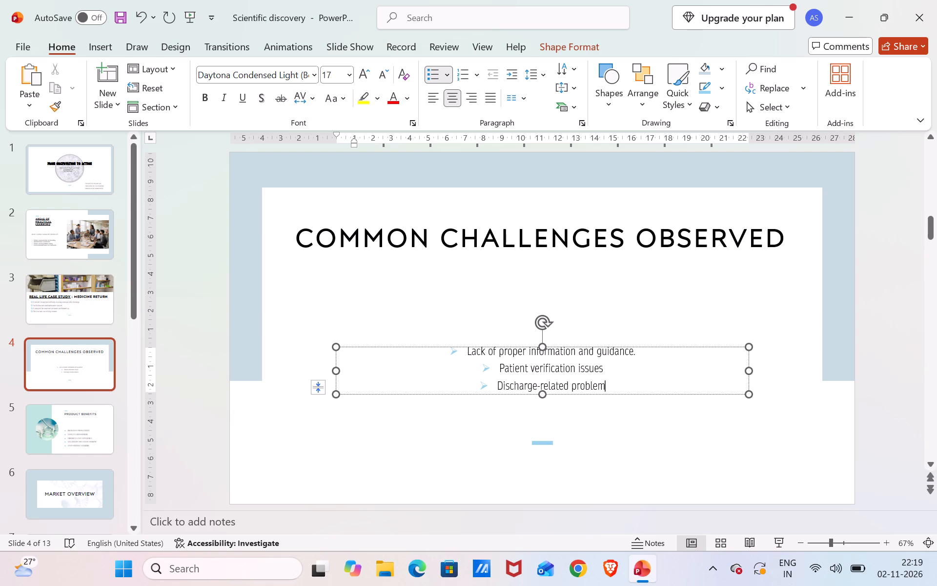
Add a period at the end of both the patient verification and the discharge-related items.
key("Up")
key("period")
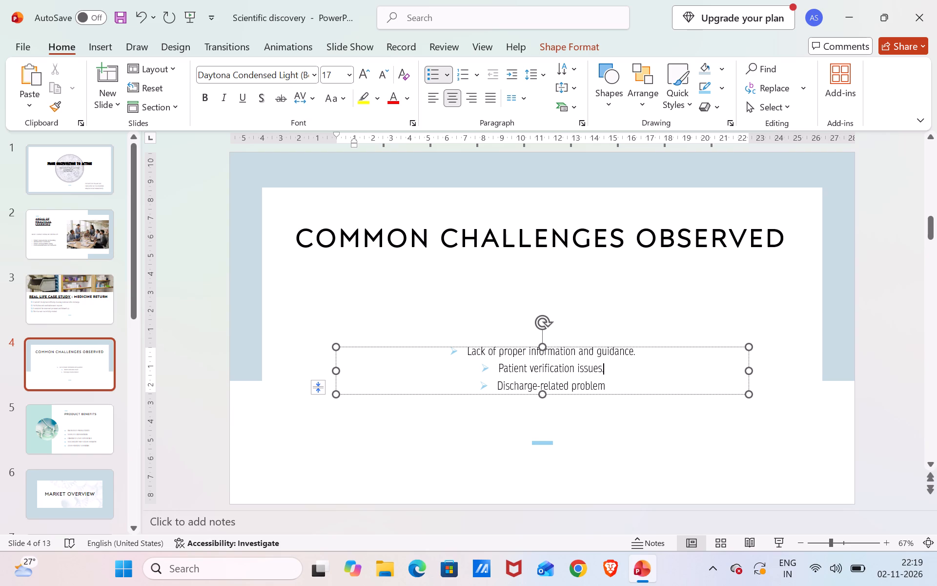
key("Down")
key("period")
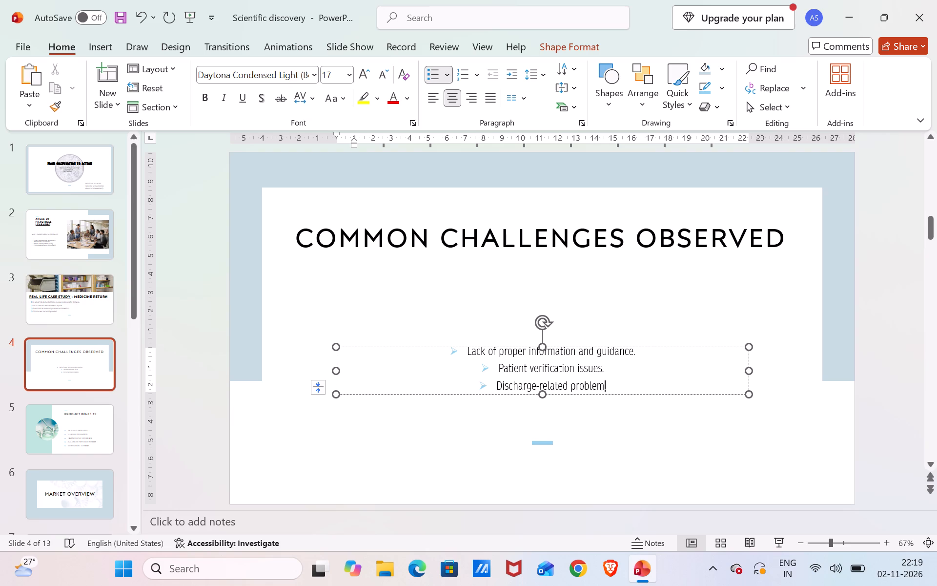
Add a fourth arrow-bulleted item reading "Communication gaps between departments" below the discharge-related item.
key("Return")
type("commu")
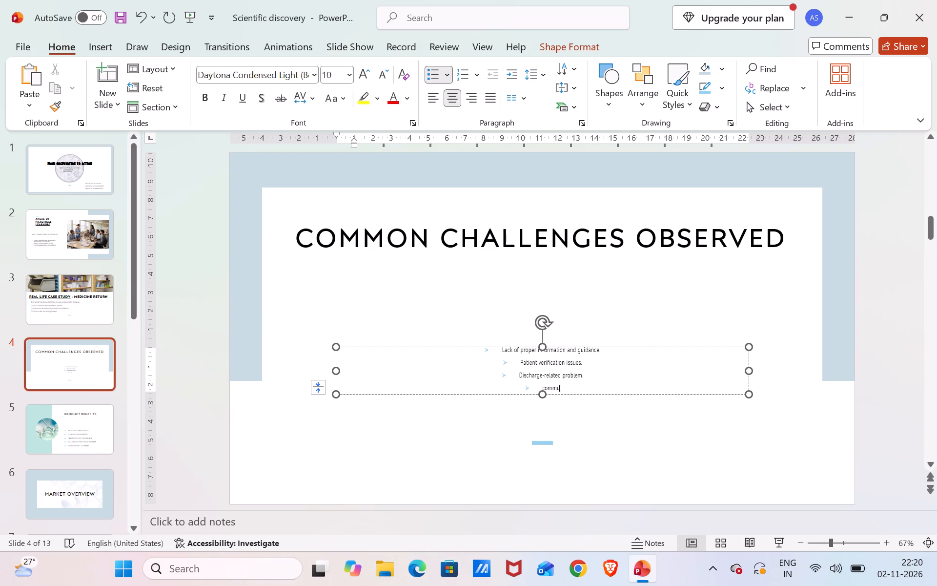
type("nication")
key("space")
type("gao")
key("BackSpace")
type("ps")
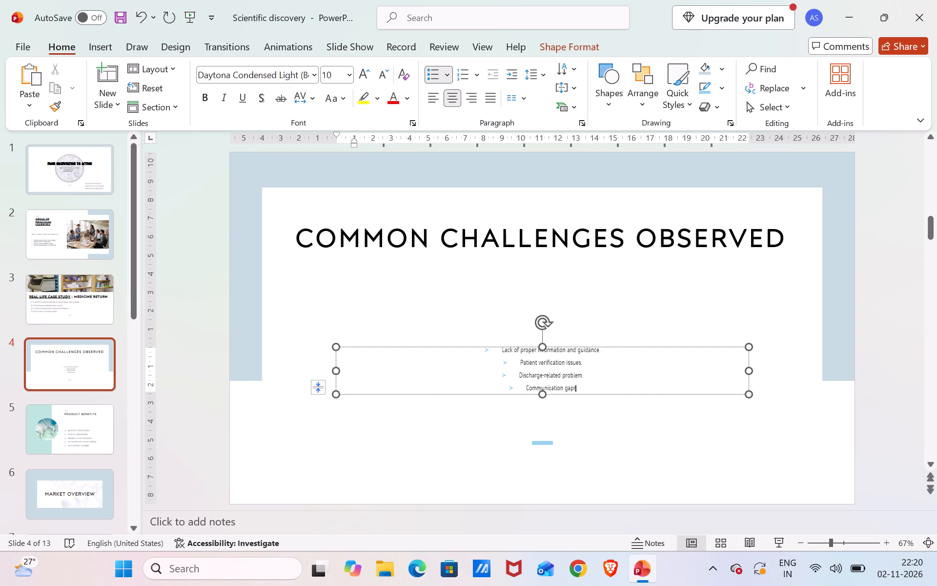
key("space")
type("between")
key("space")
type("departm")
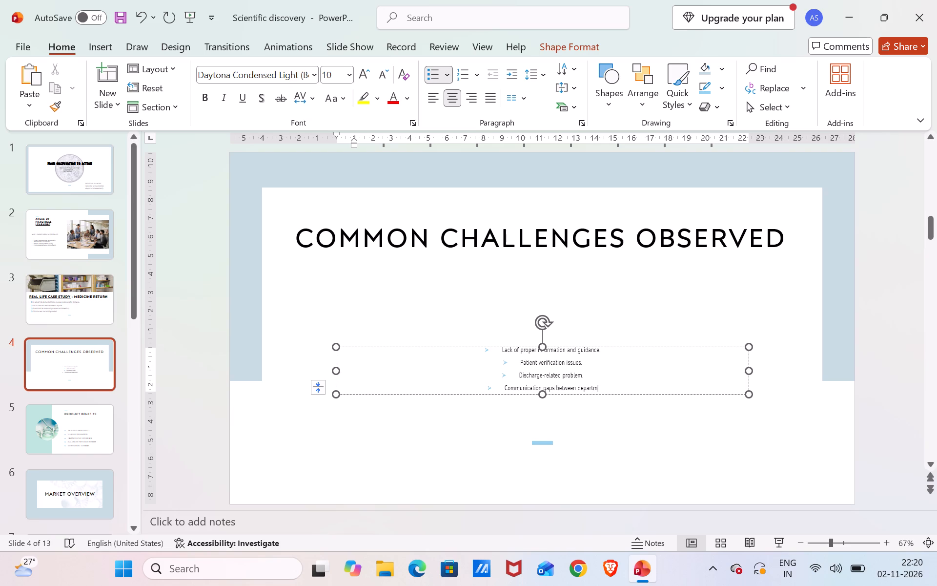
type("ents")
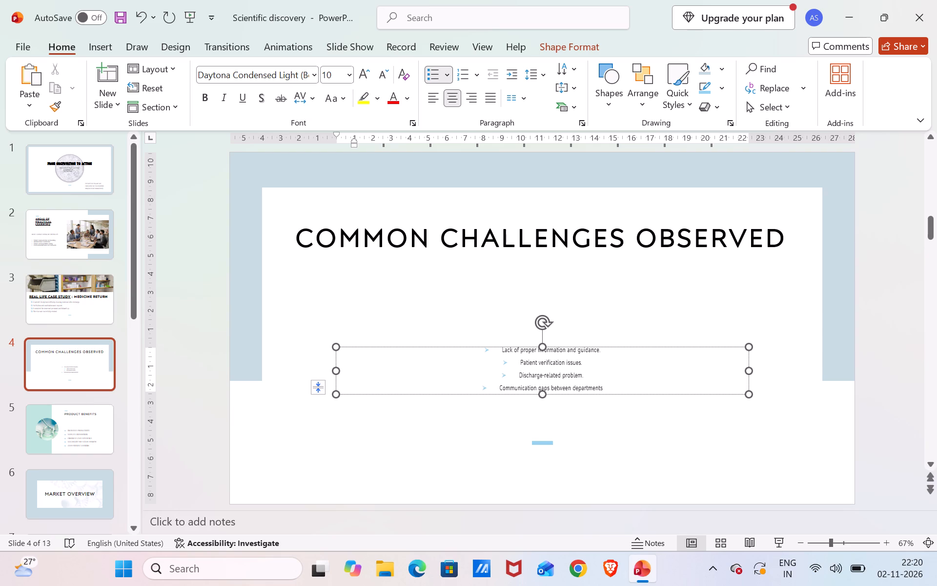
Enlarge the bullet list's text box on slide 4 so it extends from just below the title to below the short blue accent line.
left_click_drag(750, 393, 754, 394)
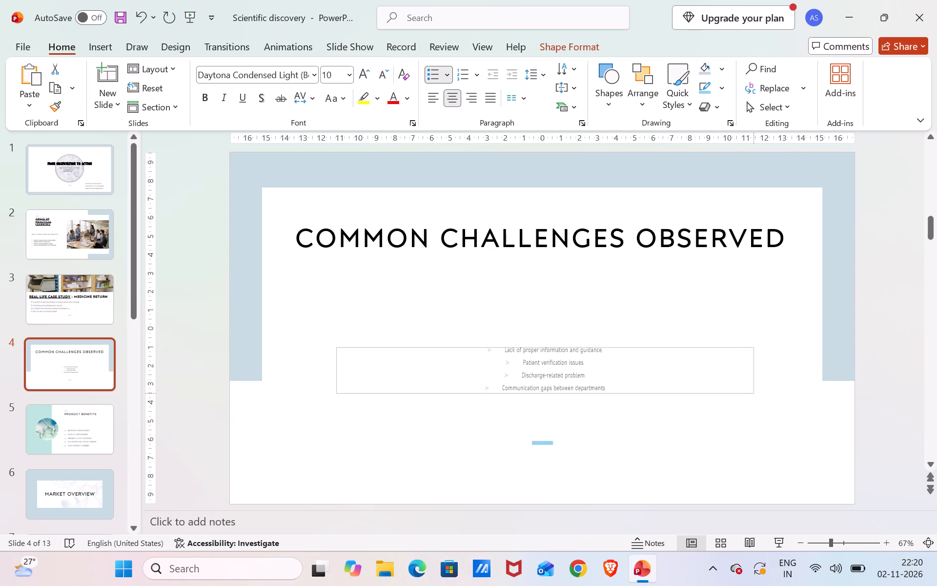
left_click_drag(754, 394, 765, 462)
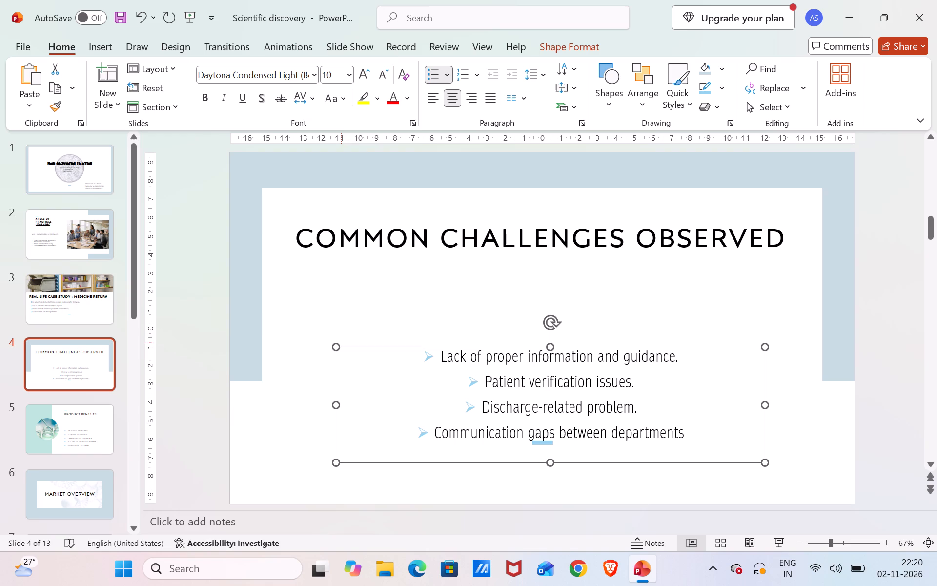
left_click_drag(335, 348, 335, 330)
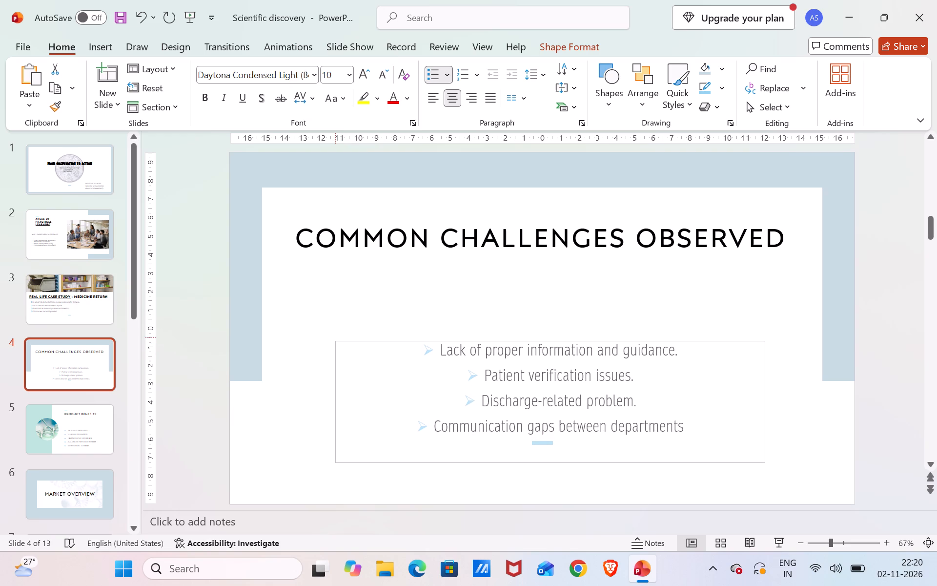
left_click_drag(335, 330, 318, 265)
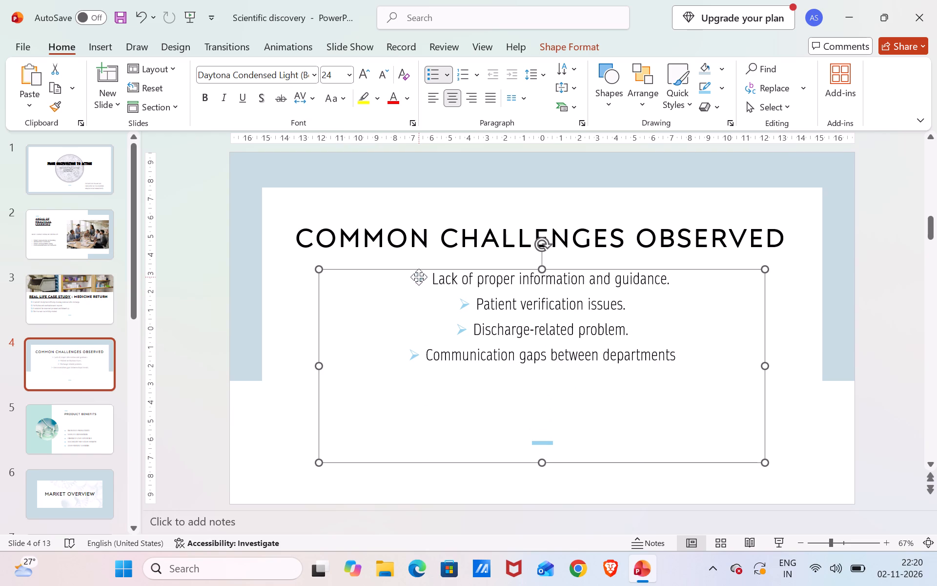
Set all four challenge bullets on slide 4 to font size 18 and align them left.
left_click_drag(434, 279, 559, 362)
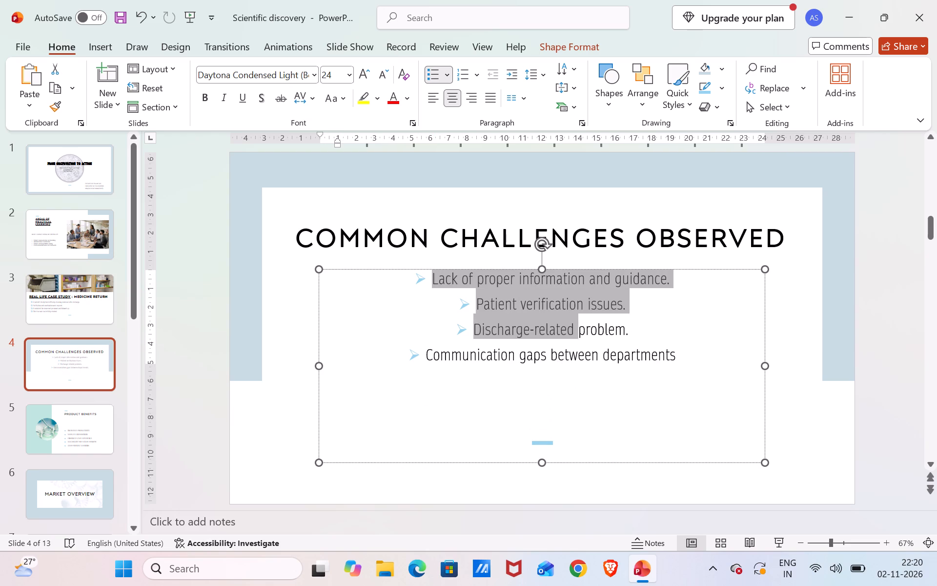
left_click_drag(559, 362, 655, 367)
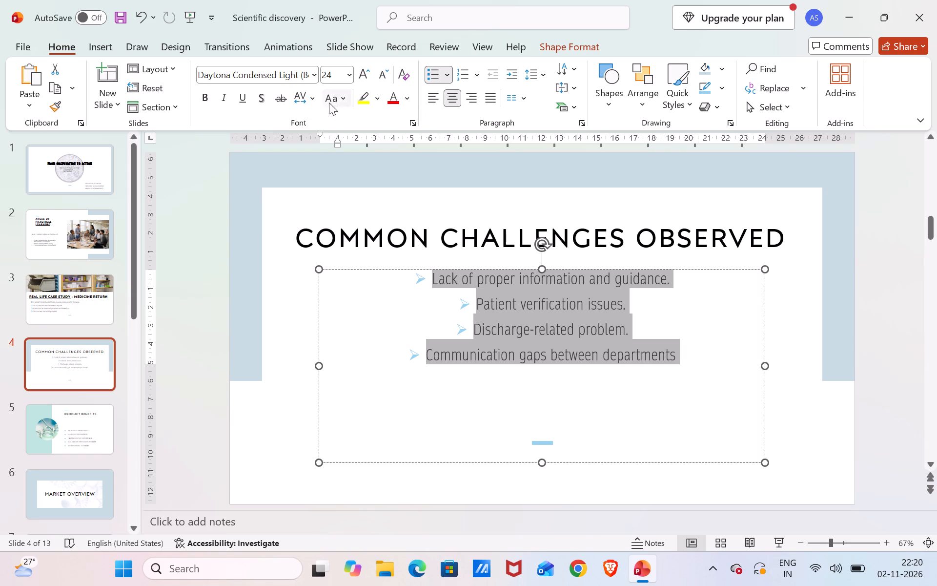
left_click(348, 72)
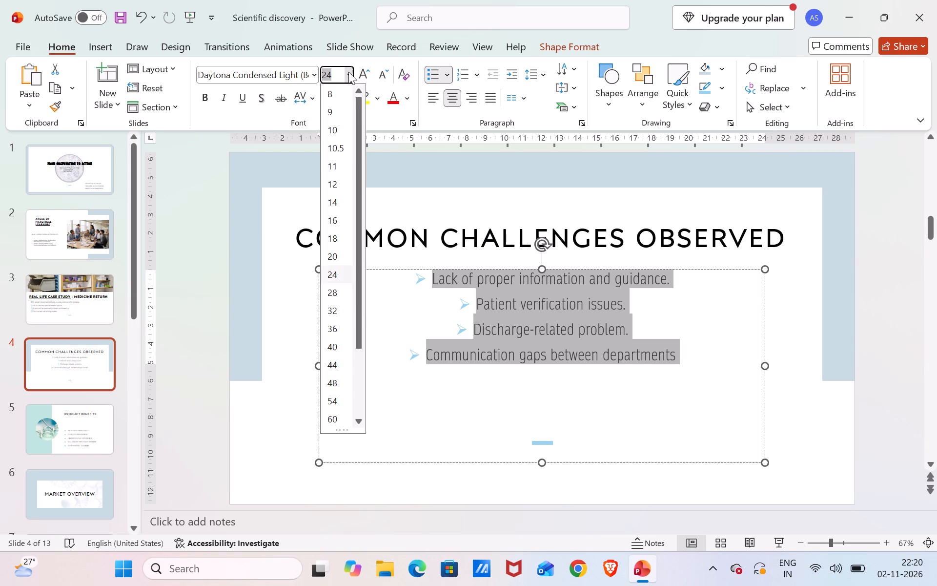
left_click(337, 236)
left_click(430, 99)
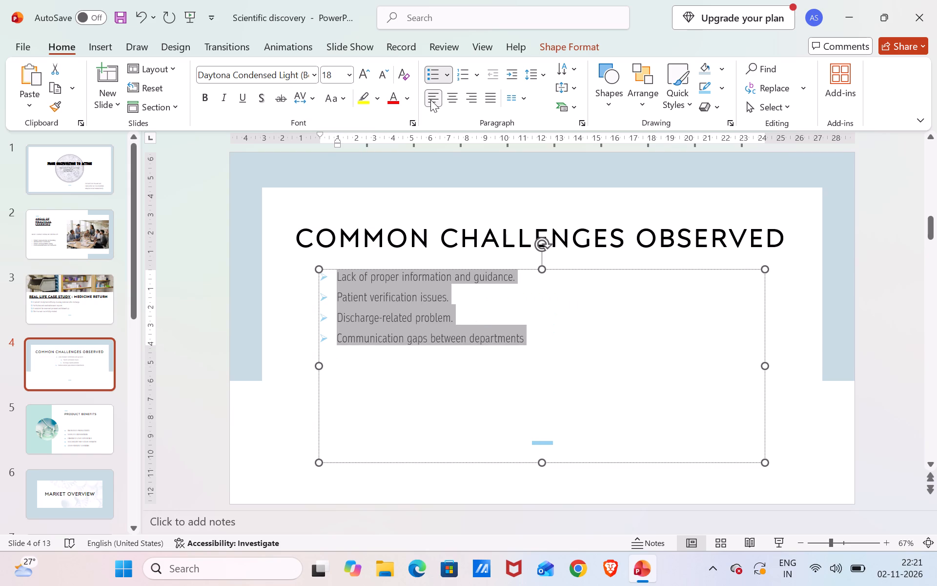
Shrink the bullet list's text box on slide 4 and move it slightly down so it ends just above the short blue accent line.
left_click(667, 369)
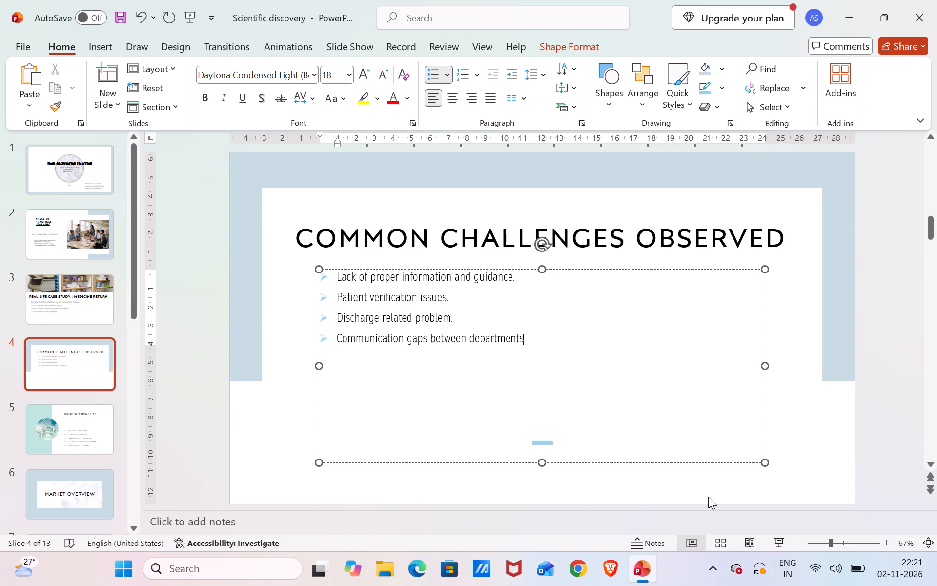
left_click_drag(767, 461, 756, 434)
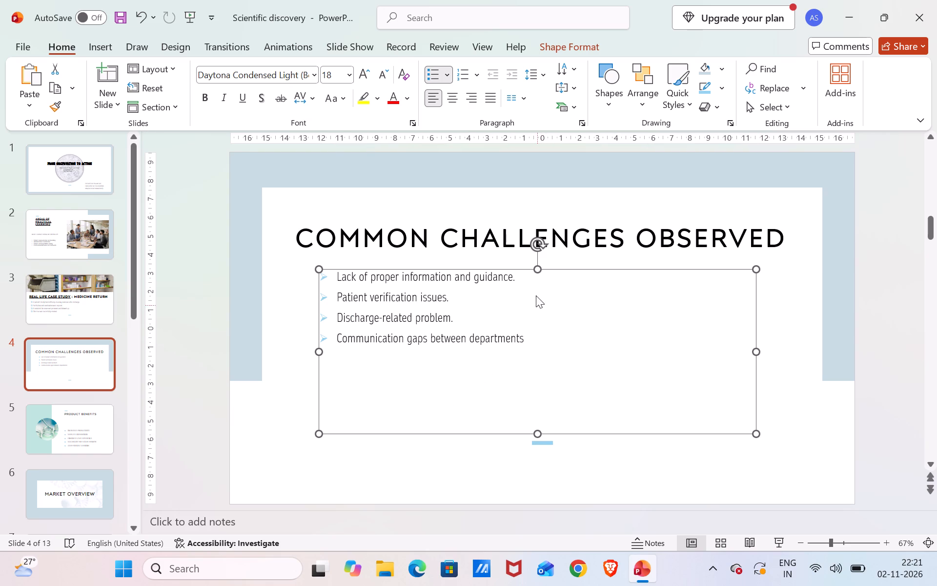
left_click_drag(466, 268, 466, 269)
left_click_drag(466, 269, 466, 277)
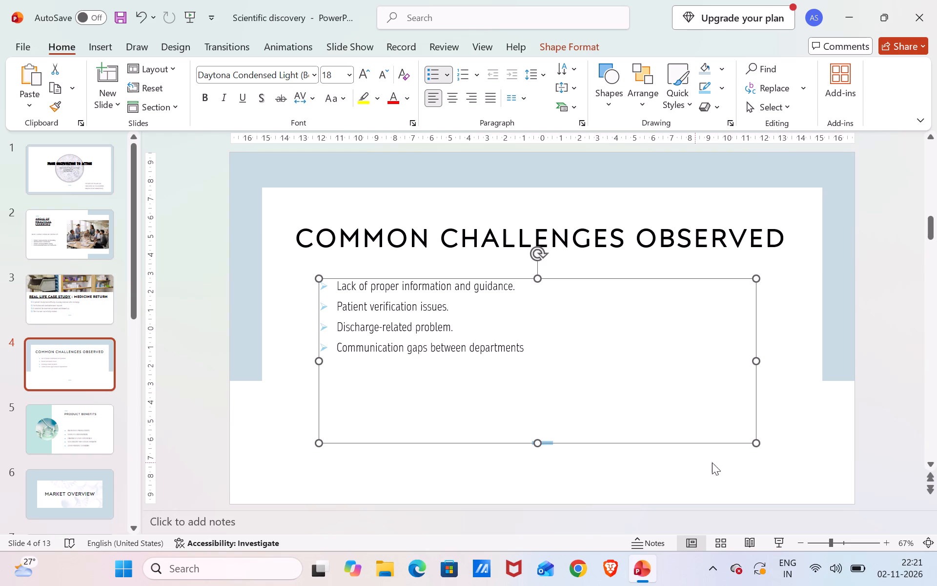
left_click_drag(757, 444, 752, 437)
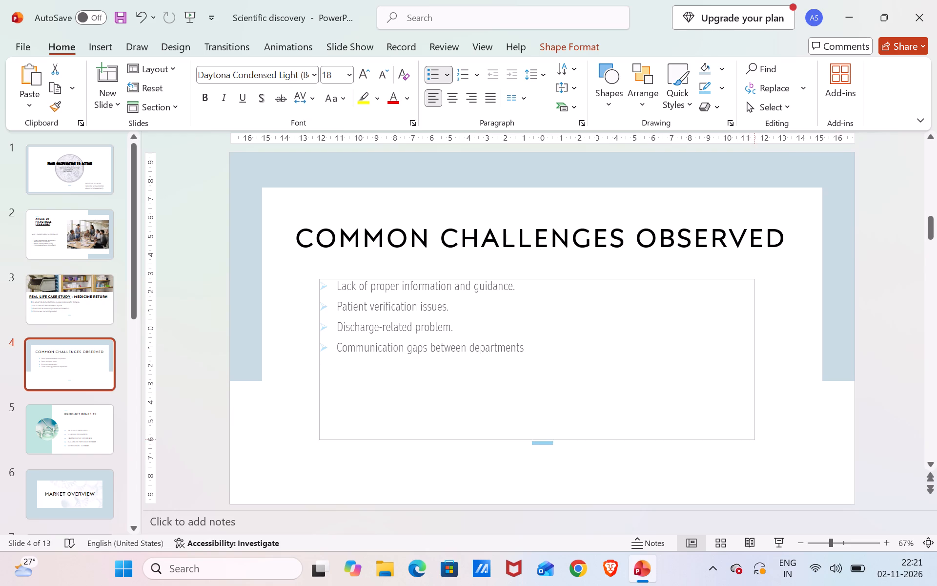
left_click_drag(752, 437, 744, 423)
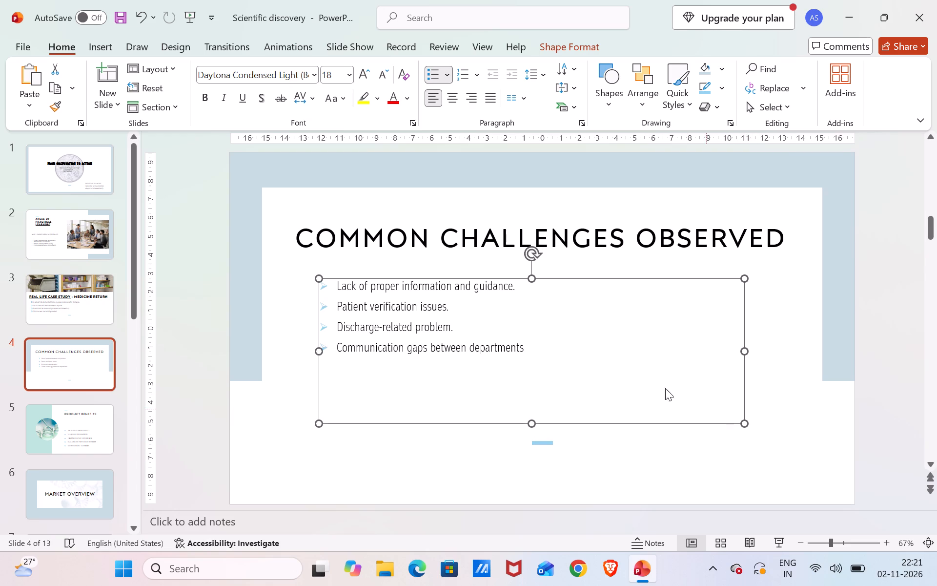
left_click_drag(613, 277, 616, 283)
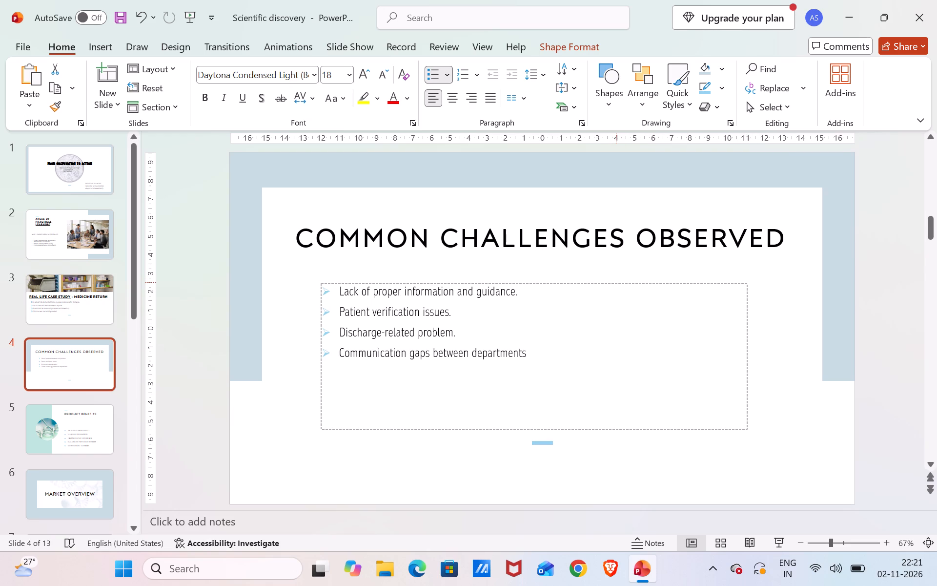
left_click_drag(616, 283, 616, 284)
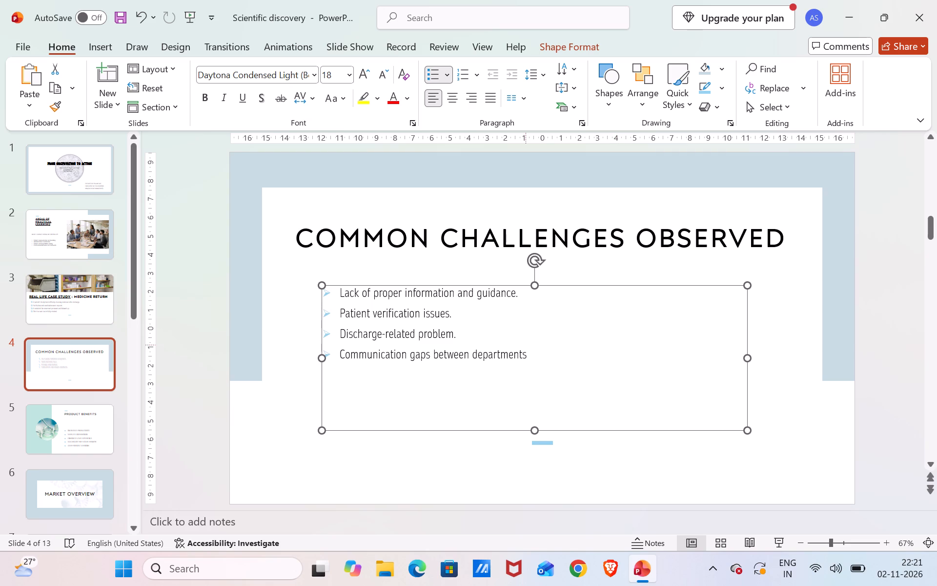
Add a period at the end of the "Communication gaps between departments" item.
left_click(541, 353)
left_click(529, 350)
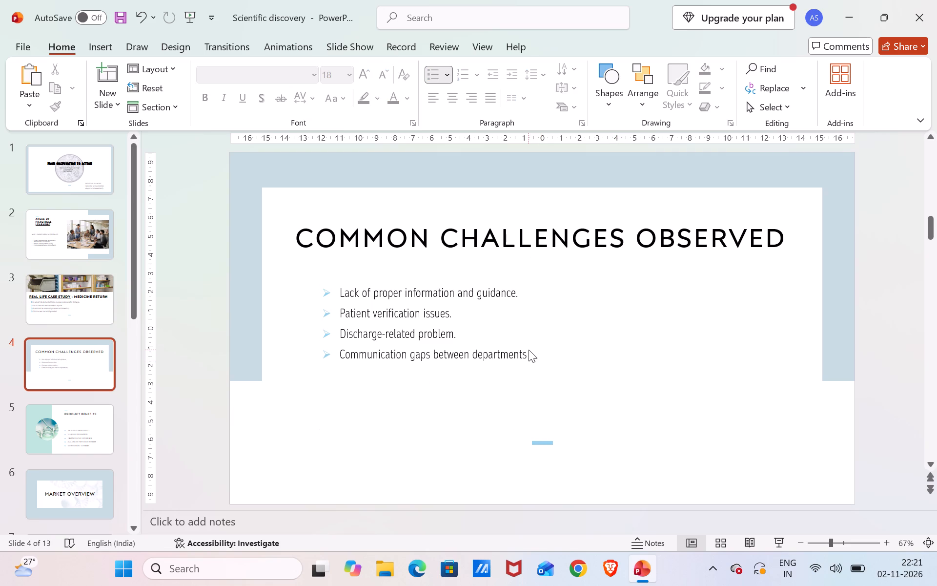
left_click(530, 351)
left_click(530, 351)
left_click(570, 367)
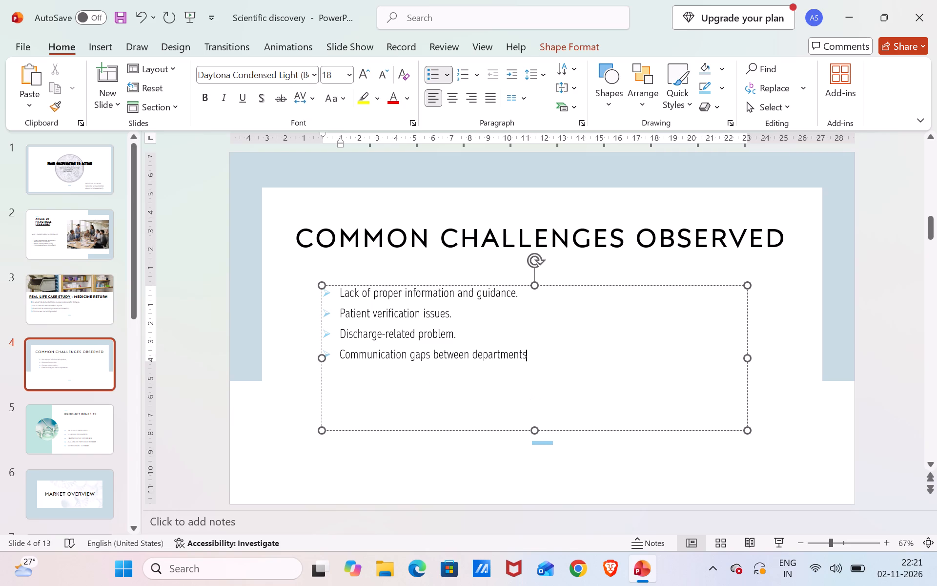
key("period")
Start a fifth arrow-bulleted item with the word "Patient" below the communication gaps item.
key("Return")
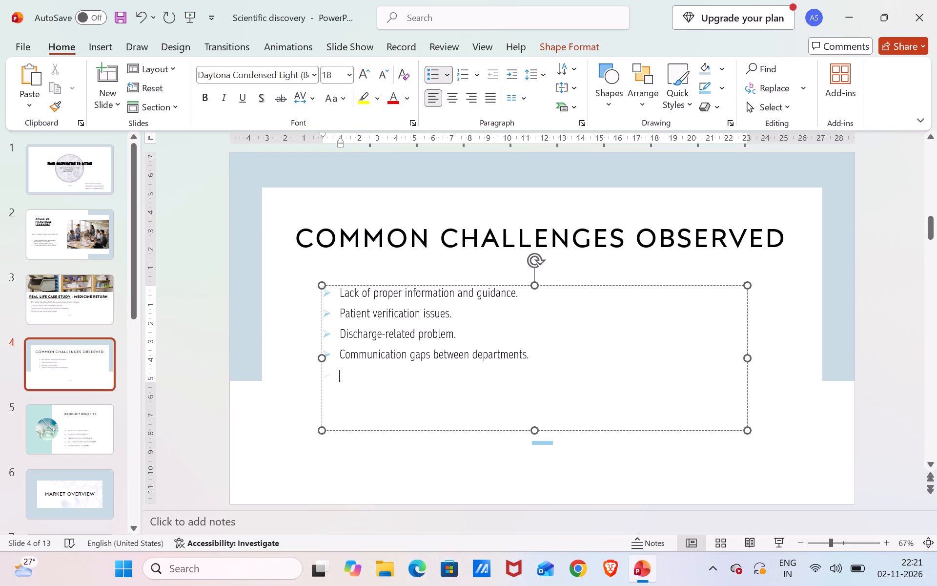
type("patent")
key("BackSpace")
key("BackSpace")
key("BackSpace")
key("BackSpace")
key("BackSpace")
key("BackSpace")
key("p")
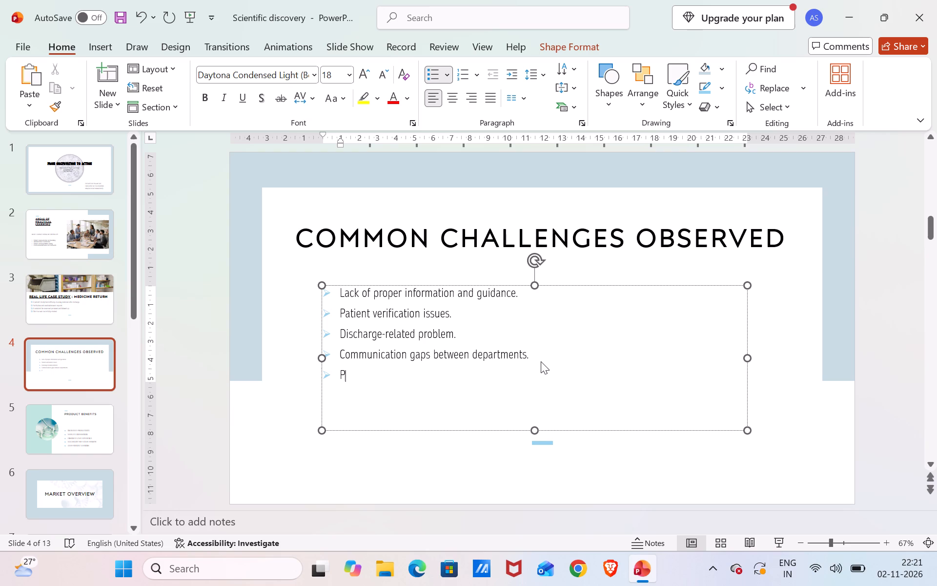
key("a")
type("tient")
key("space")
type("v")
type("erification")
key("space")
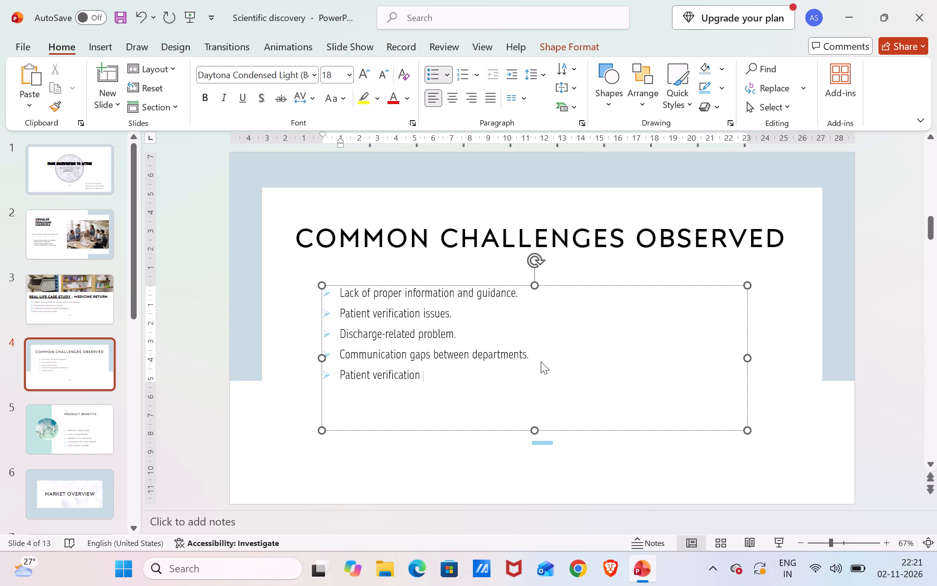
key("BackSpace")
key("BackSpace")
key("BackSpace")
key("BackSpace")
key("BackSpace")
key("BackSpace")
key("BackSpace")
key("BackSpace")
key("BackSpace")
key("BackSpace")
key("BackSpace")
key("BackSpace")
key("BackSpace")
Complete the fifth challenge item so that it reads "Patient and attendant queries.".
type("and")
key("space")
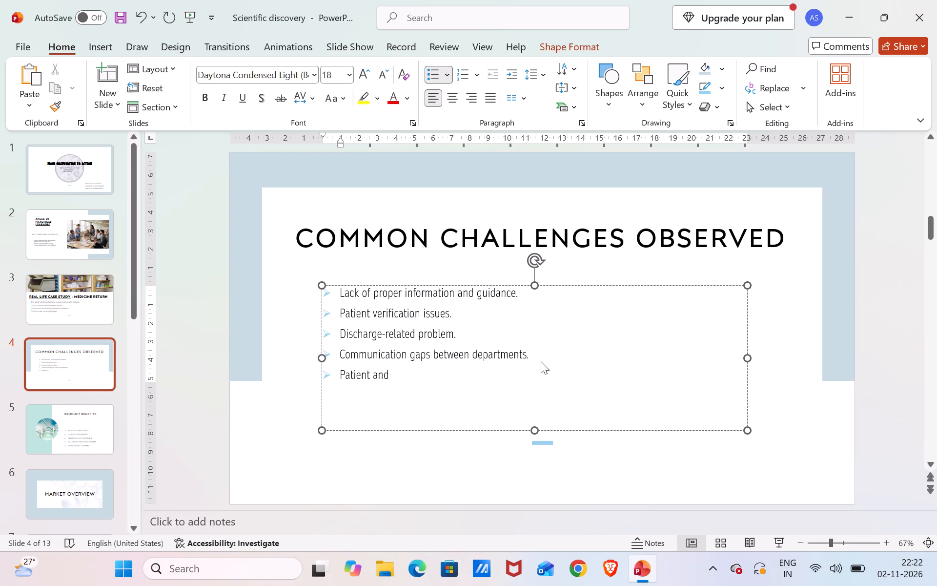
type("atten")
type("da")
type("nt")
key("space")
key("q")
key("u")
type("er")
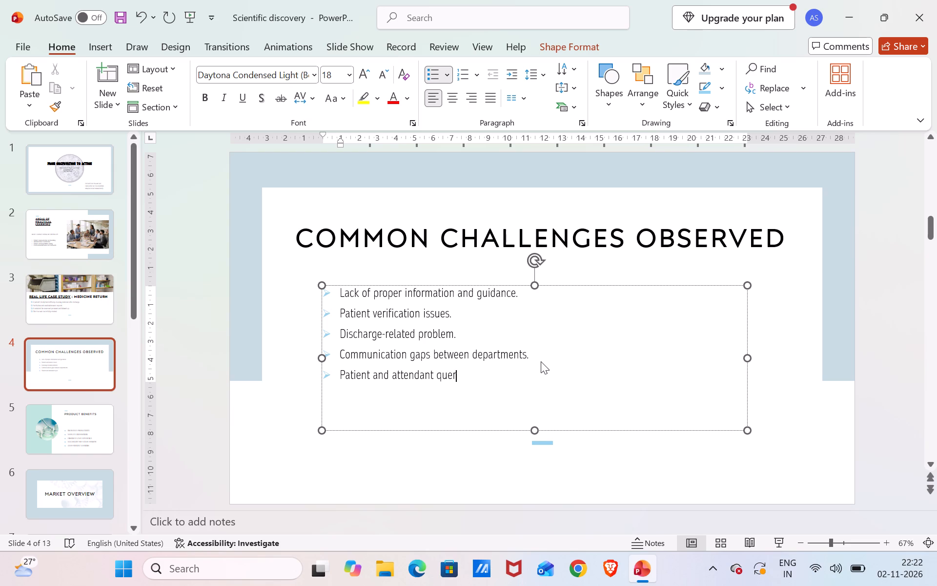
key("i")
type("es")
key("period")
Narrow the bullet list's text box from its right edge so it fits close to the bullet text, leaving the area beside it free.
left_click_drag(712, 354, 692, 366)
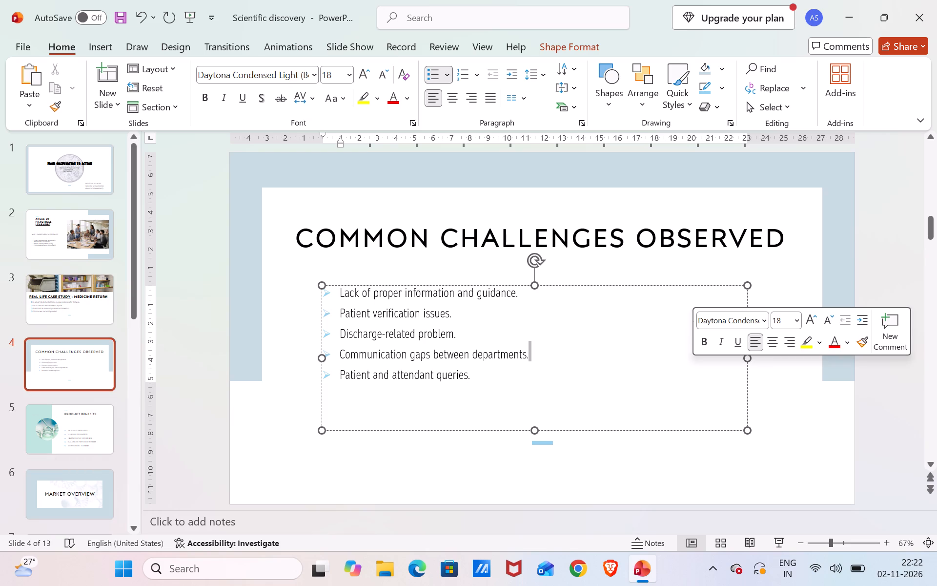
left_click(750, 365)
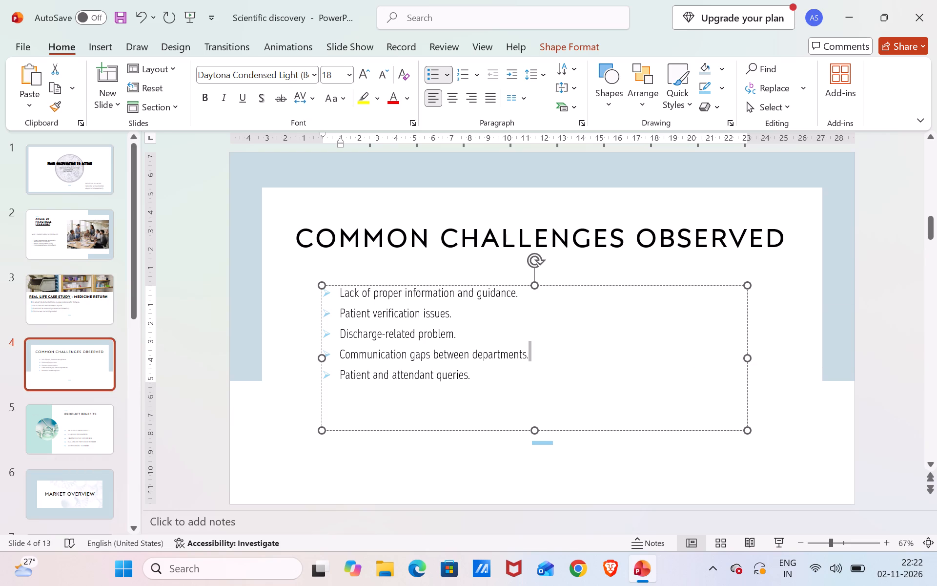
left_click_drag(745, 358, 616, 353)
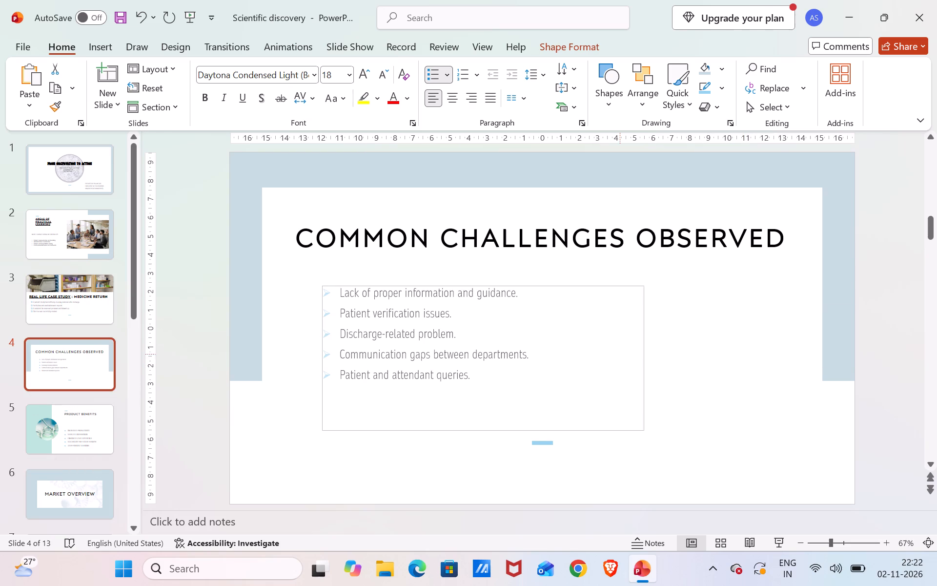
left_click_drag(616, 353, 553, 332)
left_click(627, 331)
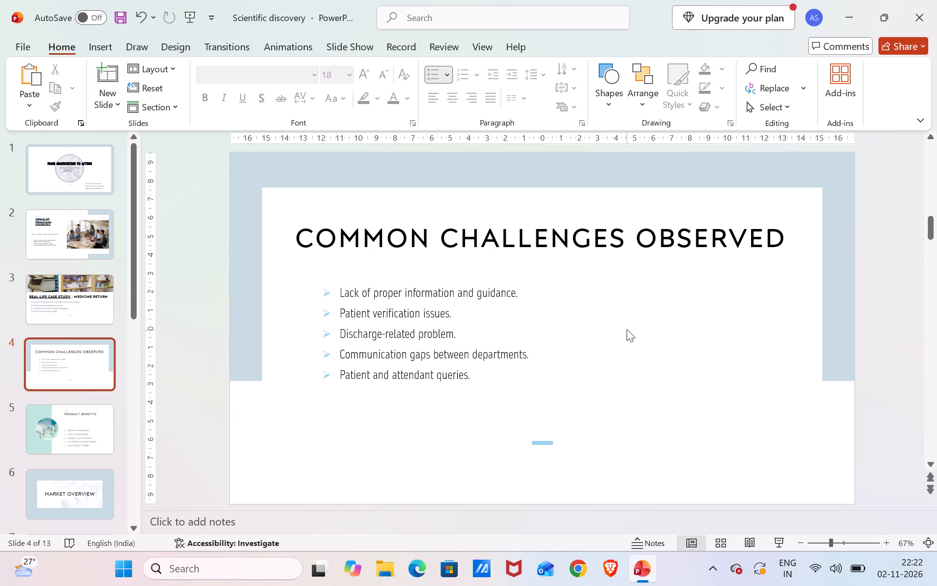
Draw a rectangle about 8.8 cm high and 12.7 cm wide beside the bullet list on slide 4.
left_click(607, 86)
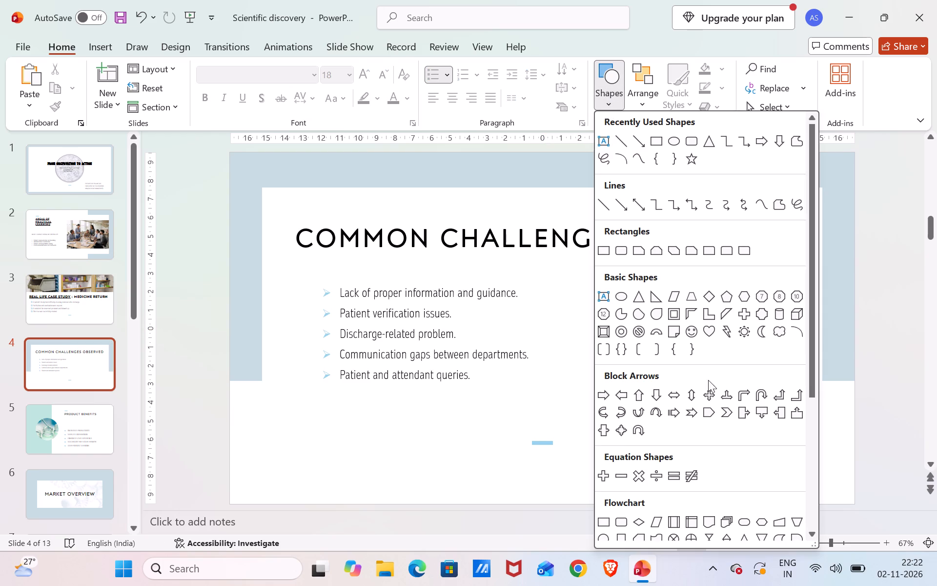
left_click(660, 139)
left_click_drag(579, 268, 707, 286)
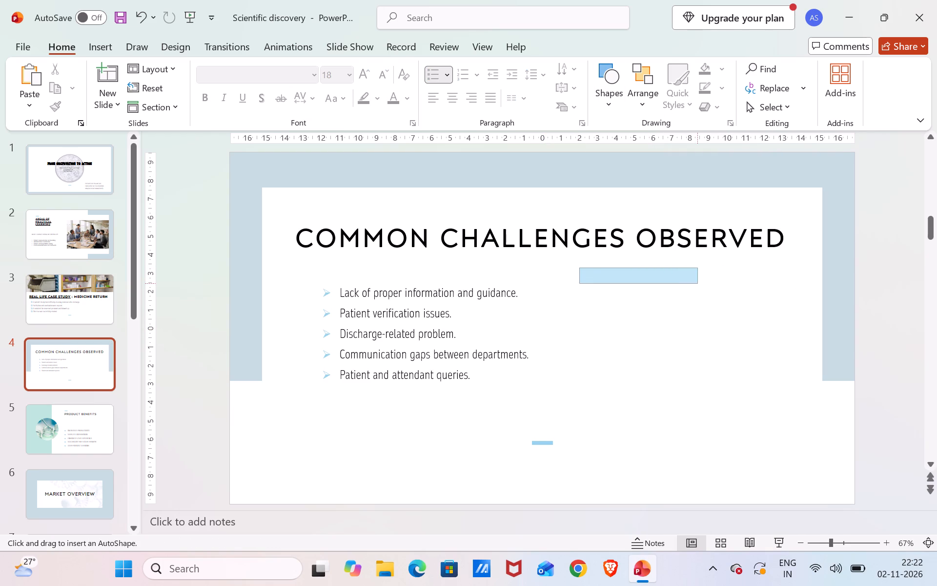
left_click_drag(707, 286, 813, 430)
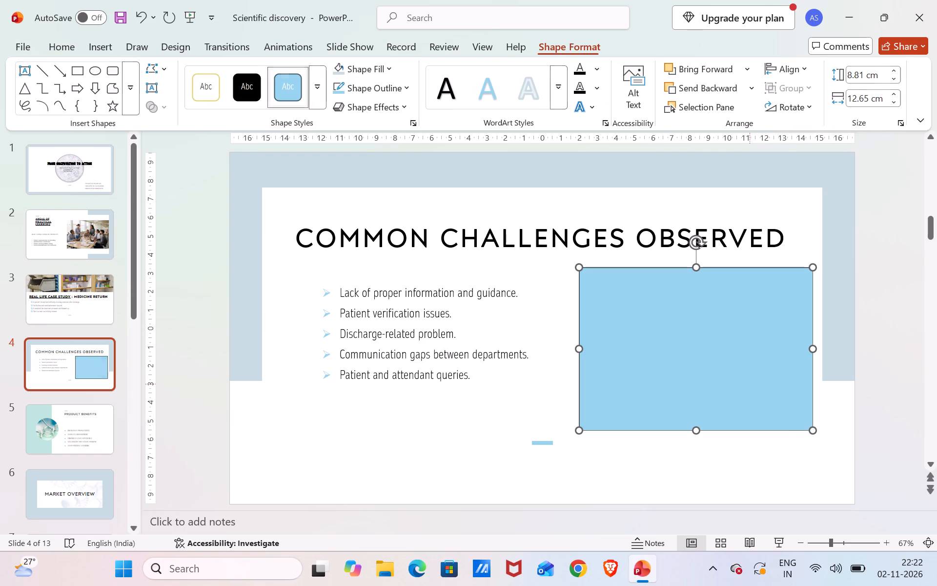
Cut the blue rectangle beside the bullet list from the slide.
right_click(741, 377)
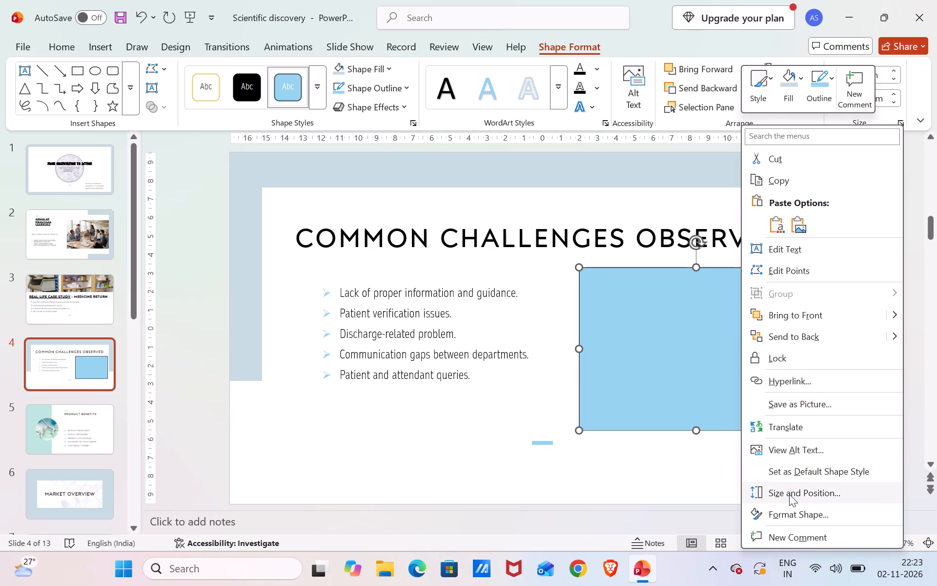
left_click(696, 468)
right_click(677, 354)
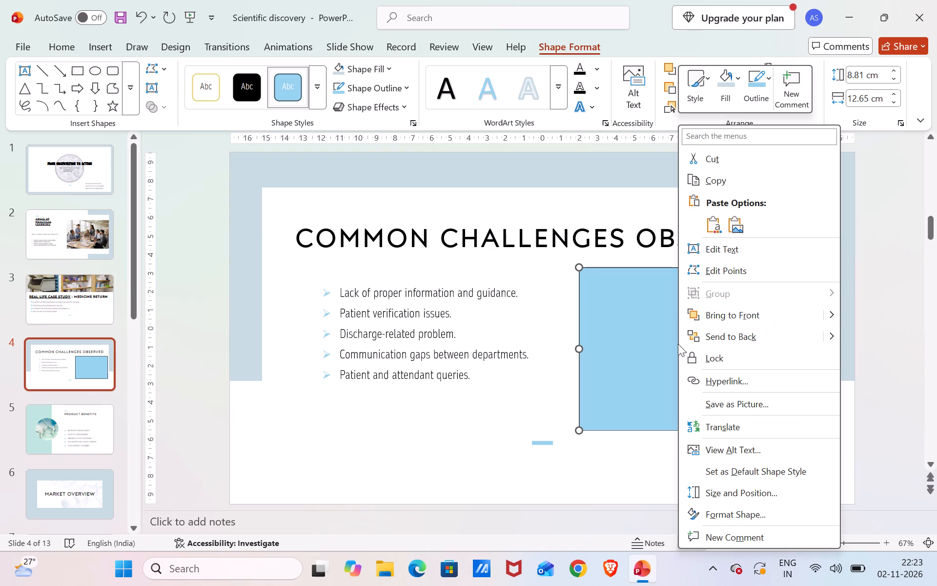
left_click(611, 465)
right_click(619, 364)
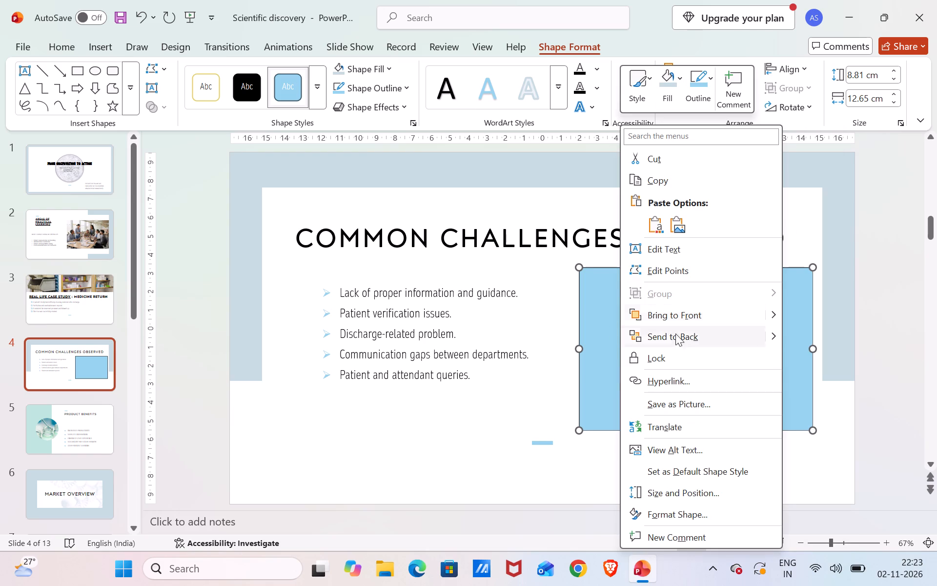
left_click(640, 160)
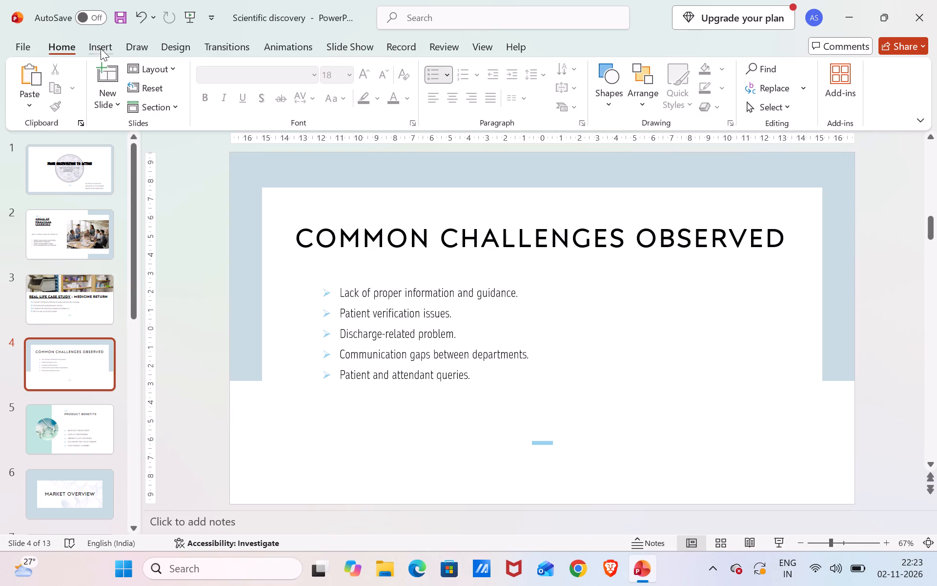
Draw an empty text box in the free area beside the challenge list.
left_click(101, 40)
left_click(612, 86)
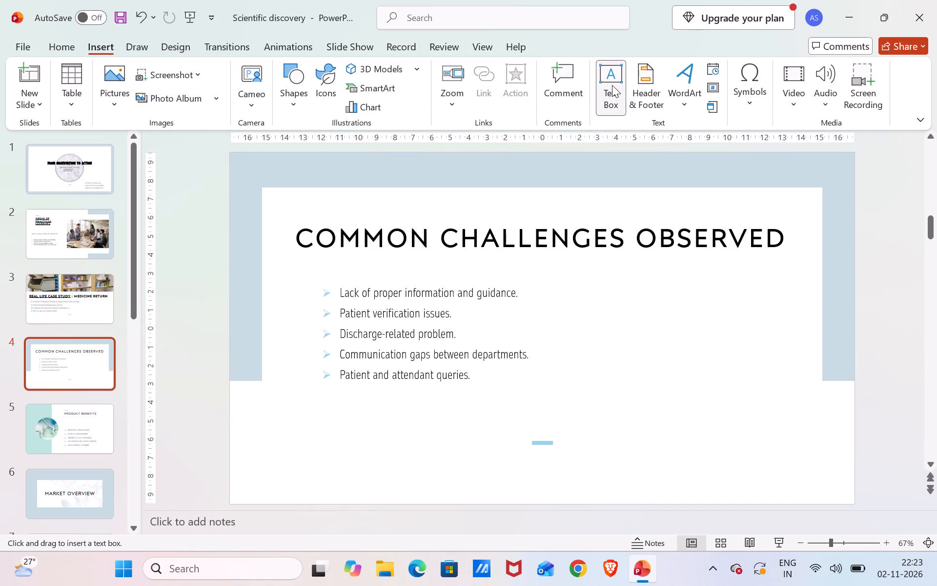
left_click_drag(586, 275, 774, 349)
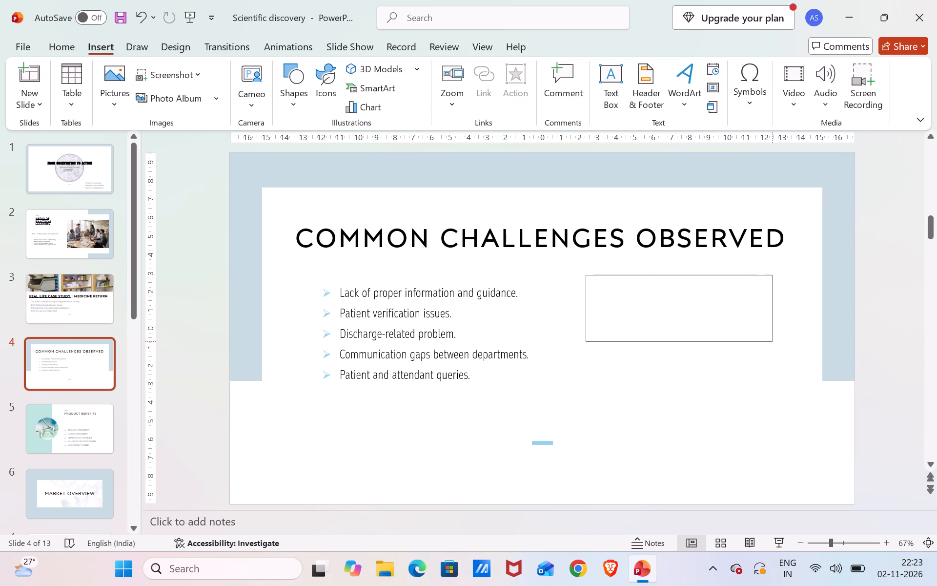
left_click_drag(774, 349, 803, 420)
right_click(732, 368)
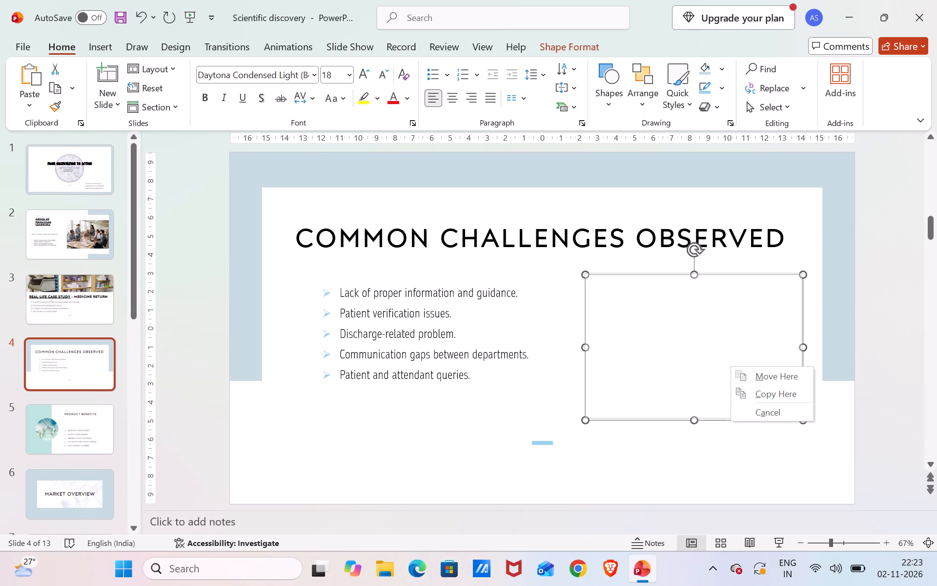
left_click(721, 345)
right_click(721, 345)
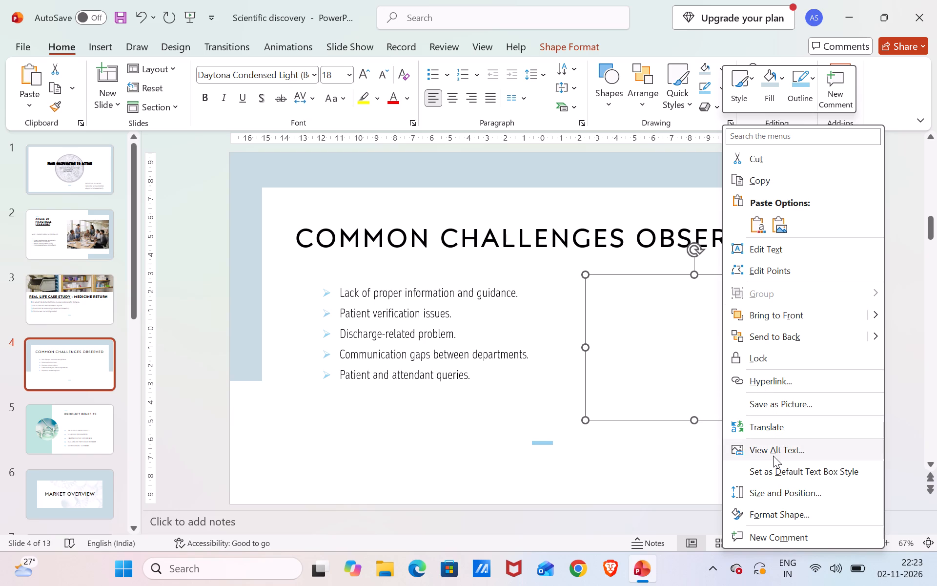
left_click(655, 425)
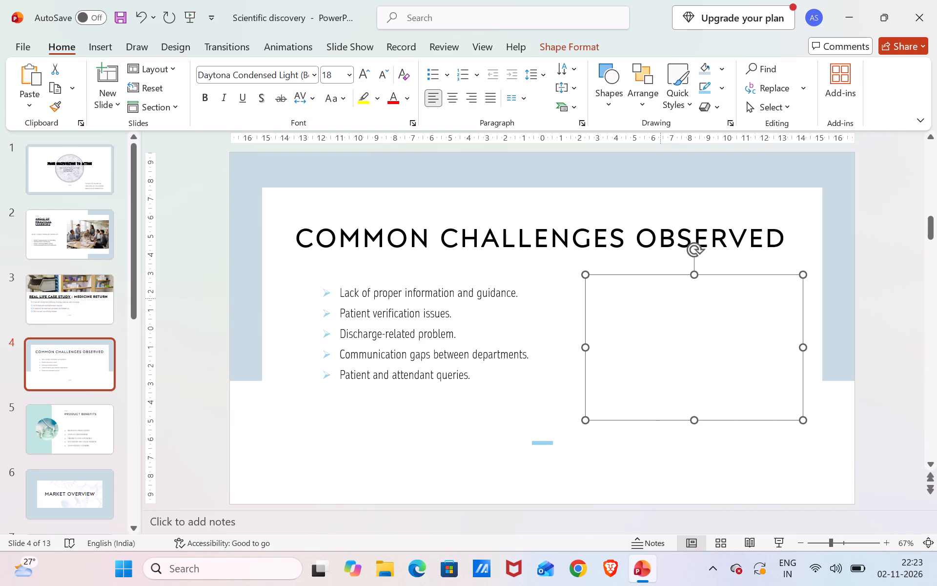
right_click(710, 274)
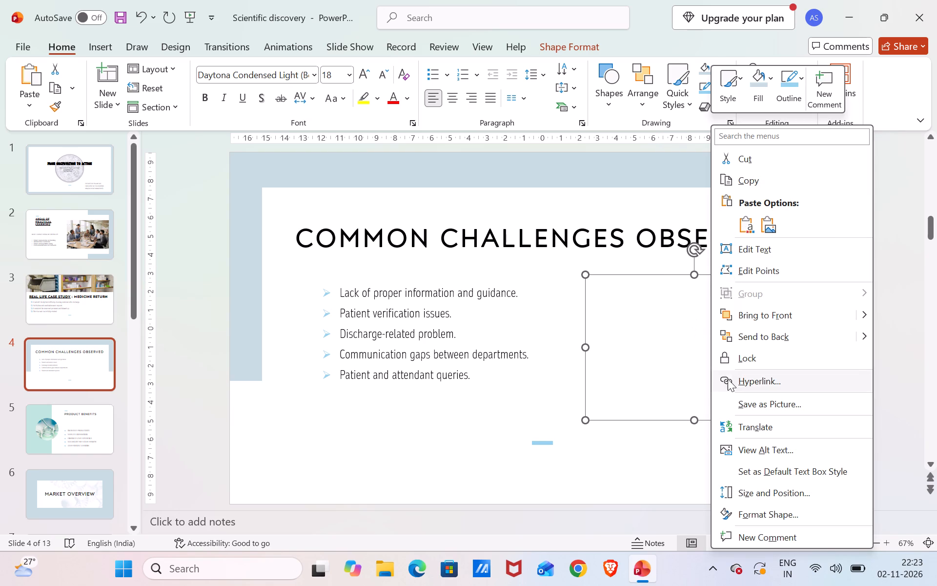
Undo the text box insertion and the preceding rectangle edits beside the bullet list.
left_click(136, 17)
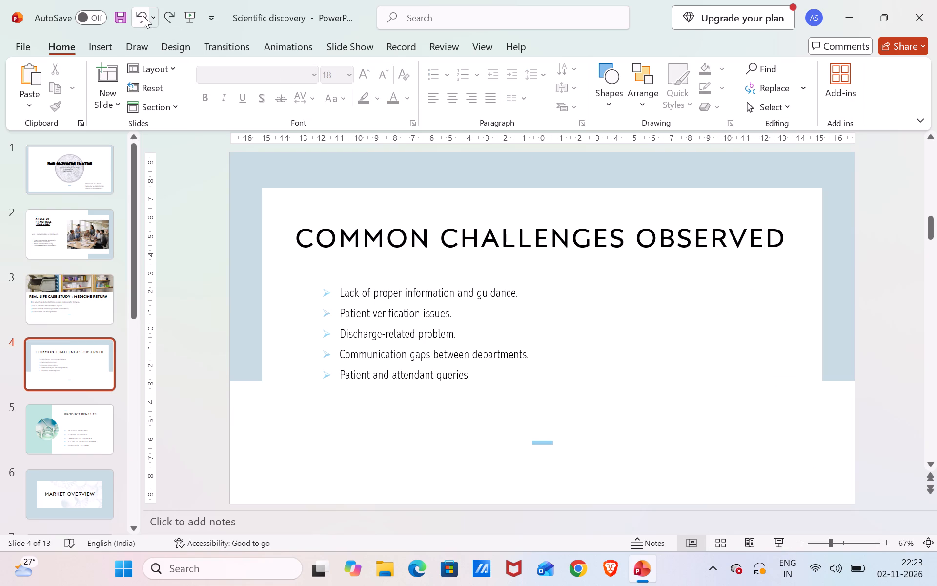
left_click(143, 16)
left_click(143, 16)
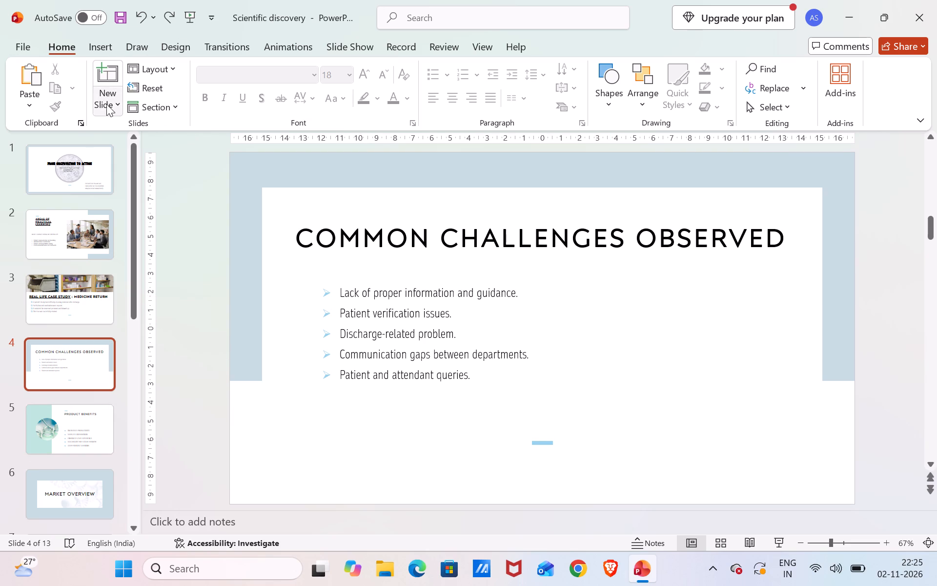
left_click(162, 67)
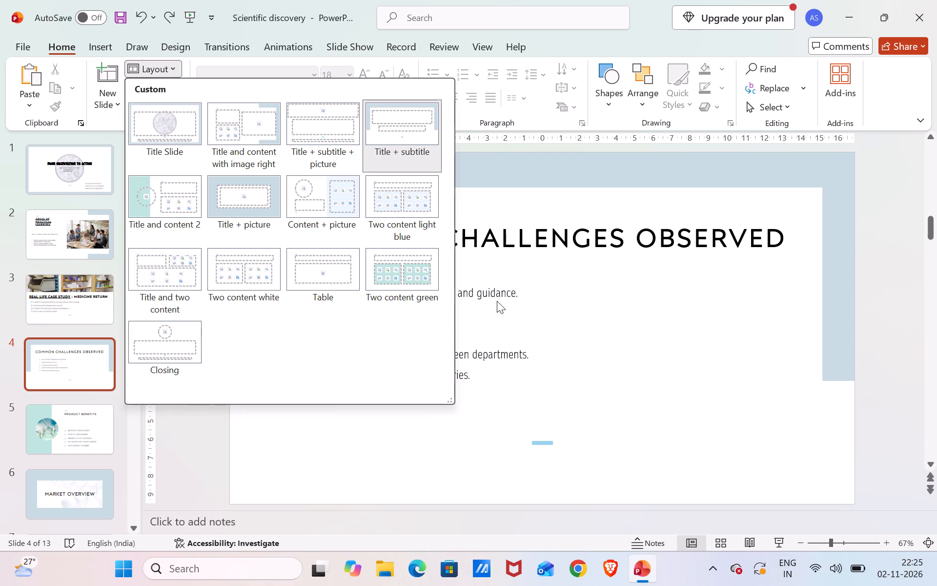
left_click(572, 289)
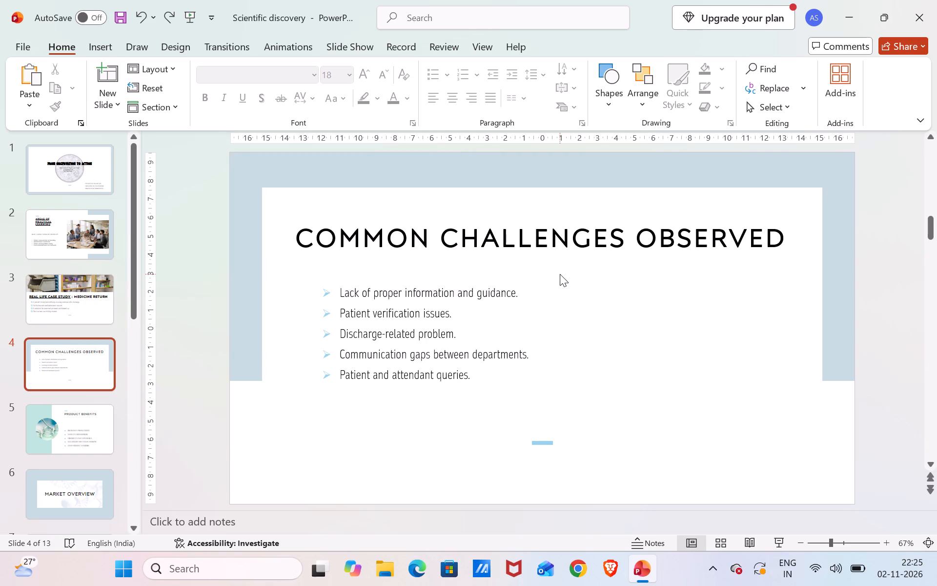
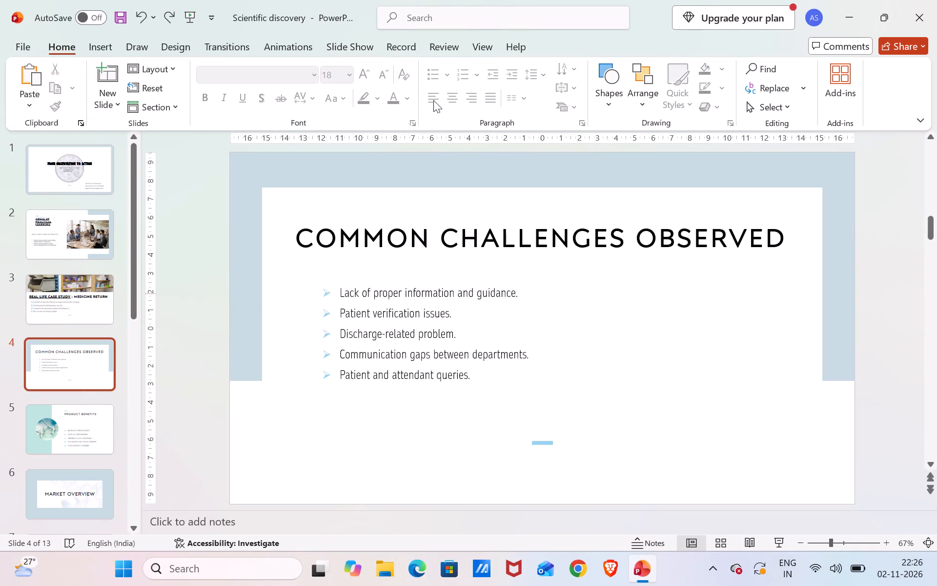
Review slides 1 to 4 in order, twice, to check the finished content and layout up to the Common Challenges Observed slide.
left_click(85, 158)
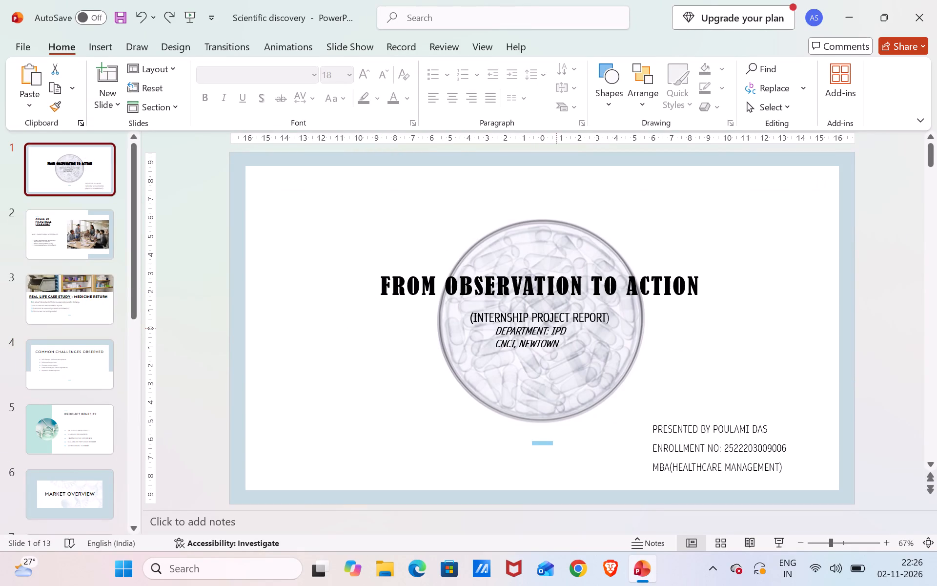
left_click(69, 233)
left_click(71, 293)
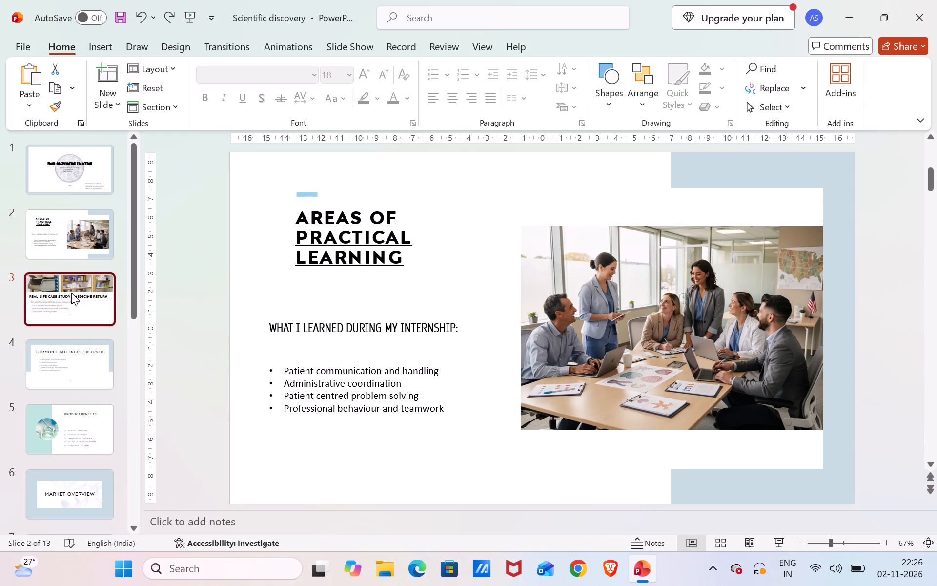
left_click(65, 377)
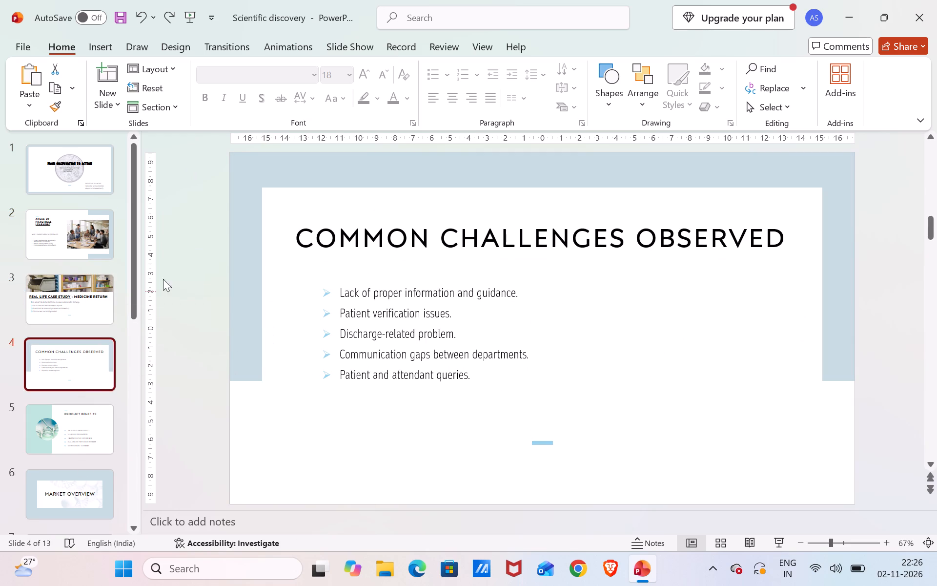
left_click(50, 170)
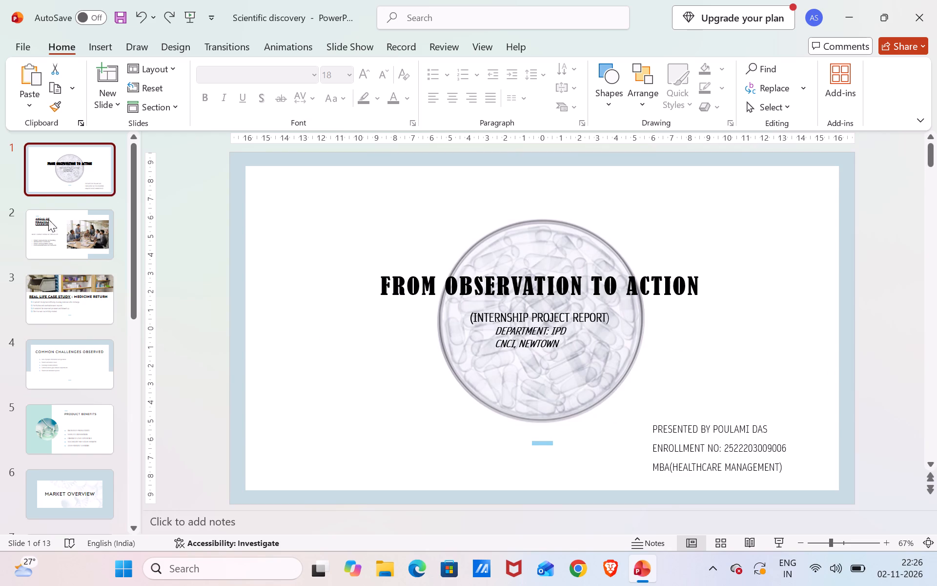
left_click(48, 223)
left_click(50, 295)
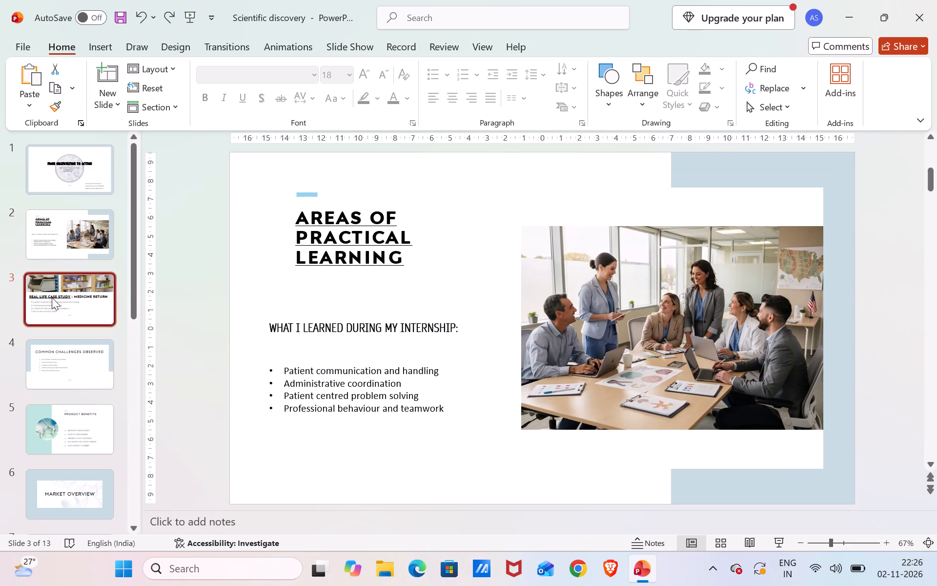
left_click(64, 346)
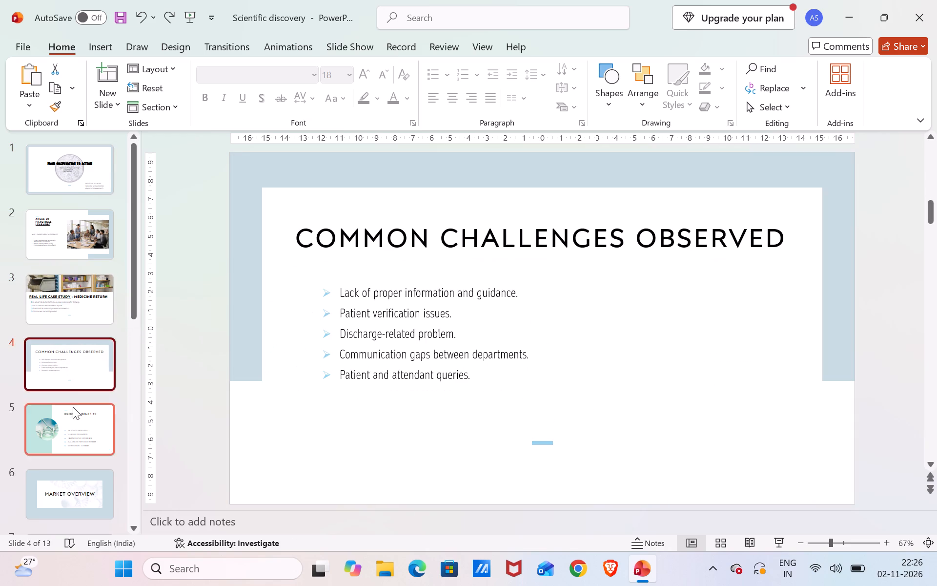
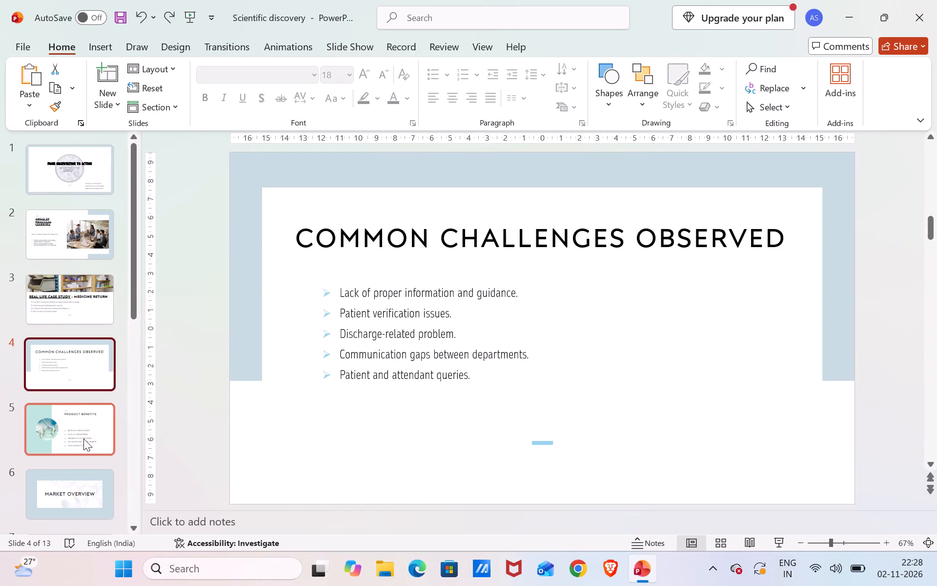
Cut the circular lab-bottle picture from the Product Benefits slide, slide 5.
left_click(71, 433)
left_click(348, 350)
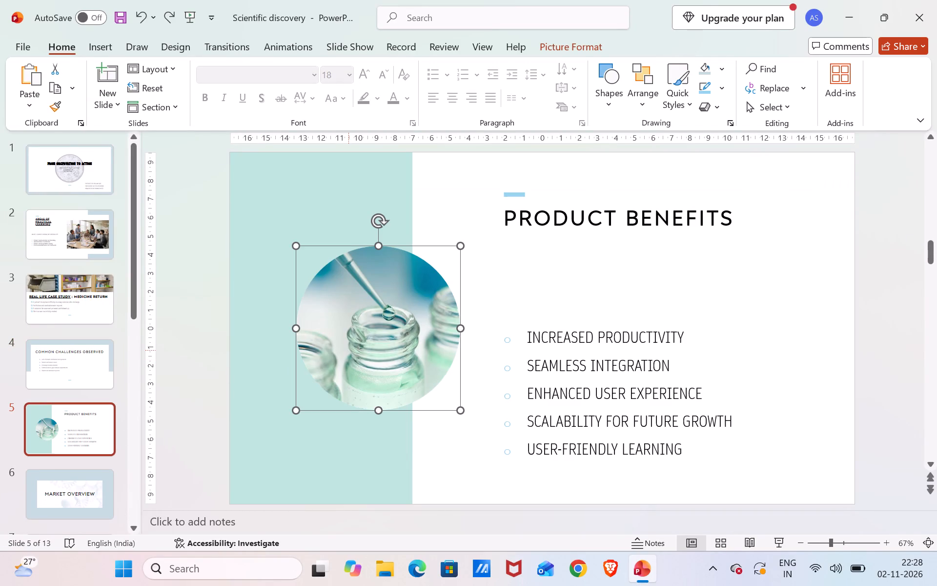
right_click(408, 277)
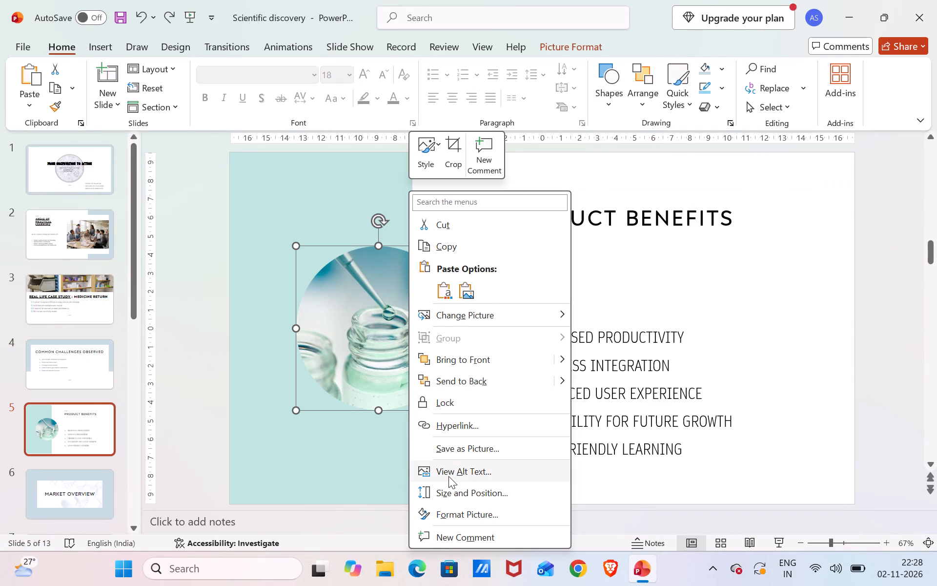
left_click(455, 227)
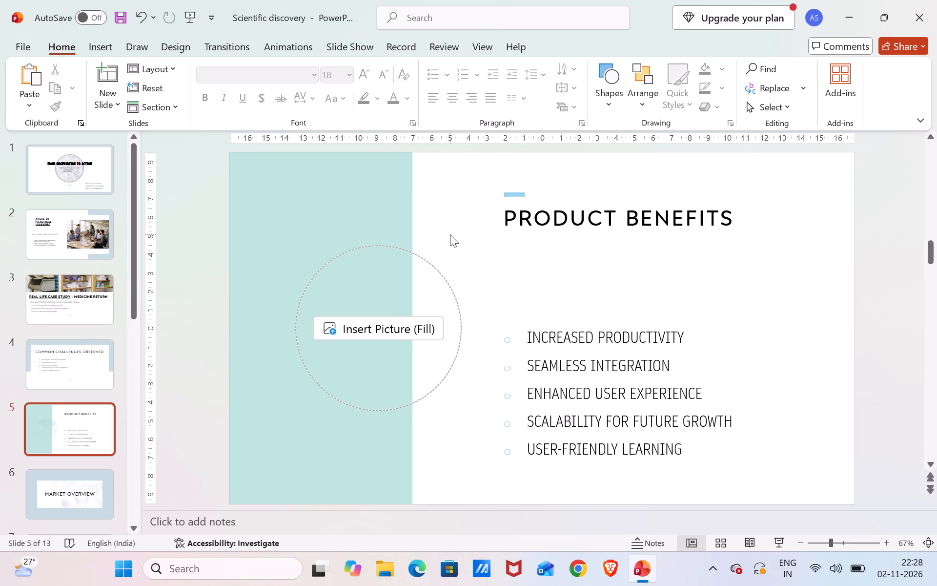
Start inserting a replacement picture into the empty circular placeholder on slide 5.
left_click(376, 330)
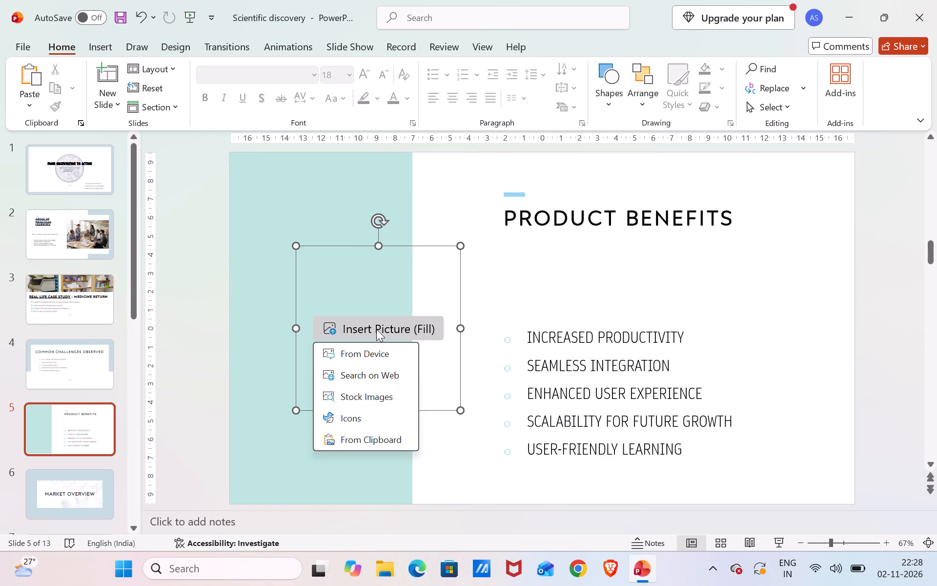
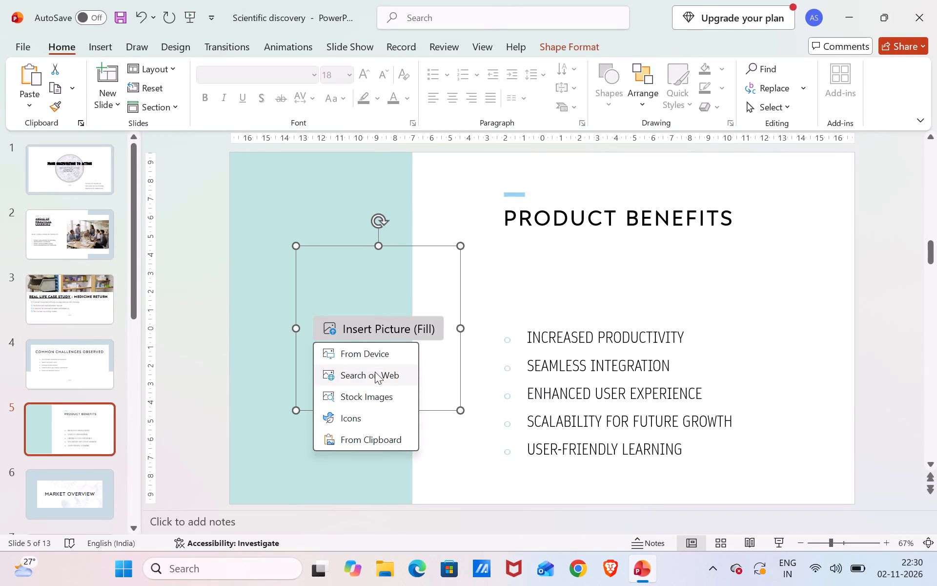
Search the web for "patient help desk" pictures to fill the empty circular placeholder on slide 5.
left_click_drag(376, 373, 384, 380)
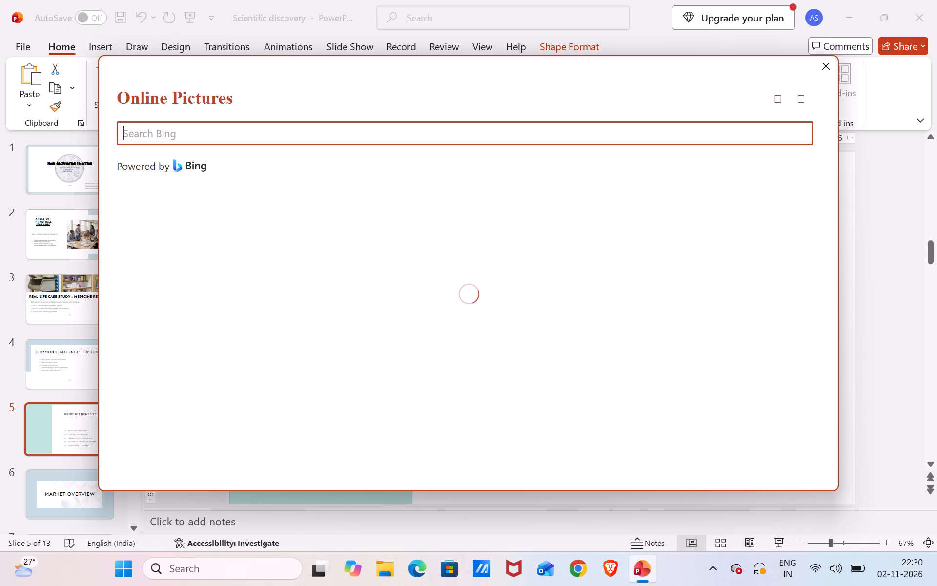
left_click(147, 134)
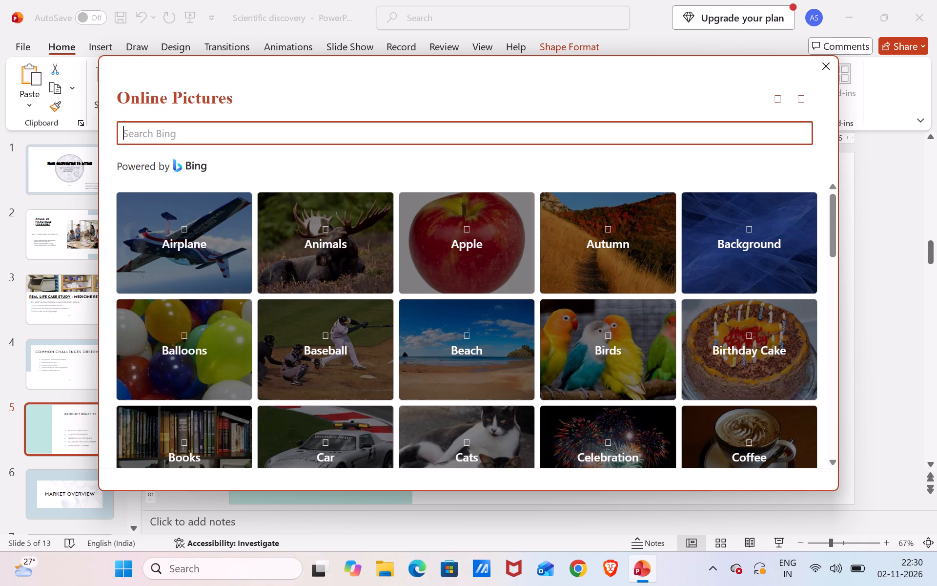
left_click(140, 128)
type("pateint")
key("space")
key("BackSpace")
key("BackSpace")
key("BackSpace")
key("BackSpace")
key("BackSpace")
type("ient des")
key("BackSpace")
key("BackSpace")
key("BackSpace")
type("help des")
key("k")
key("Return")
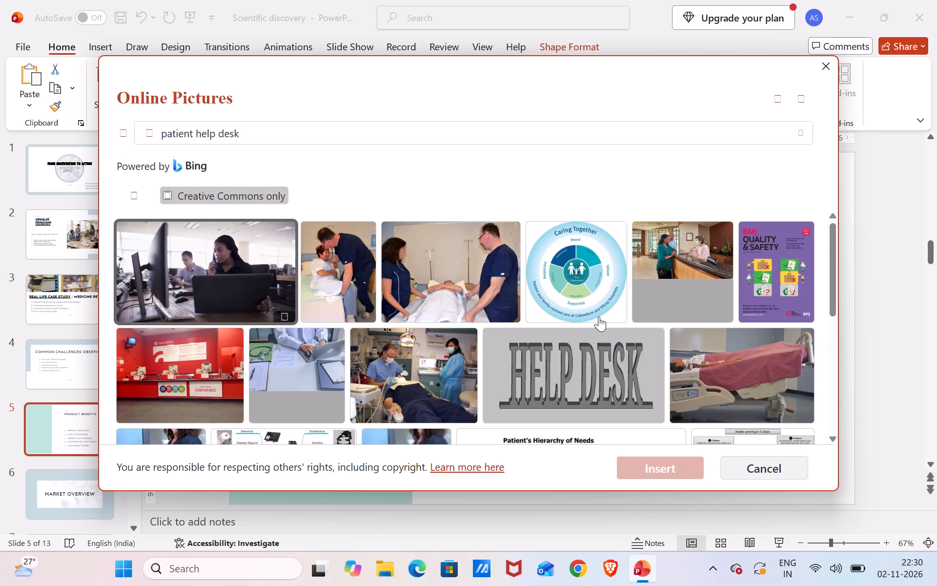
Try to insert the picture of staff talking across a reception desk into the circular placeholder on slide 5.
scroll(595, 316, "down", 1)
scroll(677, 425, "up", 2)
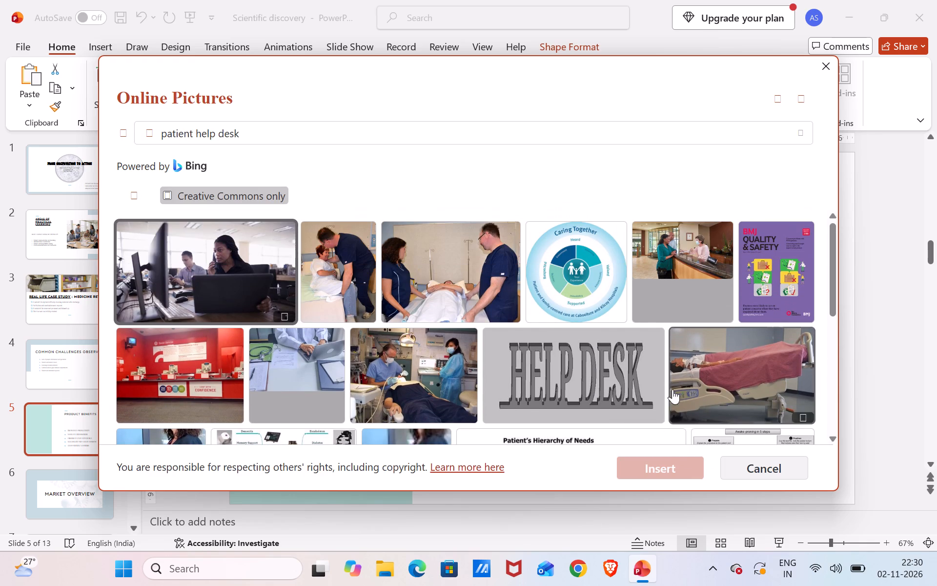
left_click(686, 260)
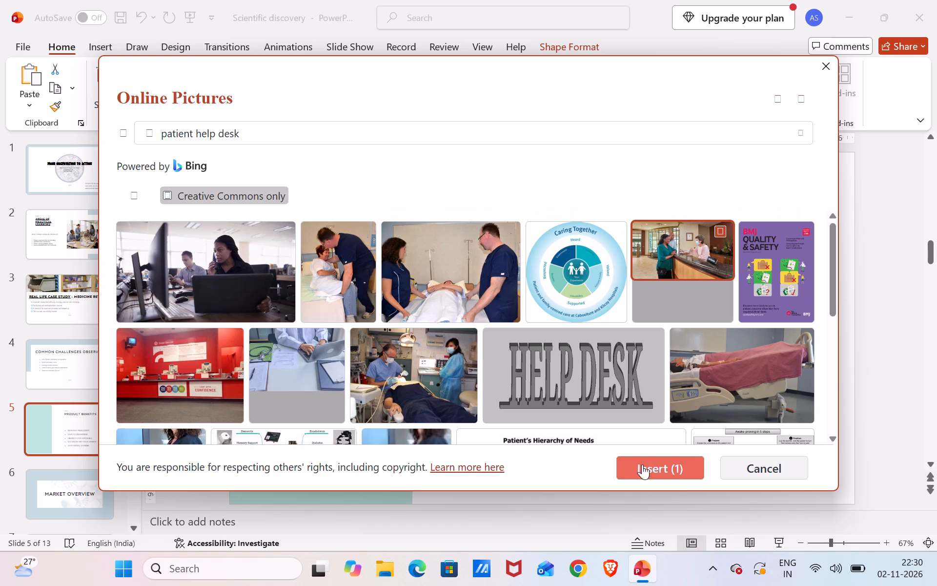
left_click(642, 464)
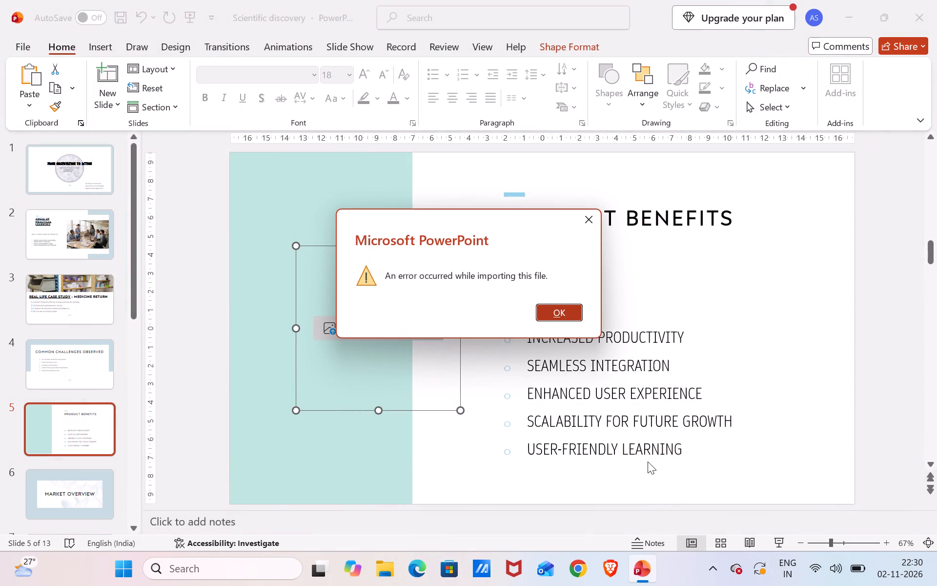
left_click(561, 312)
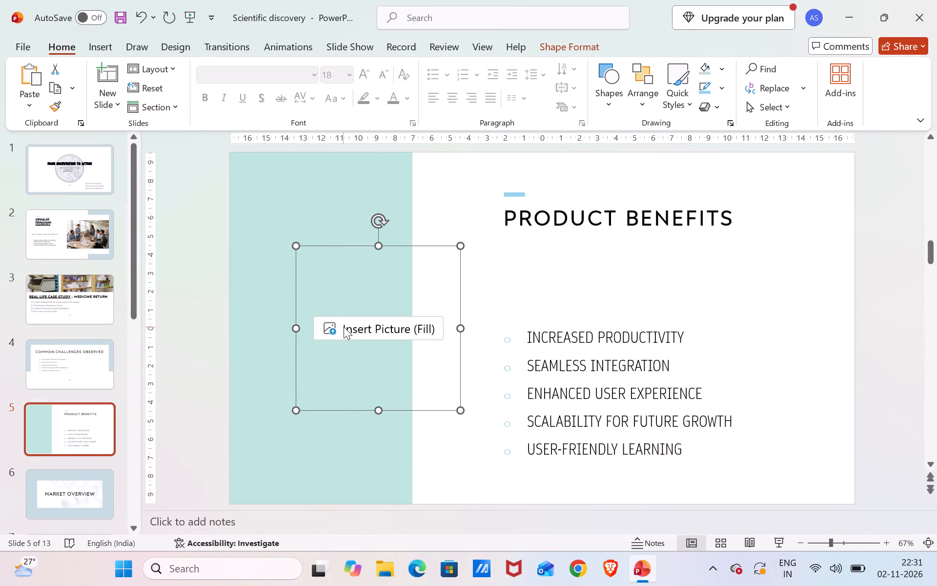
Start another web picture search for the empty circular placeholder on slide 5.
left_click(344, 327)
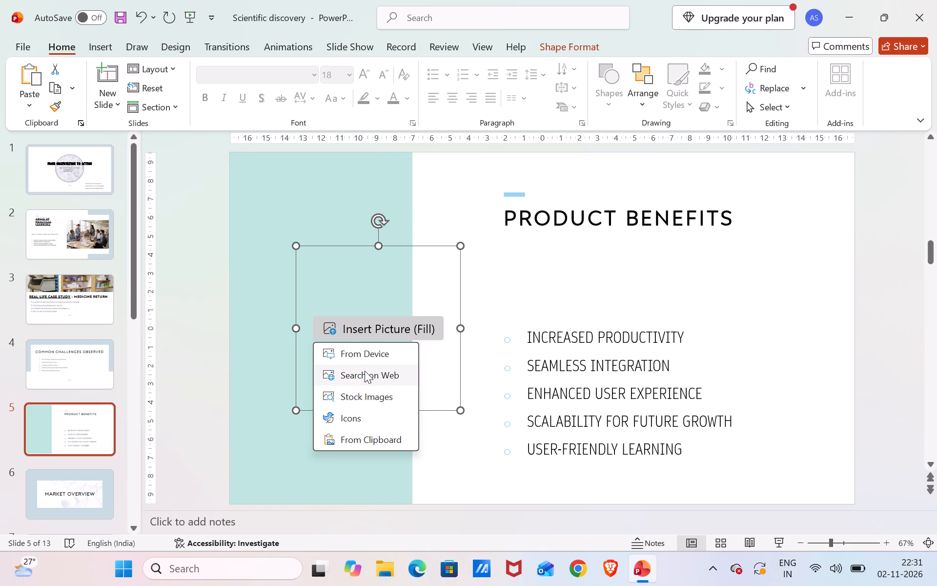
left_click(365, 374)
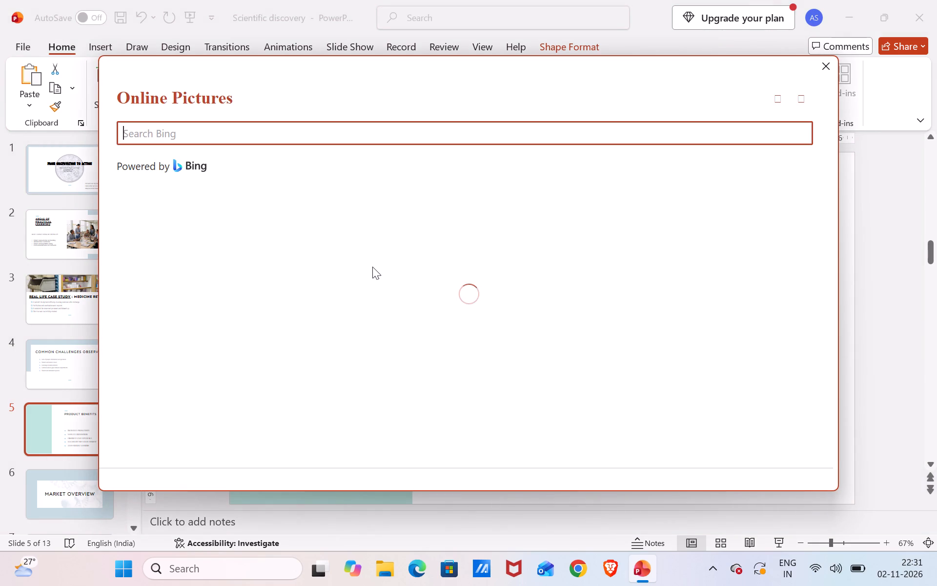
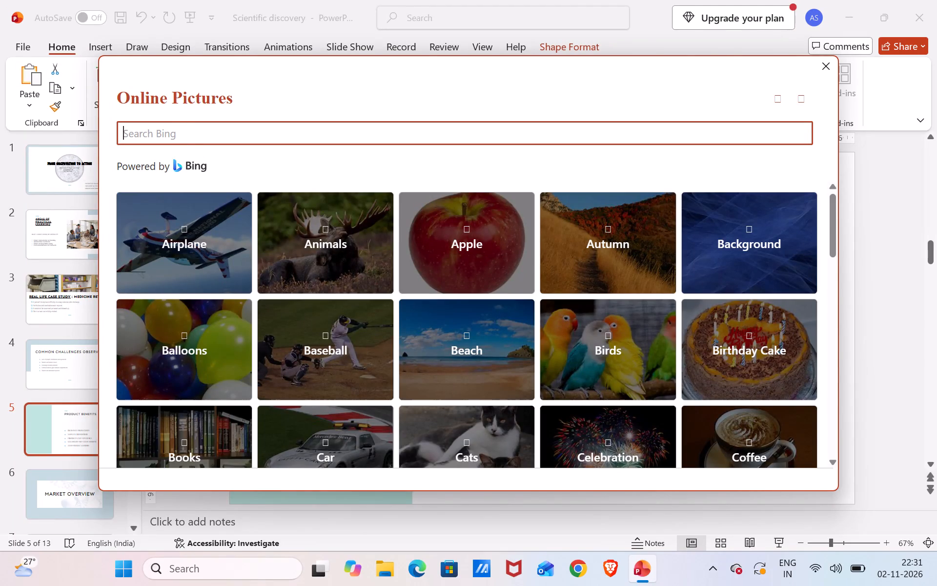
Search web pictures for "hospital reception" and insert the photo of reception staff helping two visitors into slide 5's circular placeholder.
key("p")
key("BackSpace")
type("hospital reception")
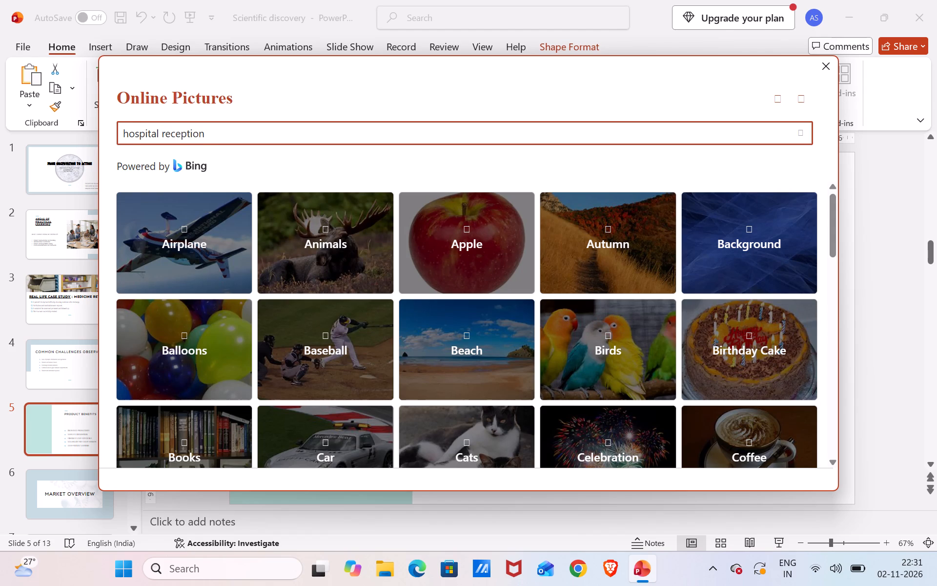
key("Return")
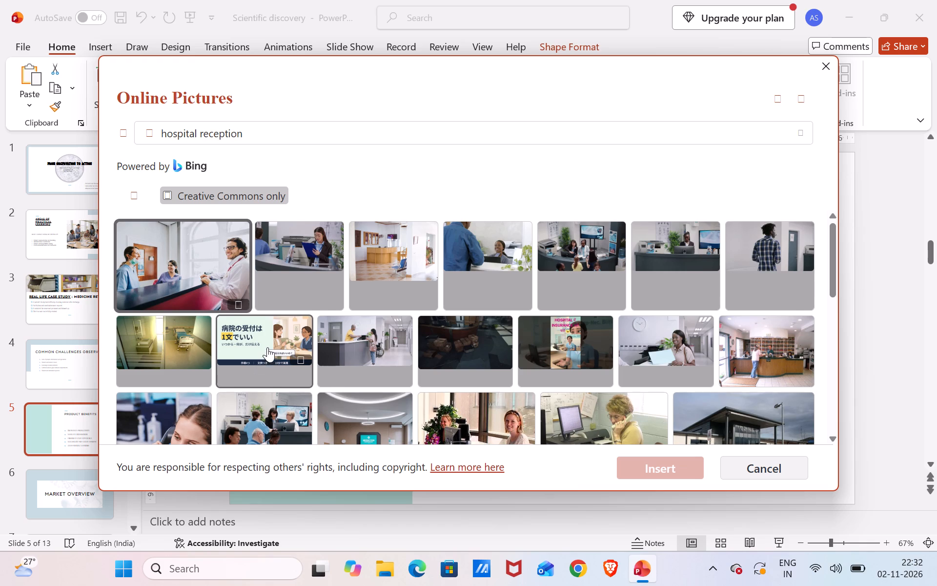
scroll(267, 347, "down", 1)
scroll(288, 347, "up", 2)
left_click(571, 252)
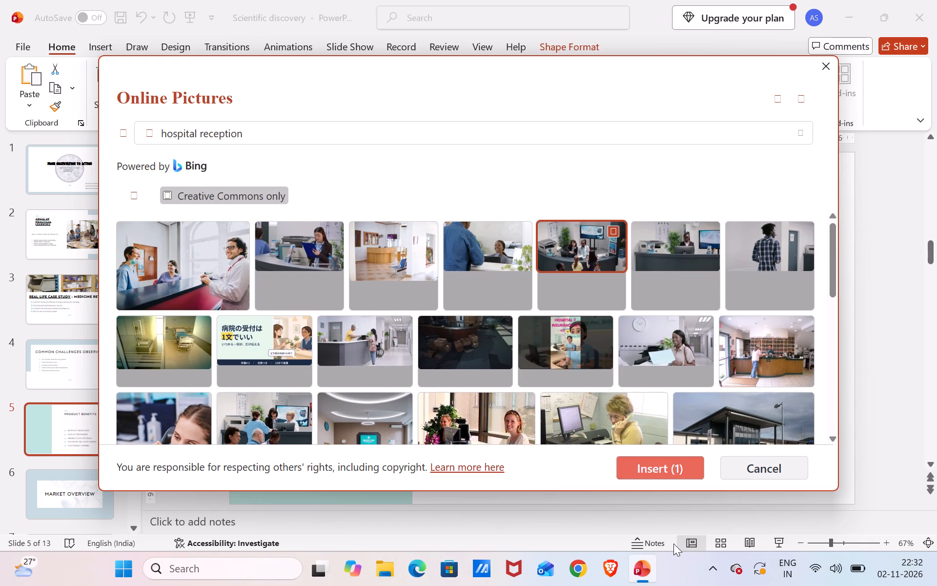
left_click(641, 464)
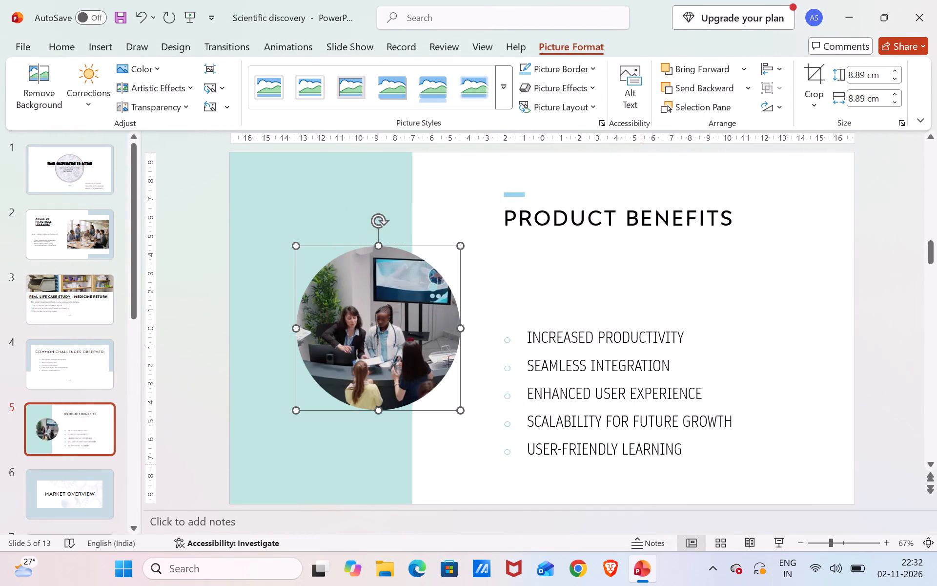
left_click(443, 450)
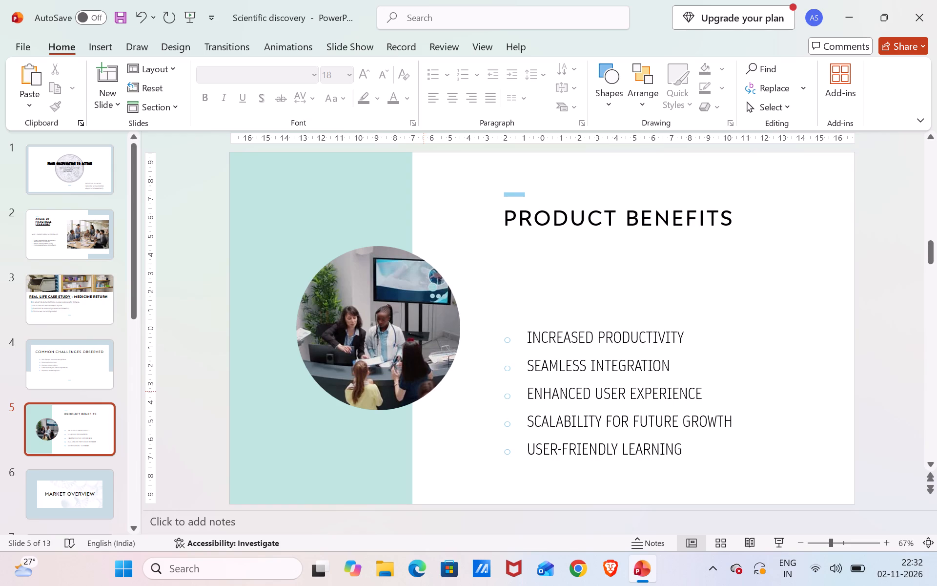
Enlarge the circular reception picture on slide 5 outward at its lower-right and upper-left corners, stopping just short of the bullet list.
left_click(415, 370)
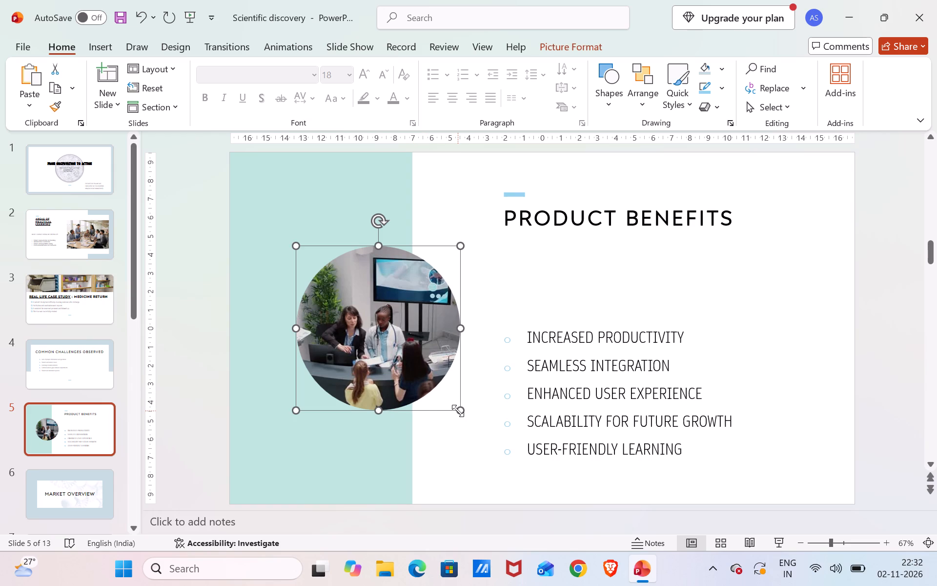
left_click_drag(459, 411, 468, 434)
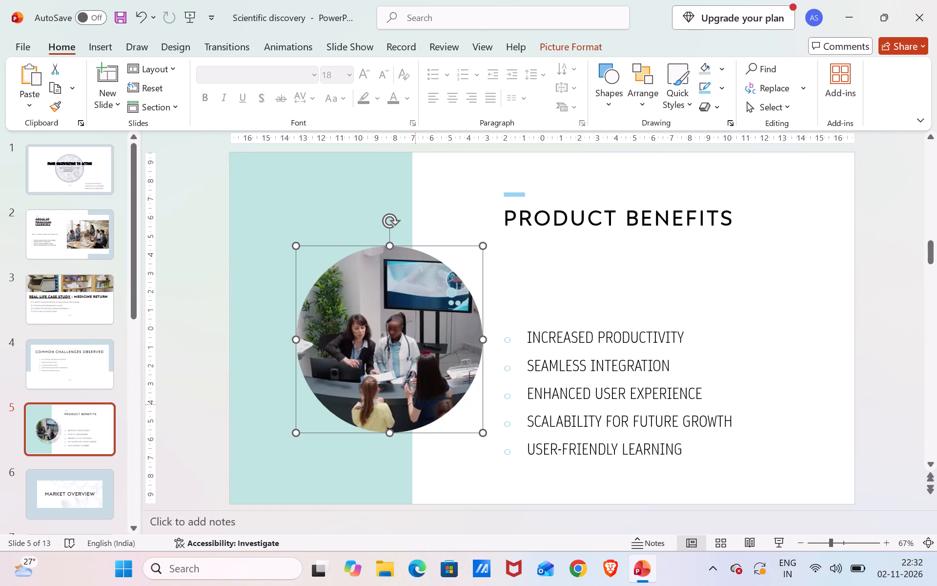
left_click_drag(296, 244, 292, 233)
left_click(320, 196)
left_click(320, 196)
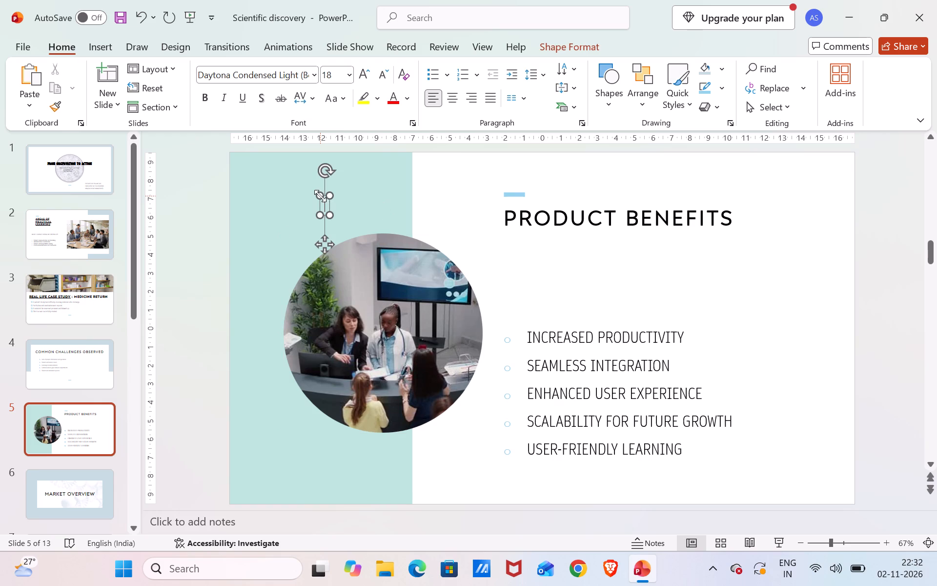
left_click(375, 196)
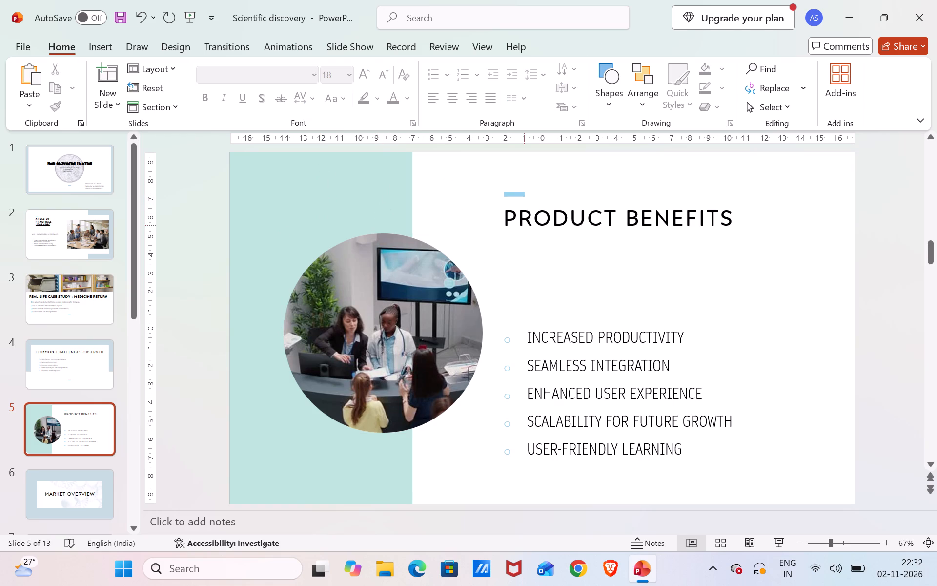
Open slide 5's "Product Benefits" title for editing.
left_click(530, 220)
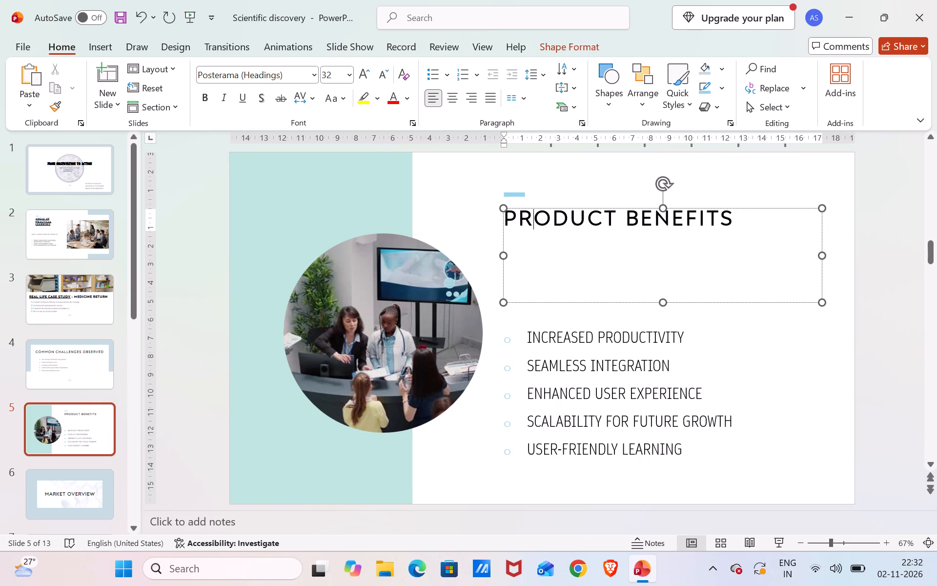
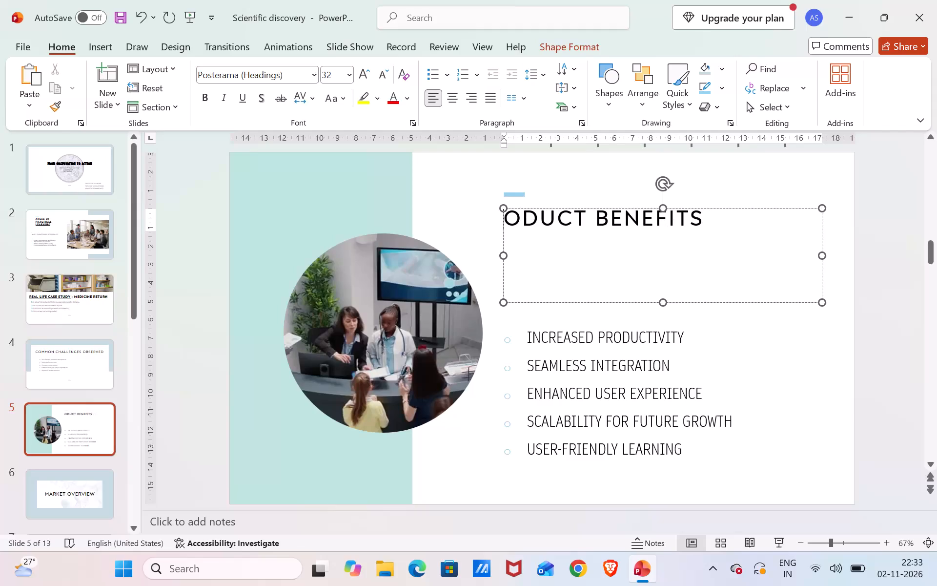
Delete all the remaining placeholder text from slide 5's title, leaving the title box empty above the bullet list.
key("Right")
key("Right")
key("Right")
key("Right")
key("Right")
key("Right")
key("Right")
key("Right")
key("Right")
key("Right")
key("Right")
key("Right")
key("Right")
key("Right")
key("BackSpace")
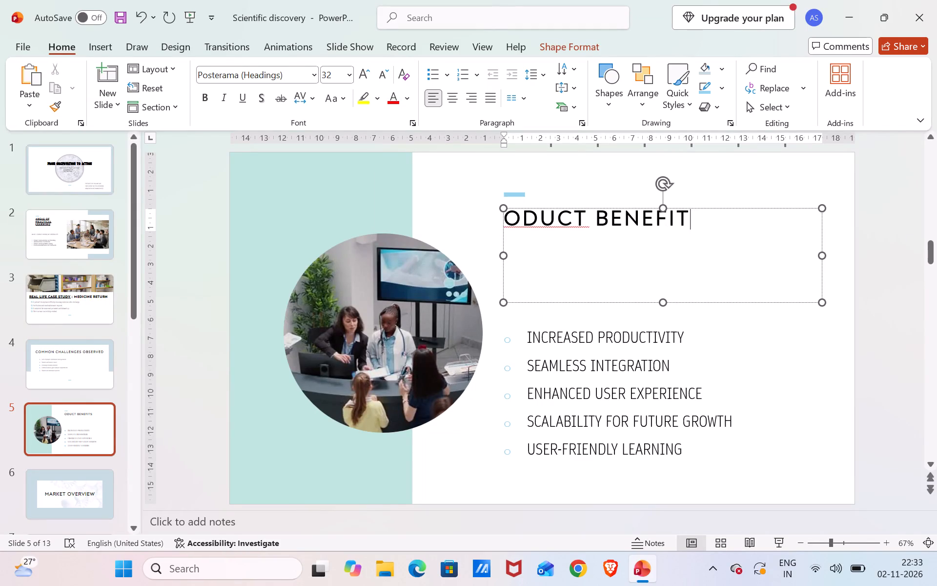
key("BackSpace")
key("BackSpace")
key("BackSpace")
key("BackSpace")
key("BackSpace")
key("BackSpace")
key("BackSpace")
key("BackSpace")
key("BackSpace")
key("BackSpace")
key("BackSpace")
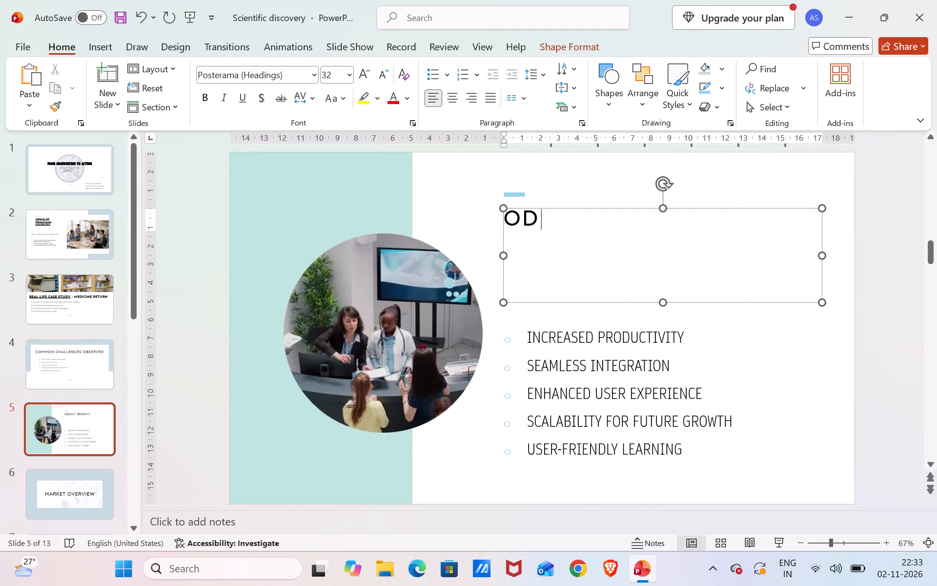
key("BackSpace")
key("BackSpace")
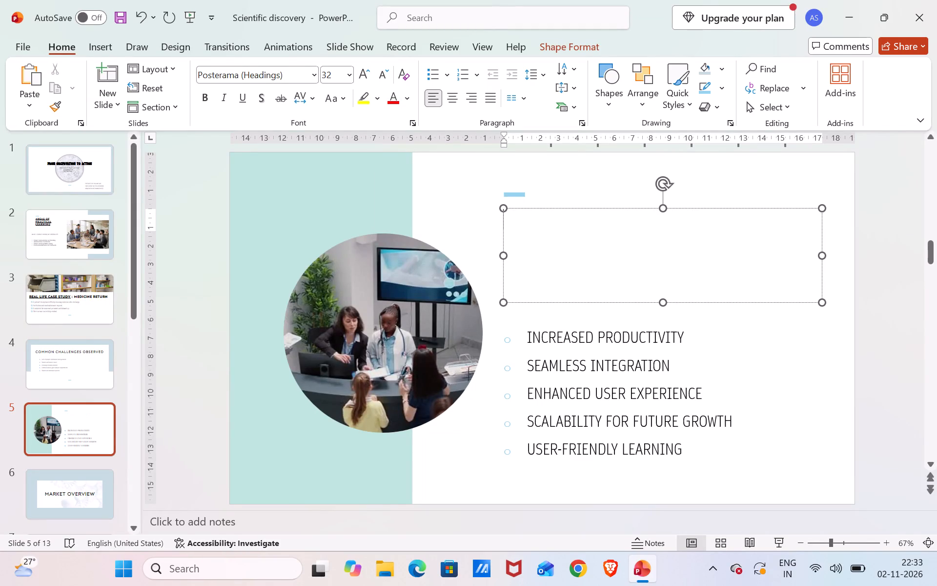
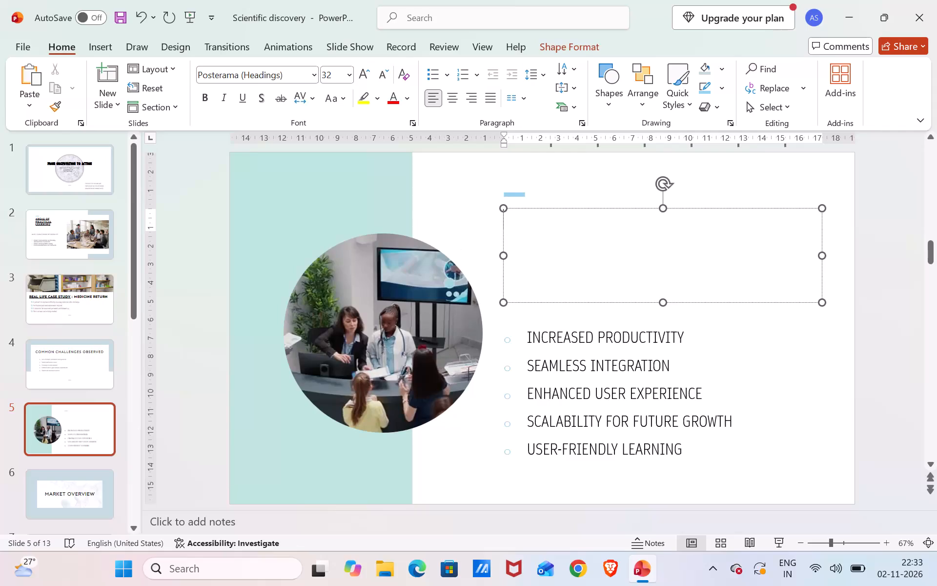
Enter "Key learnings and suggestions" as slide 5's title in the empty title box above the bullet list.
left_click(559, 236)
type("cx")
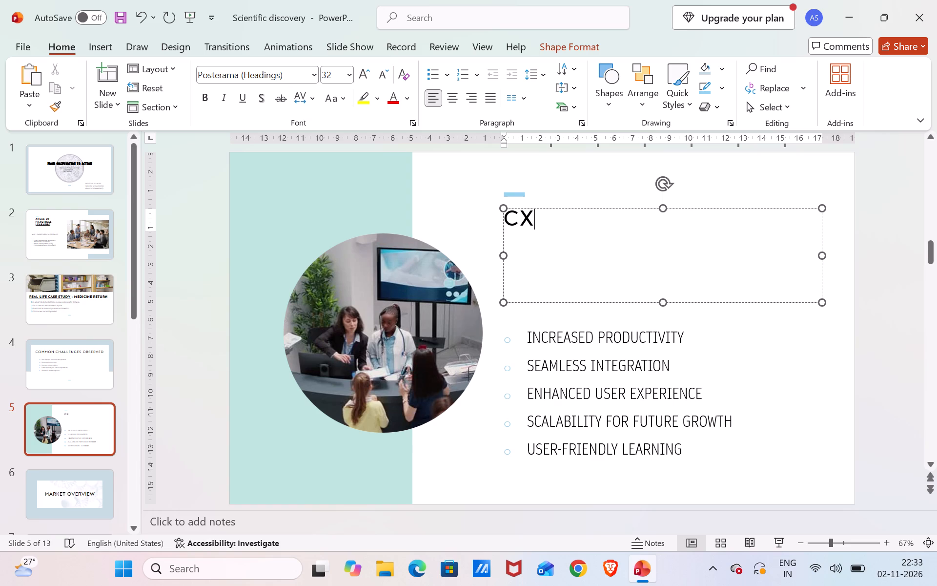
key("BackSpace")
key("BackSpace")
type("kr")
key("BackSpace")
type("ey")
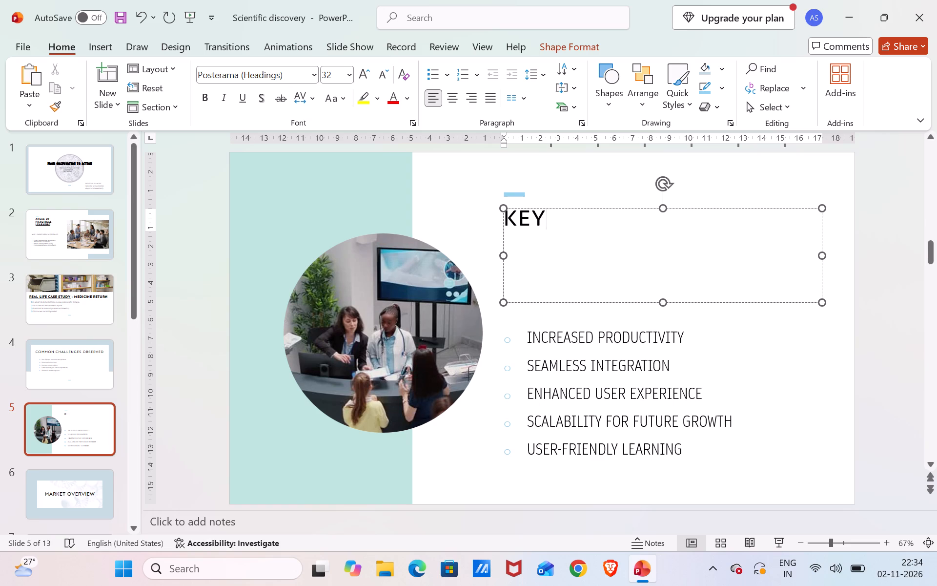
key("space")
type("learning")
key("space")
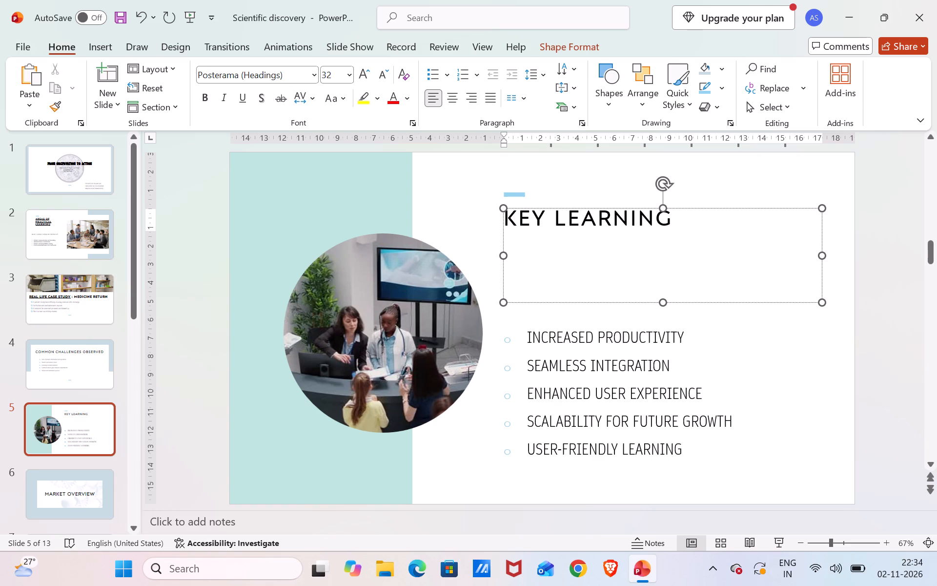
key("BackSpace")
type("s and")
key("space")
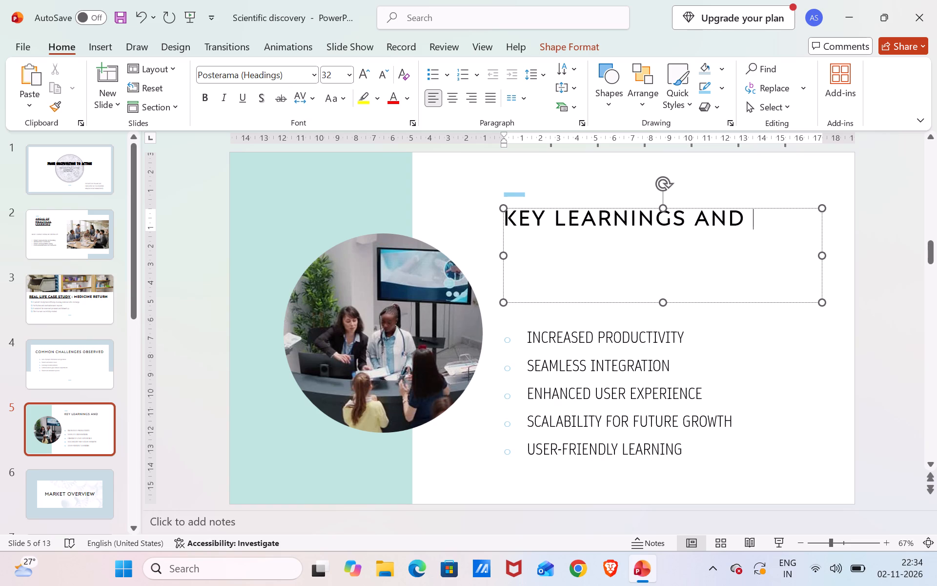
type("suggestion")
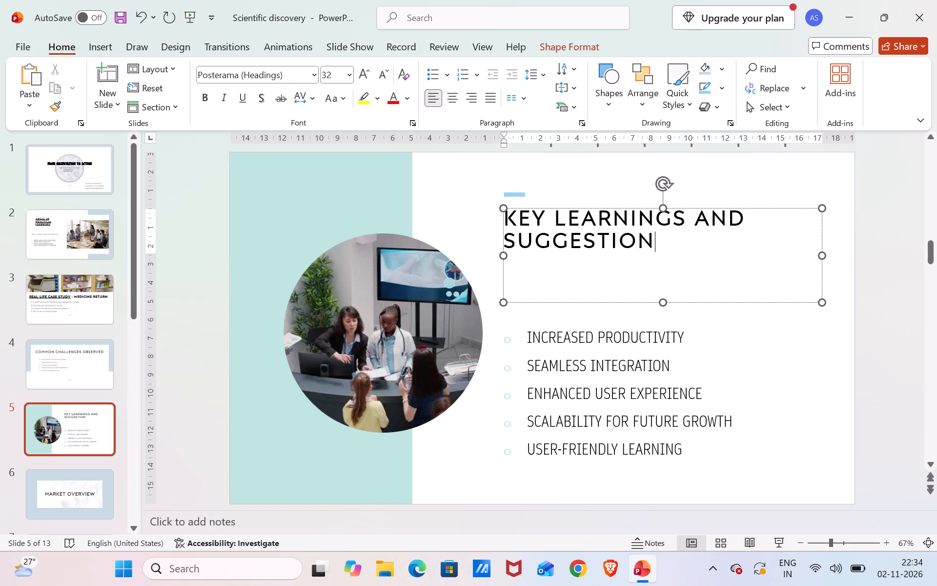
key("s")
Shrink slide 5's title box so it fits closely around the two-line title text.
left_click_drag(822, 302, 799, 254)
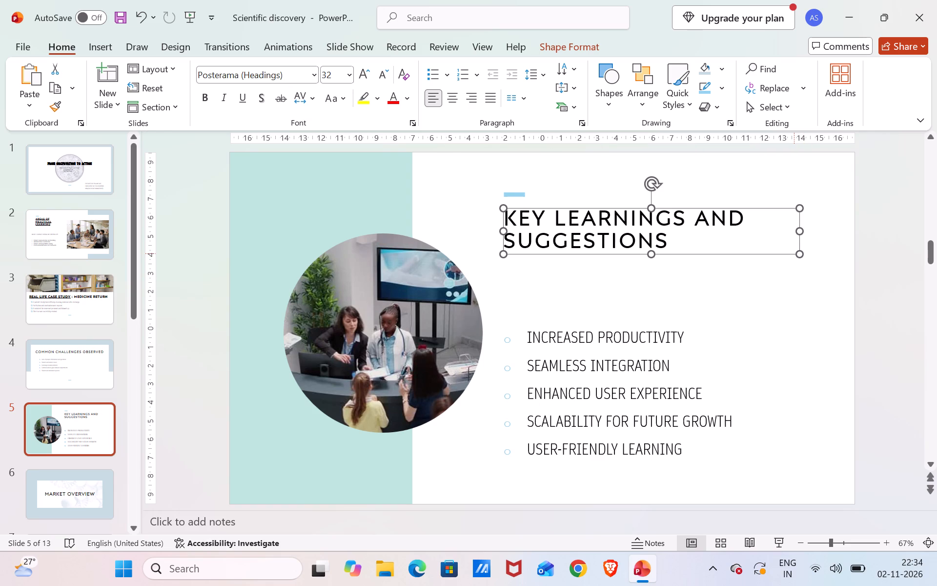
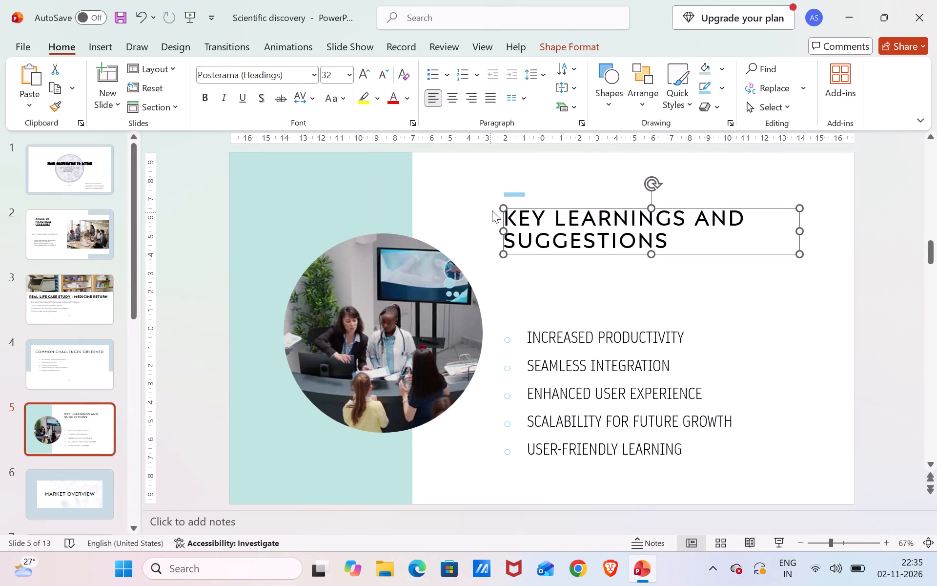
Make slide 5's title "Key learnings and suggestions" bold.
left_click_drag(509, 218, 658, 254)
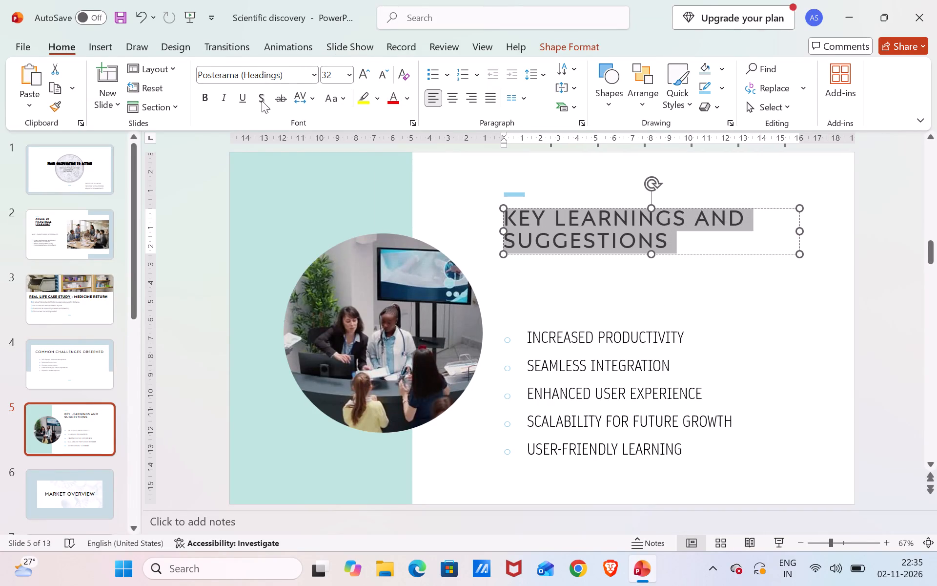
left_click(204, 99)
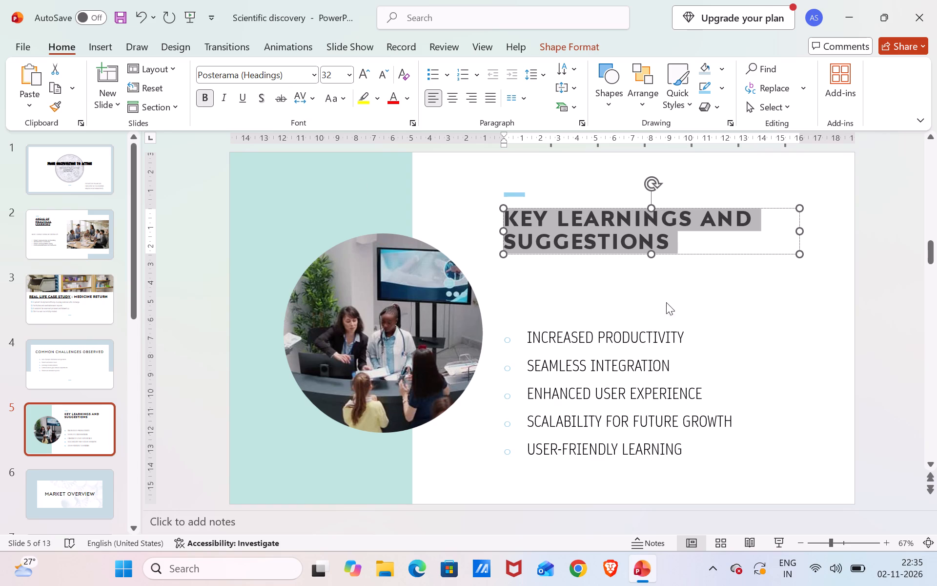
left_click(667, 289)
Enlarge slide 5's bullet list box upward and slightly outward so its top edge sits just below the two-line title.
left_click(528, 337)
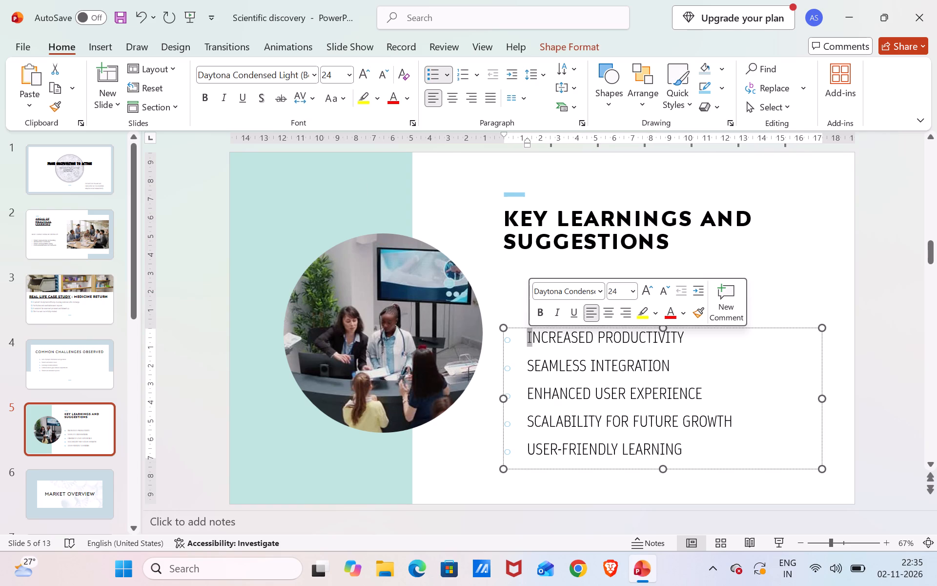
left_click(512, 327)
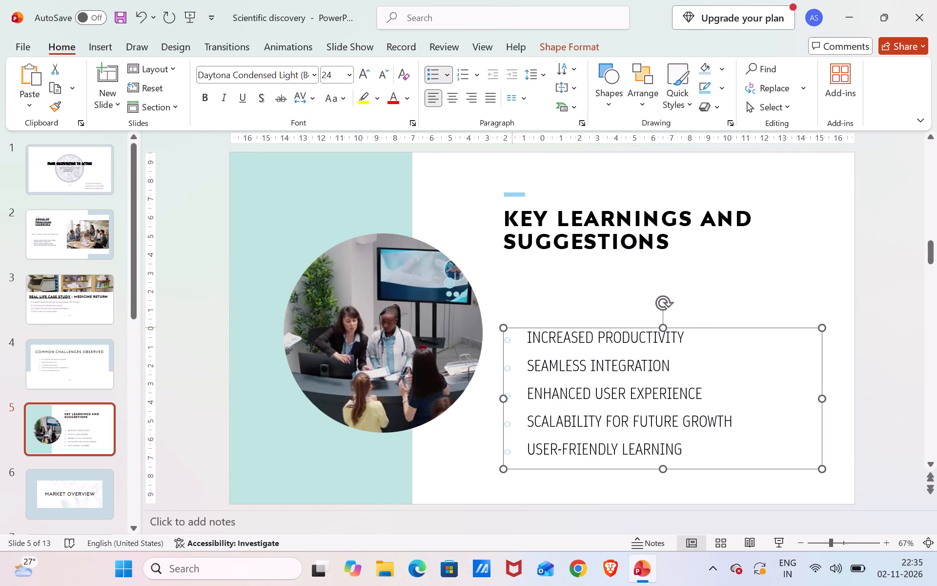
left_click_drag(504, 328, 505, 321)
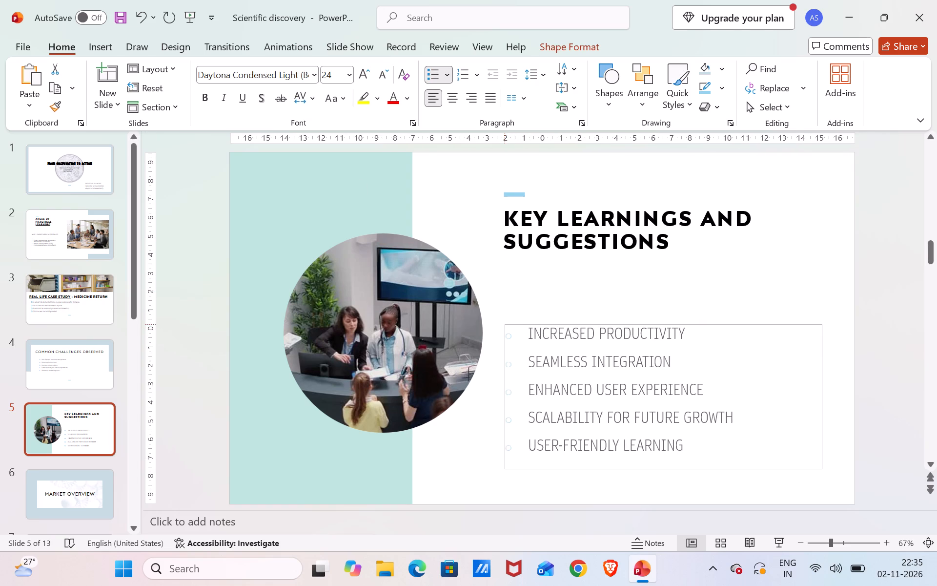
left_click_drag(505, 321, 496, 285)
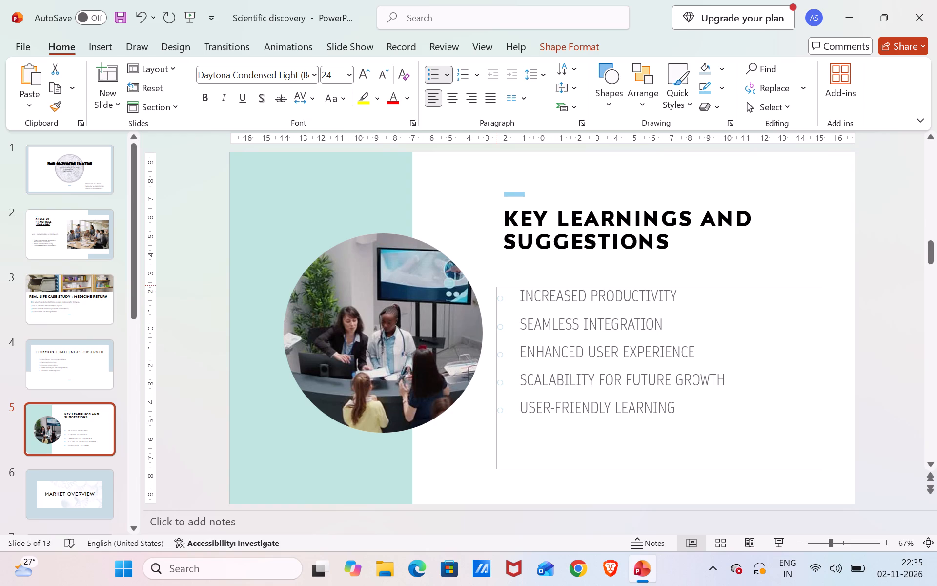
left_click_drag(496, 285, 498, 250)
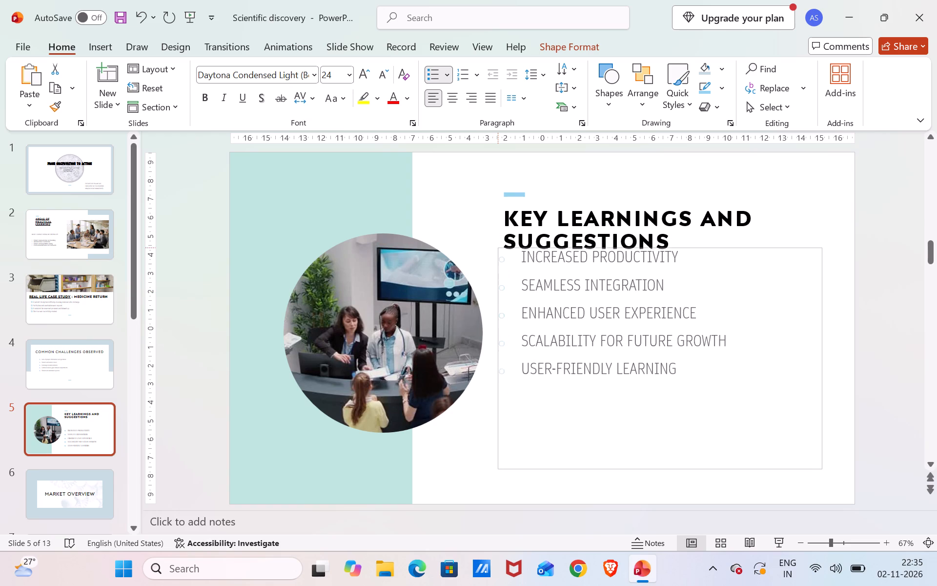
left_click_drag(498, 250, 493, 268)
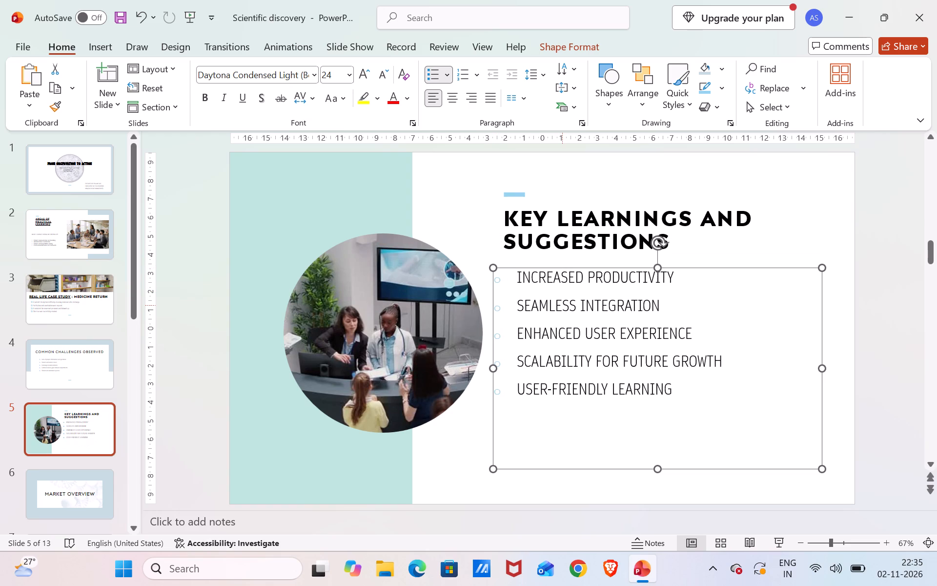
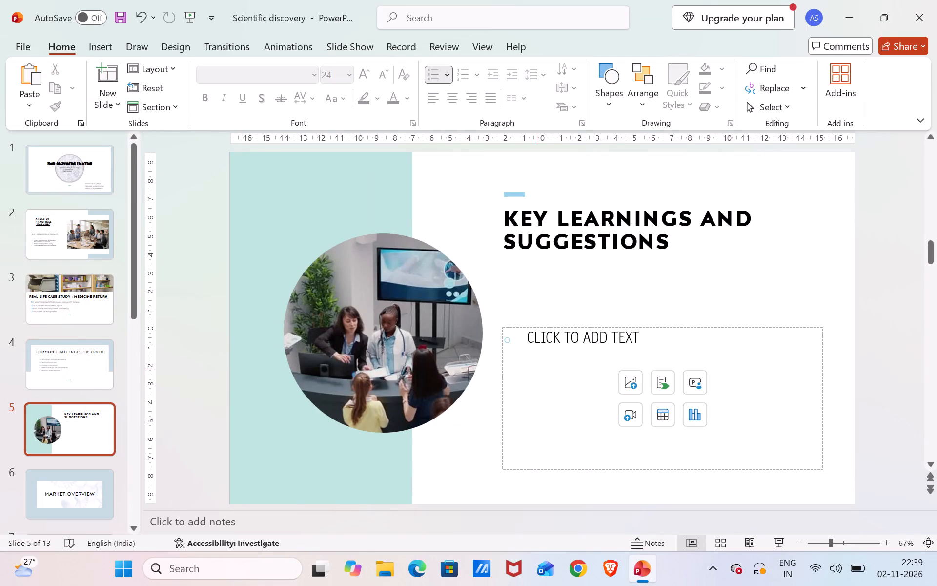
Open slide 5's empty content placeholder below the title "Key learnings and suggestions" for text entry.
left_click(547, 337)
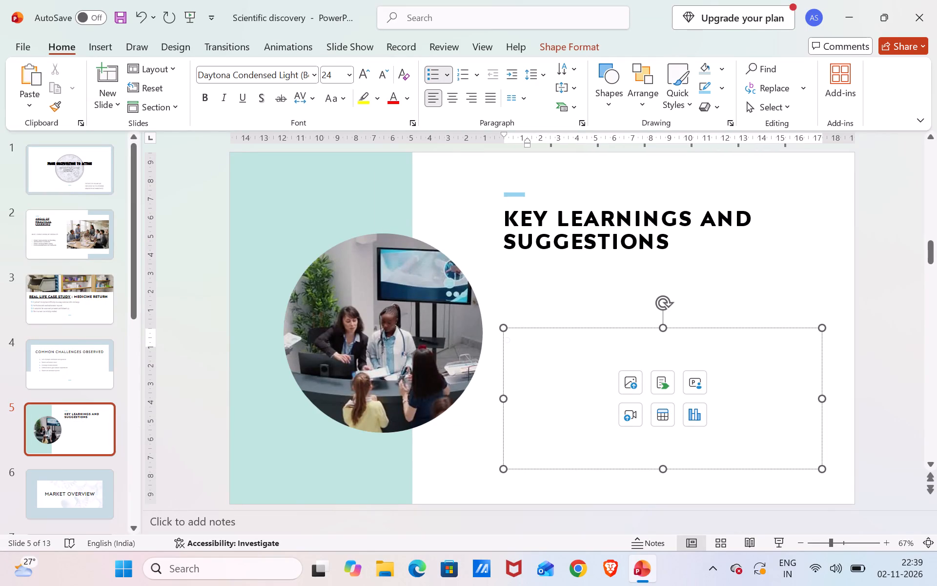
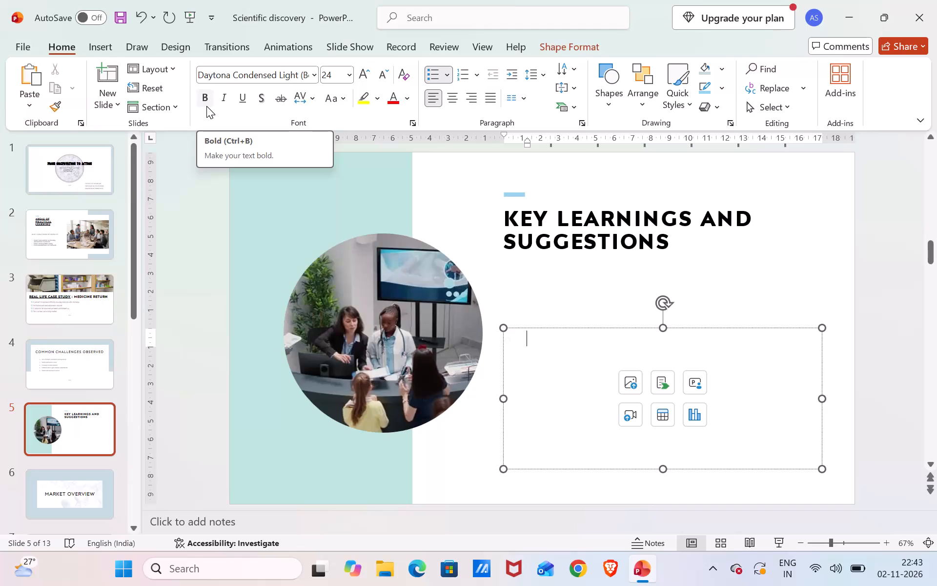
Enter "clear communication" as the first bullet in the content placeholder of slide 5, correcting any misspelling.
key("c")
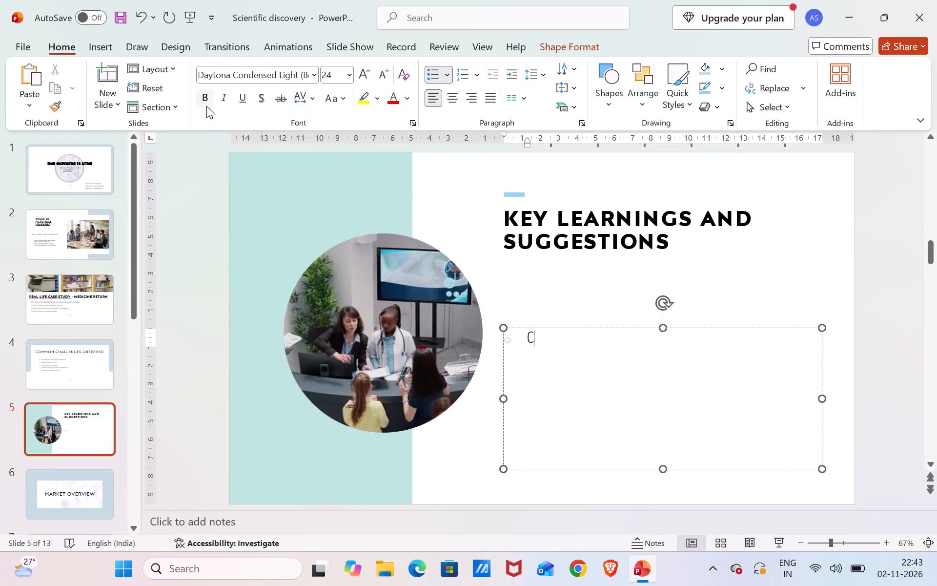
type("lear")
key("space")
type("cxommunication")
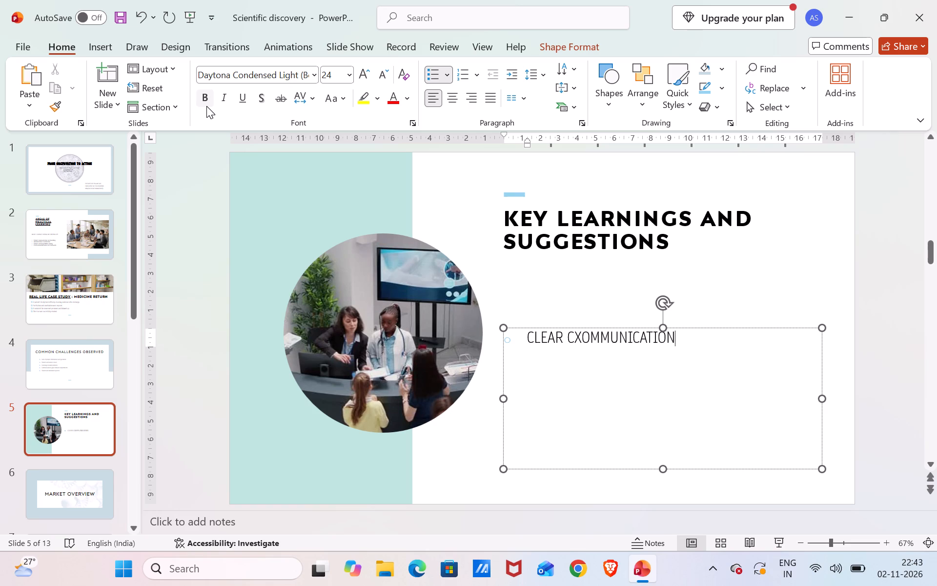
key("Left")
key("Left")
key("Left")
key("Left")
key("Left")
key("Left")
key("Left")
key("Left")
key("Left")
key("Left")
key("Left")
key("Left")
key("BackSpace")
key("Right")
key("Right")
key("Right")
key("Right")
key("Right")
key("Right")
key("Right")
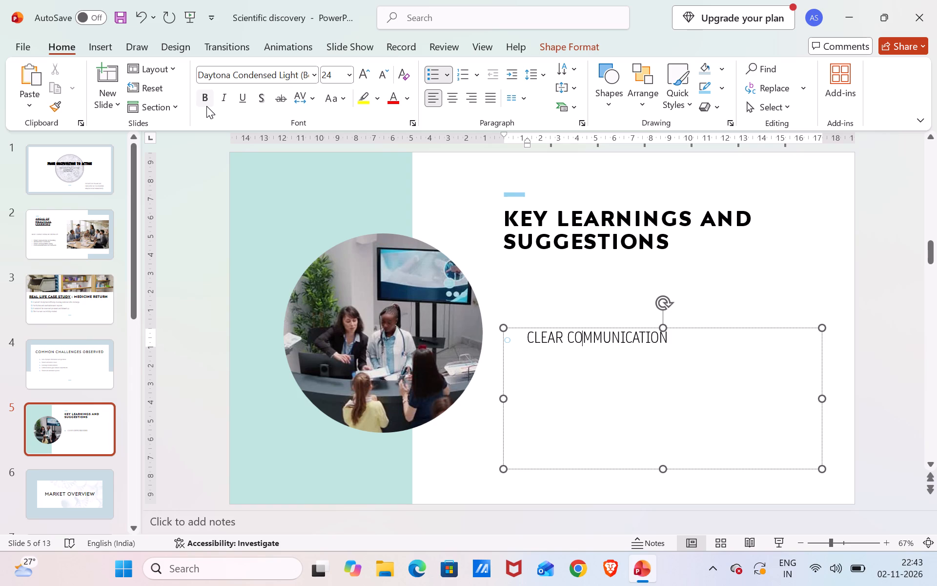
key("Right")
key("Right")
key("Right")
key("Right")
key("Right")
key("Right")
Add a second bullet reading "patience and responsibility" below the clear communication bullet.
key("Return")
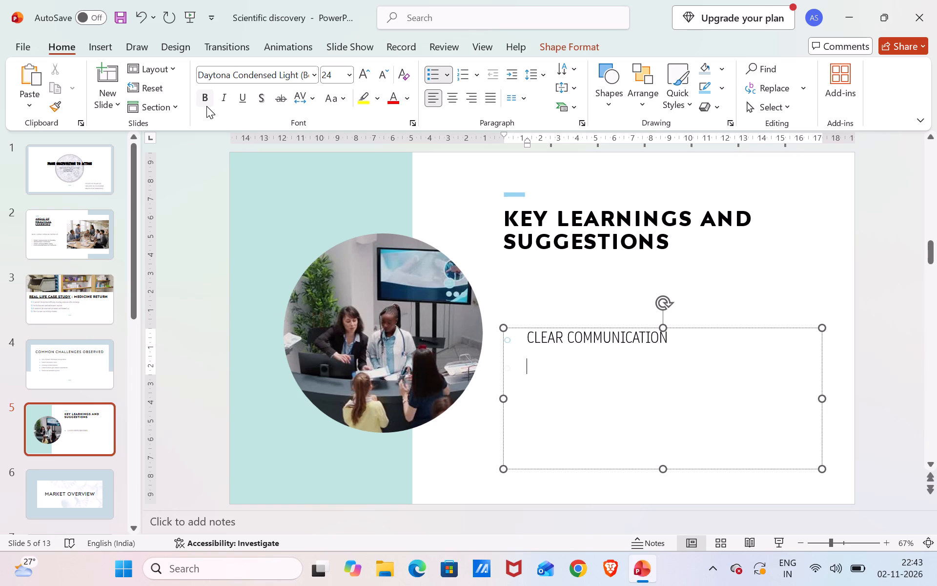
type("pat")
type("ieny")
key("BackSpace")
key("t")
key("BackSpace")
key("c")
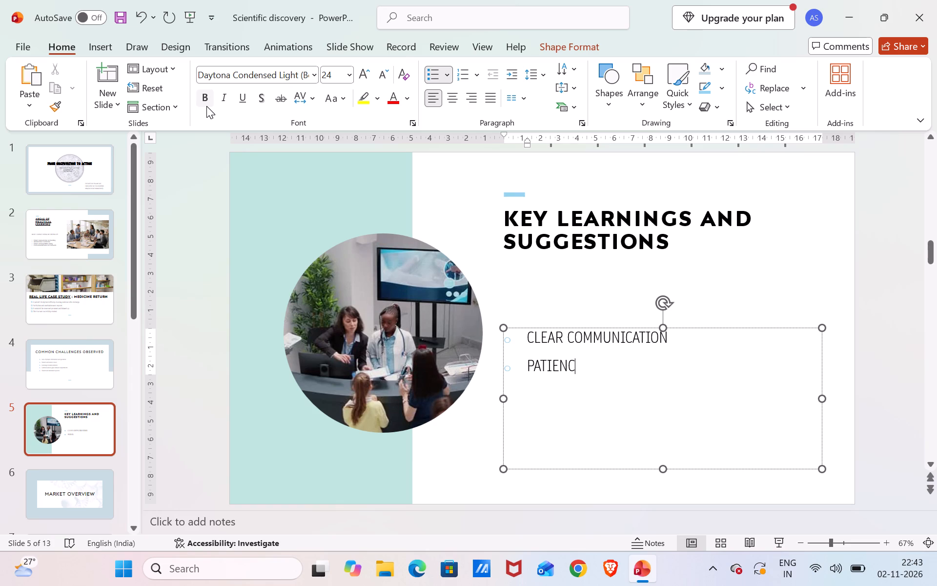
key("e")
key("space")
type("and respo")
key("n")
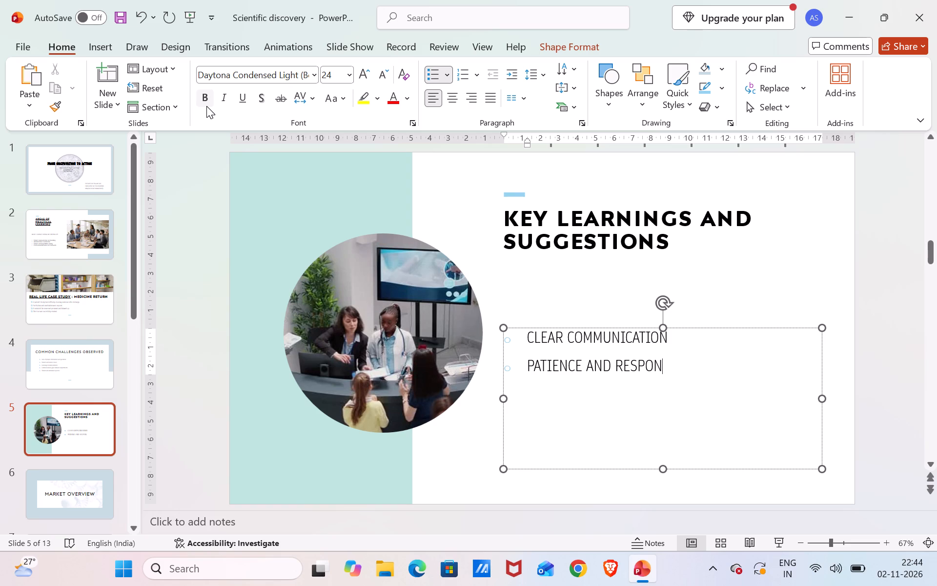
type("sibill")
type("ity")
Add a third bullet reading "teamwork" to the key learnings list.
key("Return")
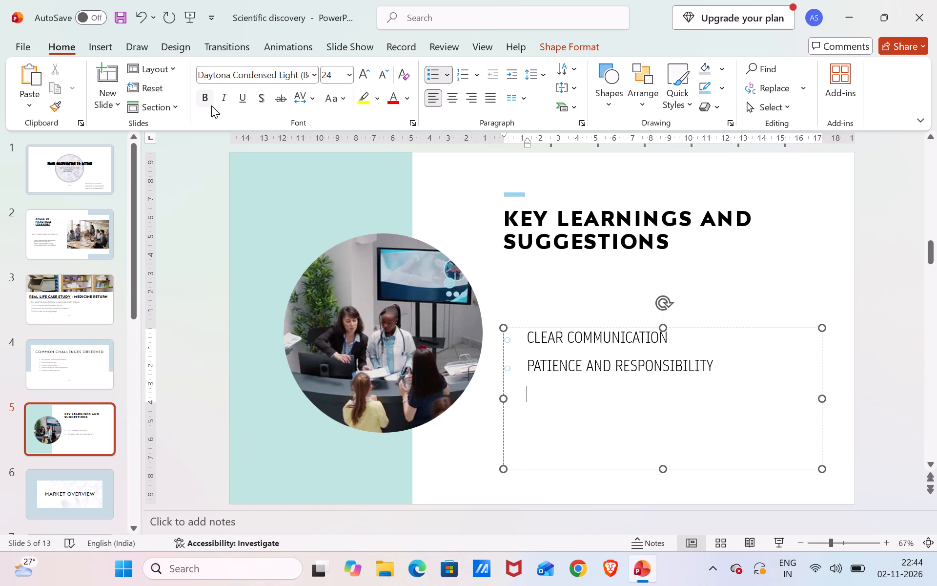
type("teamwork")
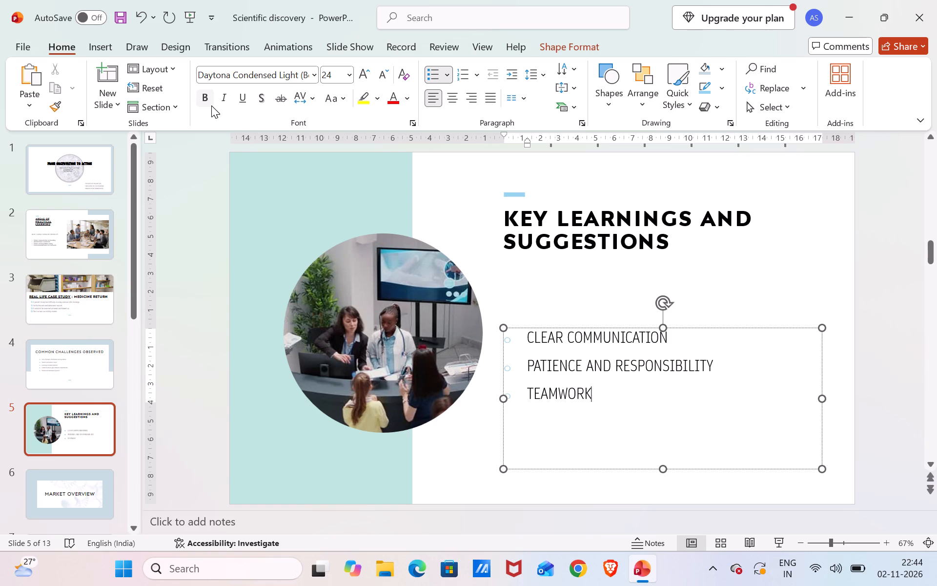
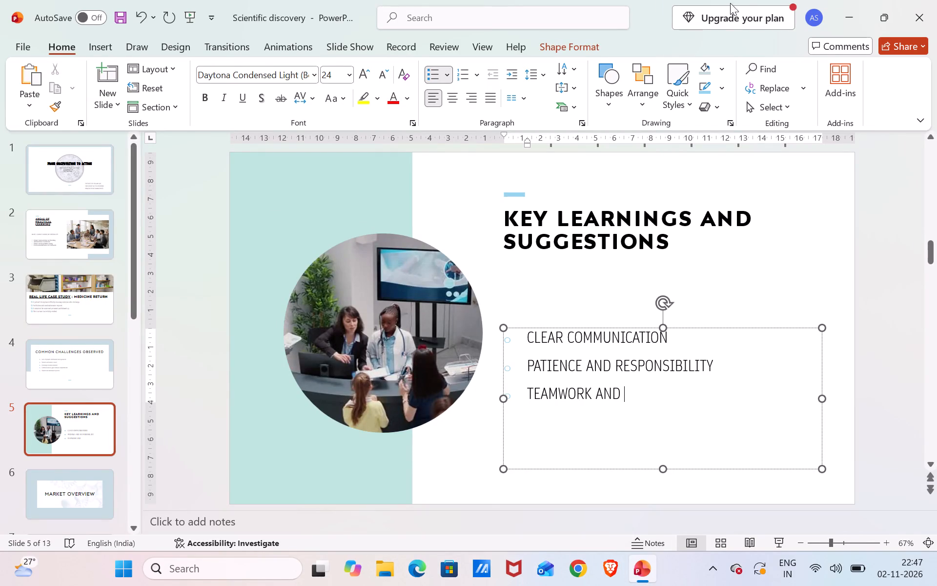
Minimize the presentation window and launch the Kuro app from the desktop.
left_click(849, 21)
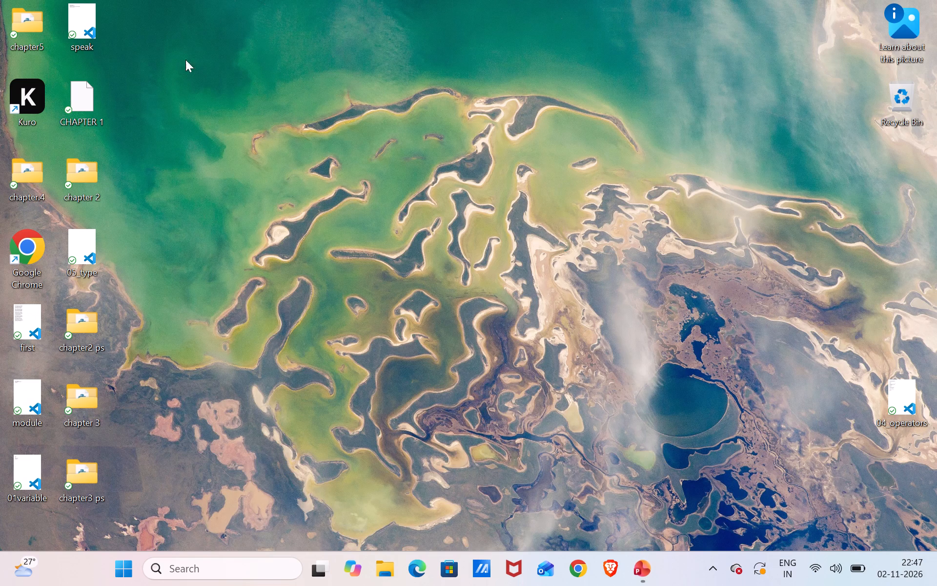
double_click(27, 90)
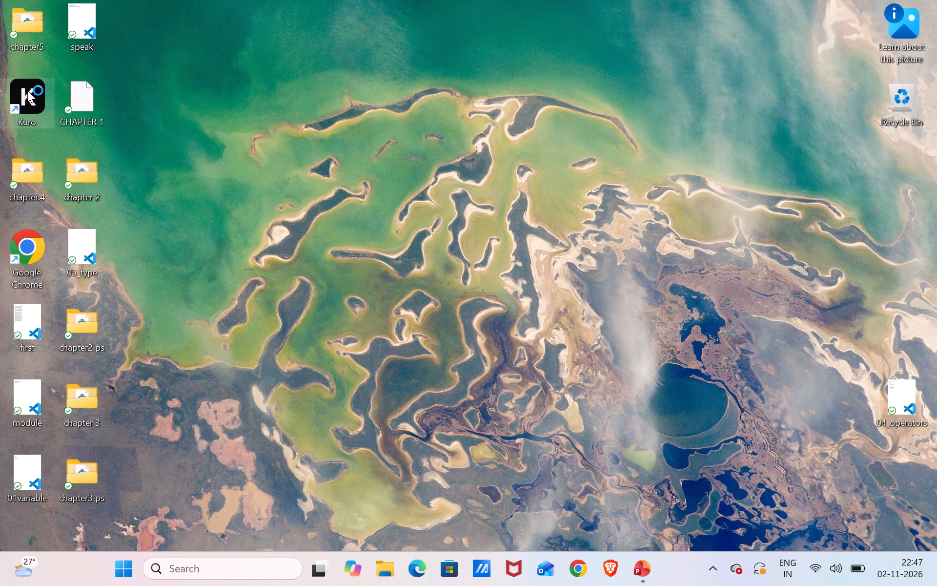